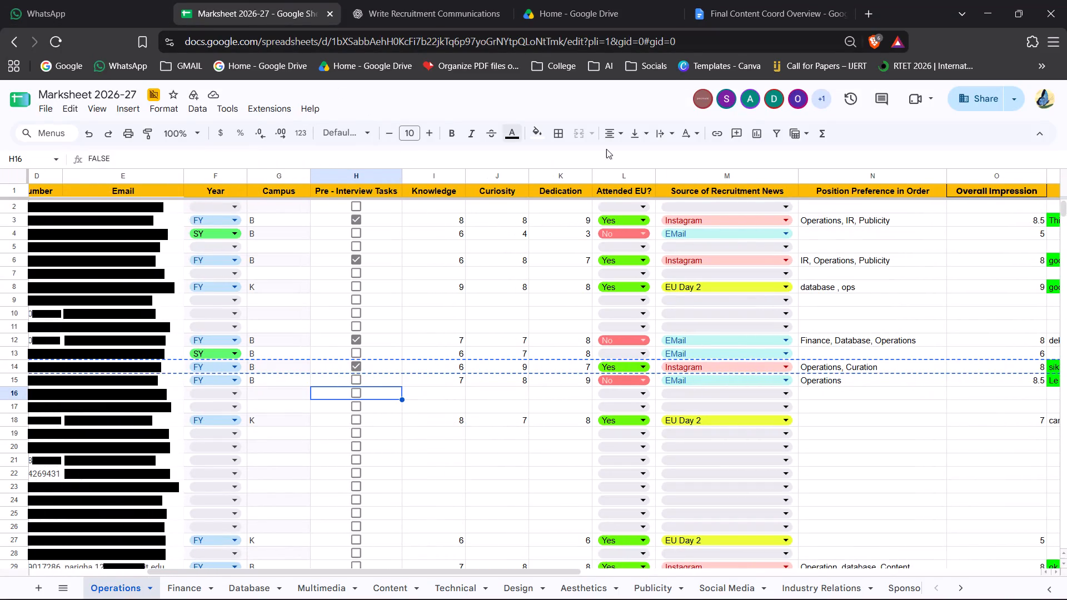
# Switch to the Aesthetics sheet of the marksheet and look through its candidate rows and interview scores.
pyautogui.click(575, 591)
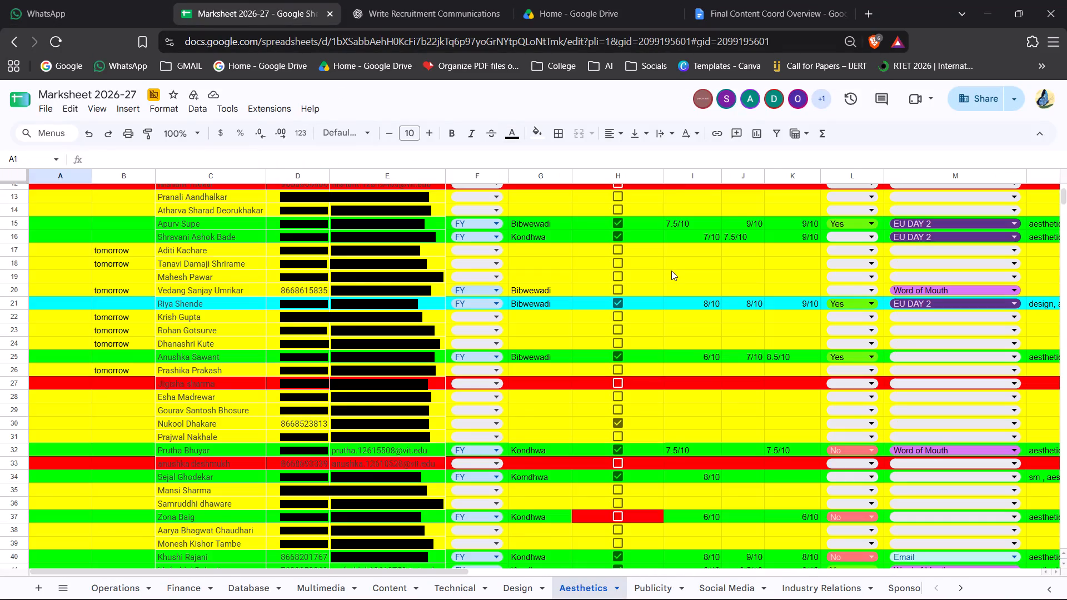
pyautogui.scroll(4, 671, 271)
pyautogui.hscroll(-4, 671, 271)
pyautogui.scroll(-6, 671, 271)
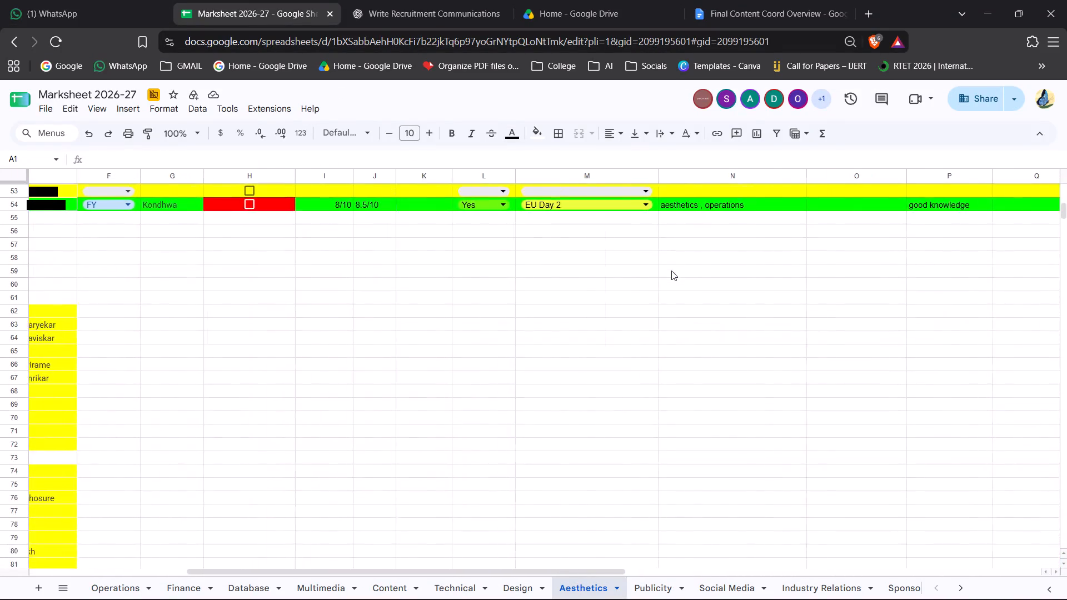
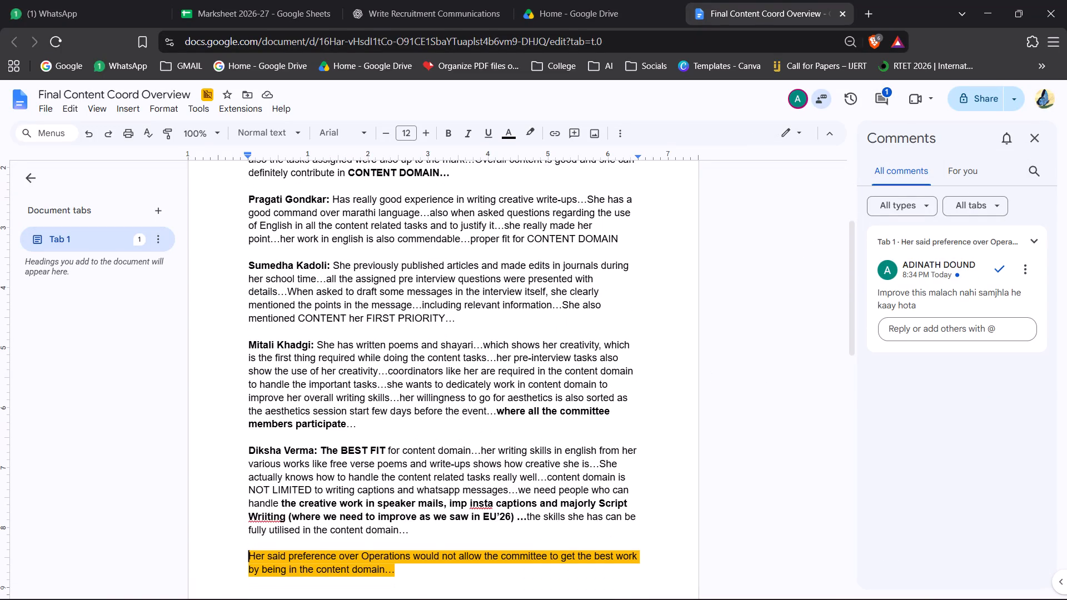
# Look over the end of the Final Content Coord Overview write-ups and close the list of all comments.
pyautogui.scroll(-4, 519, 454)
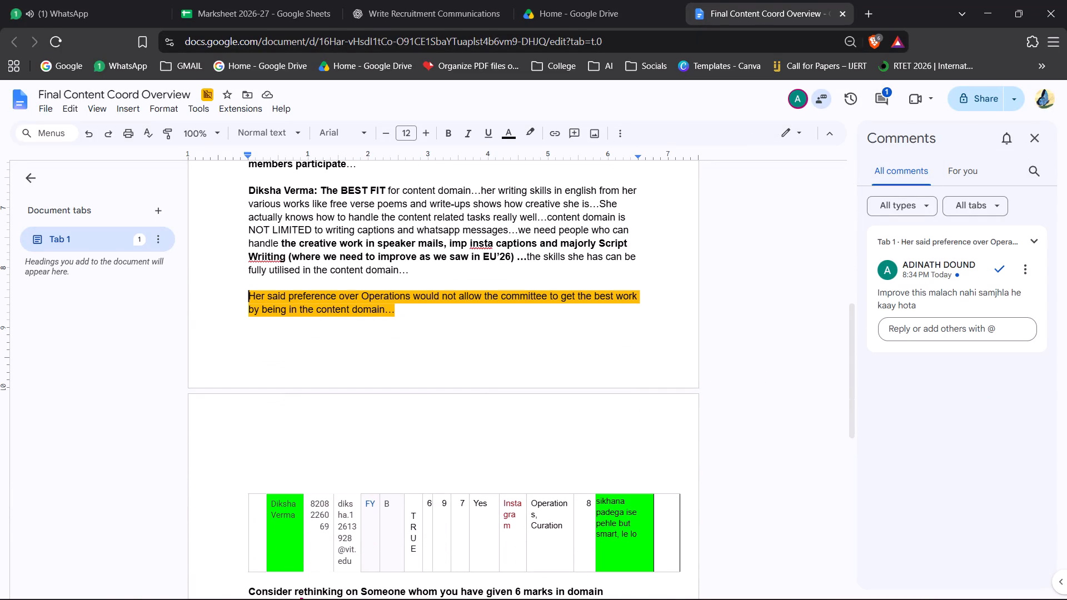
pyautogui.click(1028, 135)
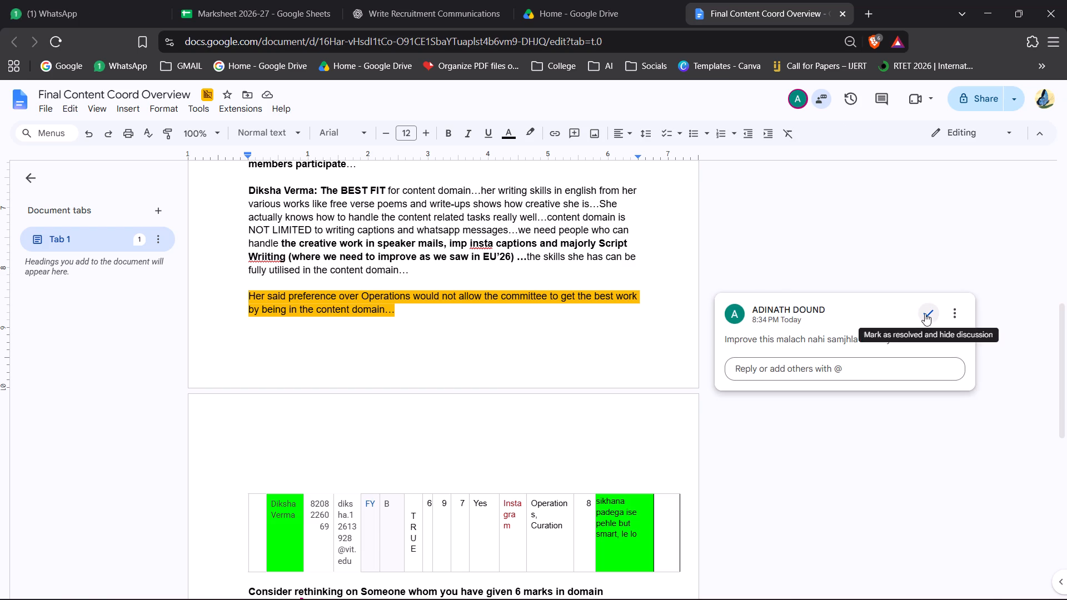
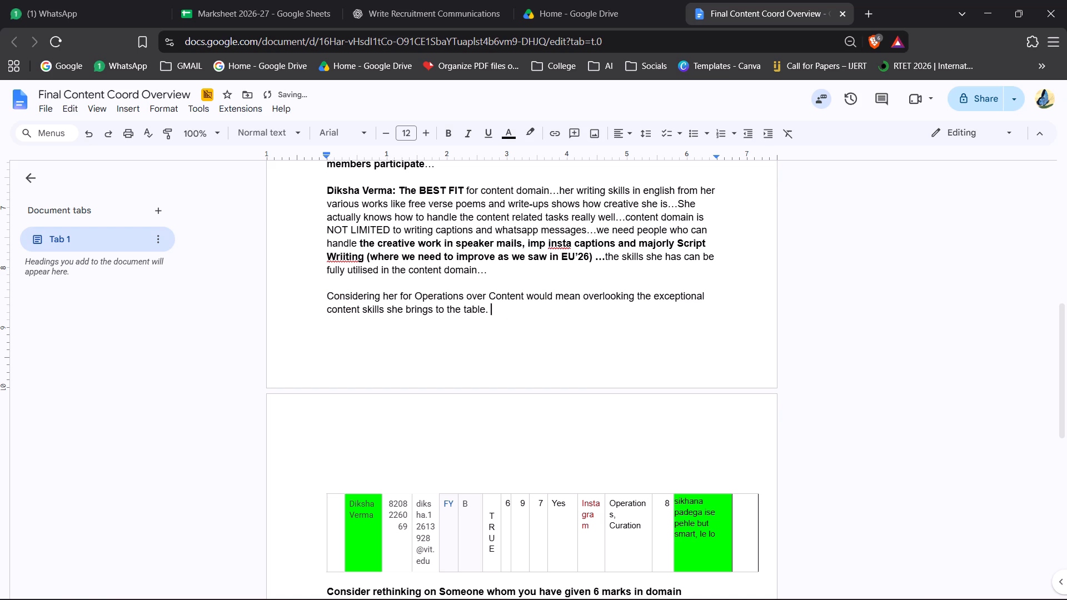
pyautogui.write('..')
pyautogui.press('BackSpace')
pyautogui.press('BackSpace')
pyautogui.press('BackSpace')
pyautogui.write('..')
# Look over the rest of the candidate overview document and open its version history.
pyautogui.scroll(-4, 319, 299)
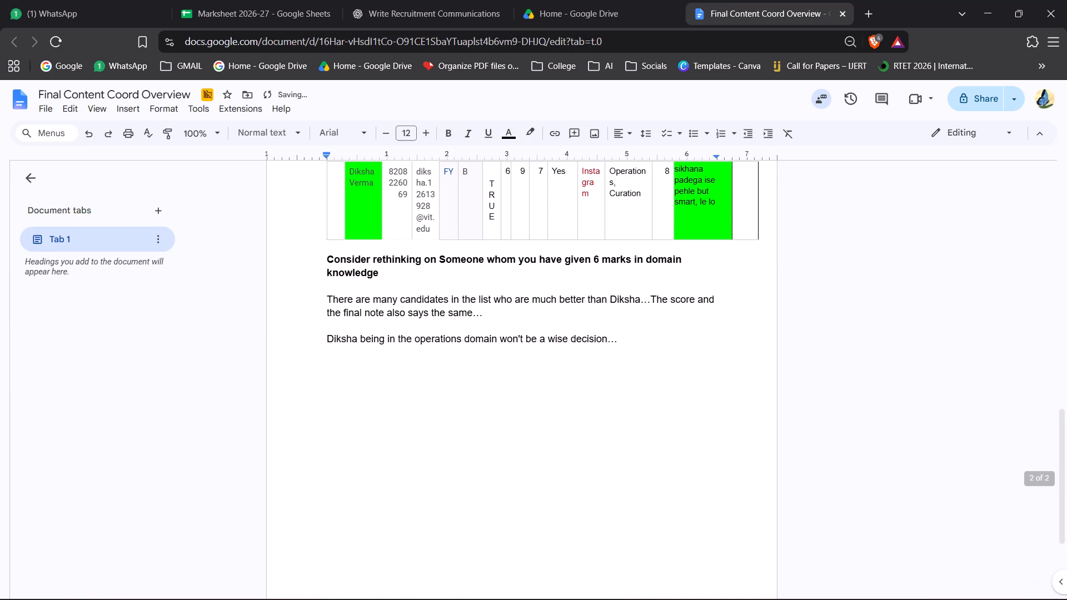
pyautogui.click(590, 369)
pyautogui.scroll(7, 792, 316)
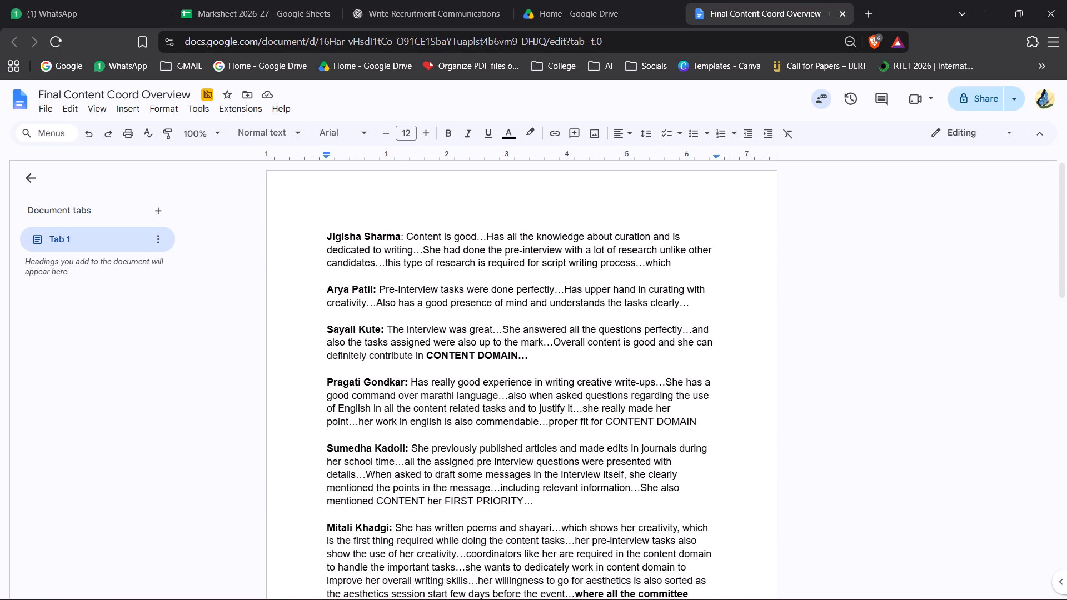
pyautogui.click(681, 266)
pyautogui.click(848, 97)
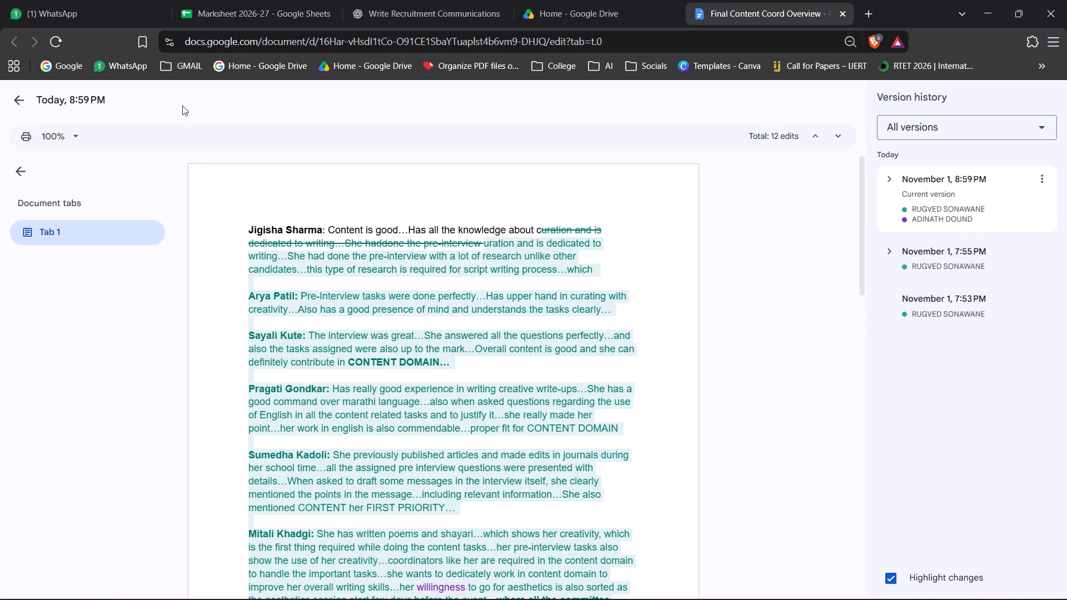
# Leave the version history and delete the unfinished word "which" from the end of the first candidate's remark.
pyautogui.click(19, 161)
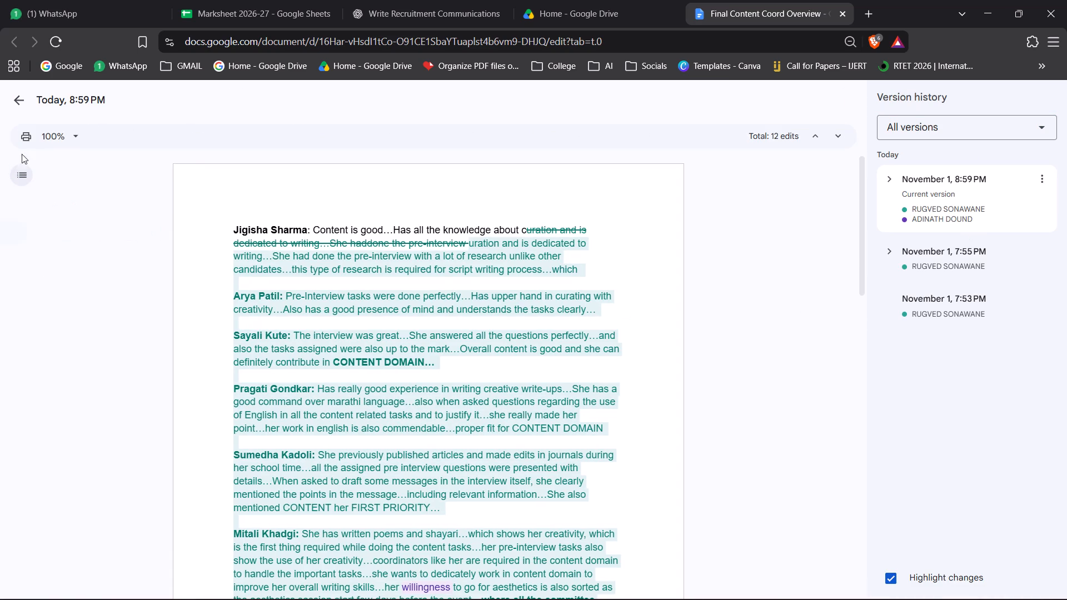
pyautogui.click(20, 106)
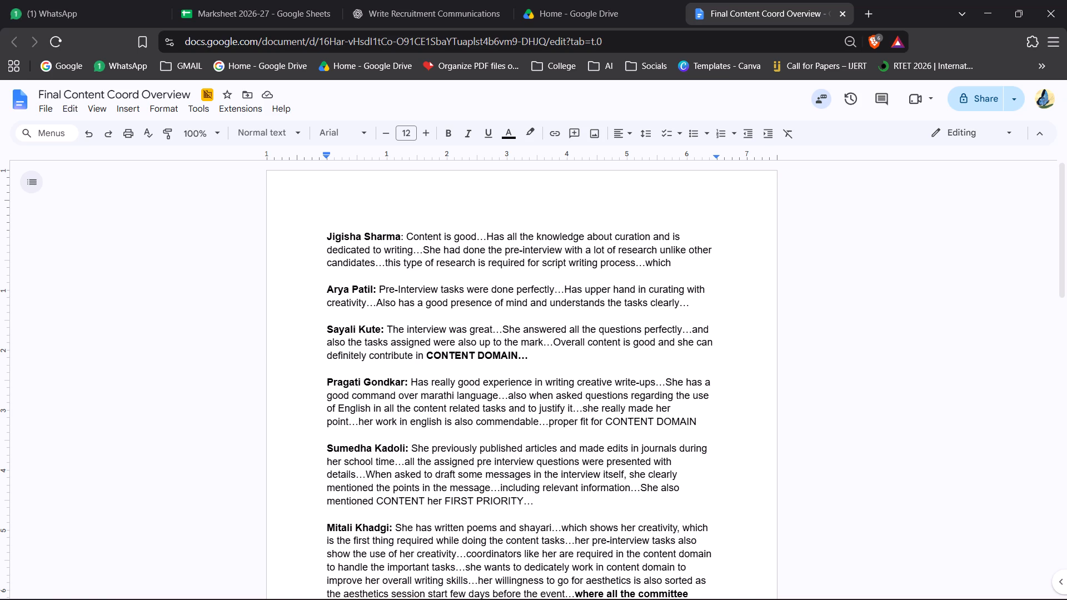
pyautogui.press('BackSpace')
pyautogui.press('BackSpace')
pyautogui.press('BackSpace')
pyautogui.press('BackSpace')
pyautogui.press('BackSpace')
pyautogui.press('BackSpace')
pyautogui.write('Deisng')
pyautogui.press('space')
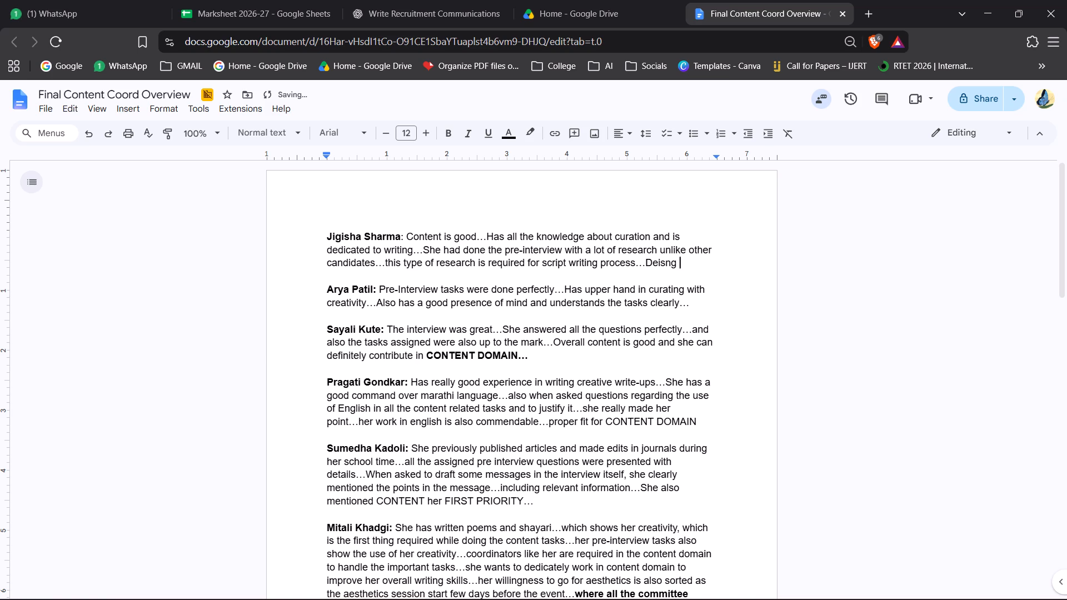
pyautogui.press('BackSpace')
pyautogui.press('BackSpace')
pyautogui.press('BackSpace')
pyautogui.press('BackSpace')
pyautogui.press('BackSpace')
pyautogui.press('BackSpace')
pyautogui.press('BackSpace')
# Start a new sentence with "Her preference" at the end of the first candidate's remark.
pyautogui.write('Her preference')
pyautogui.press('space')
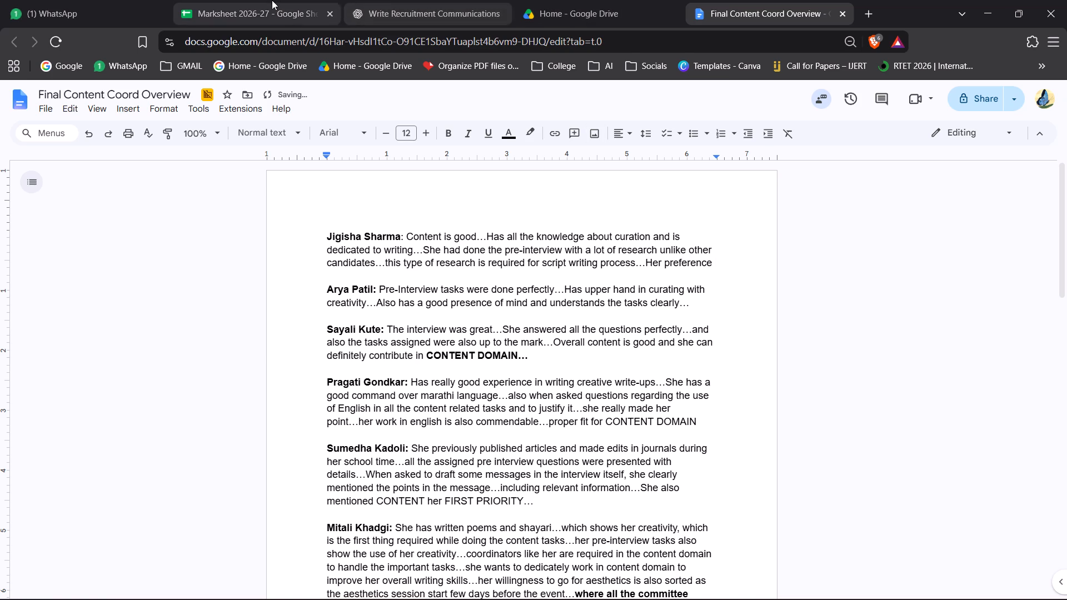
# Examine the first candidate's row in the Content sheet of Marksheet 2026-27, including the position preference and overall impression.
pyautogui.click(272, 0)
pyautogui.hscroll(4, 372, 436)
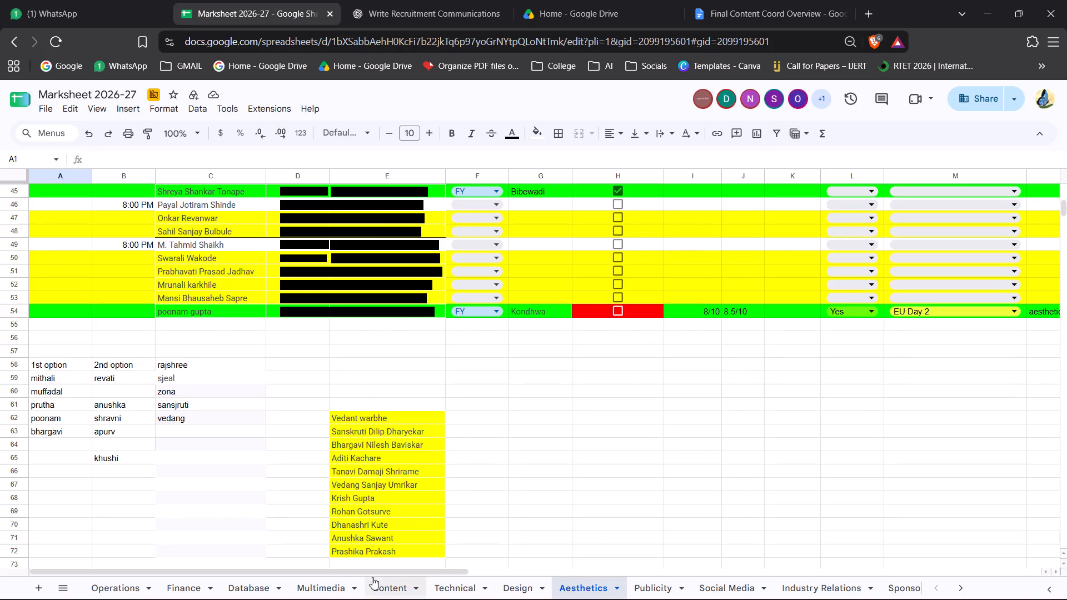
pyautogui.click(385, 594)
pyautogui.hscroll(6, 392, 418)
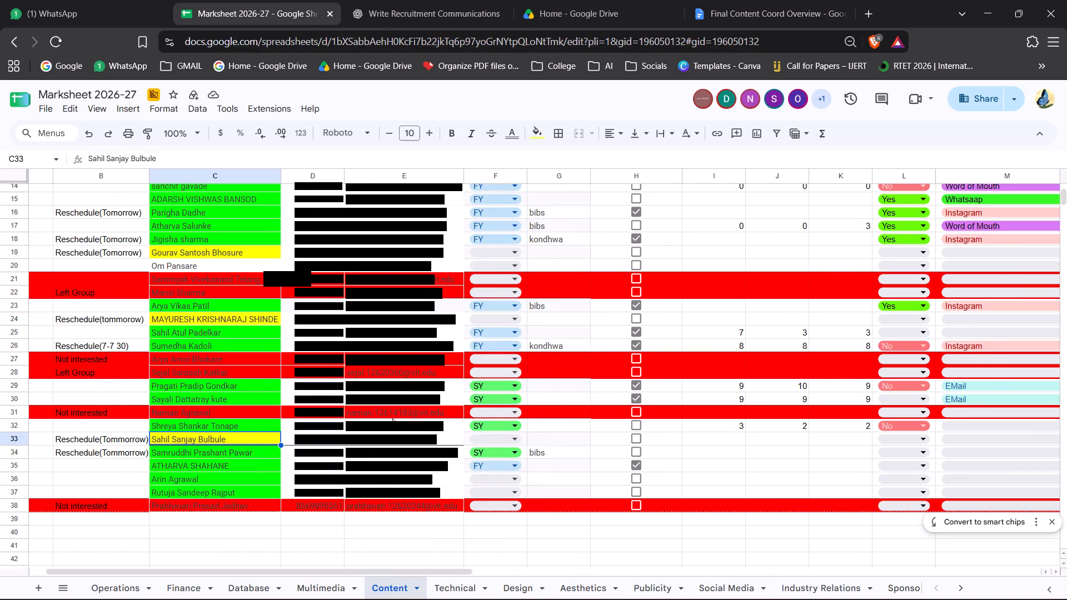
pyautogui.scroll(3, 392, 418)
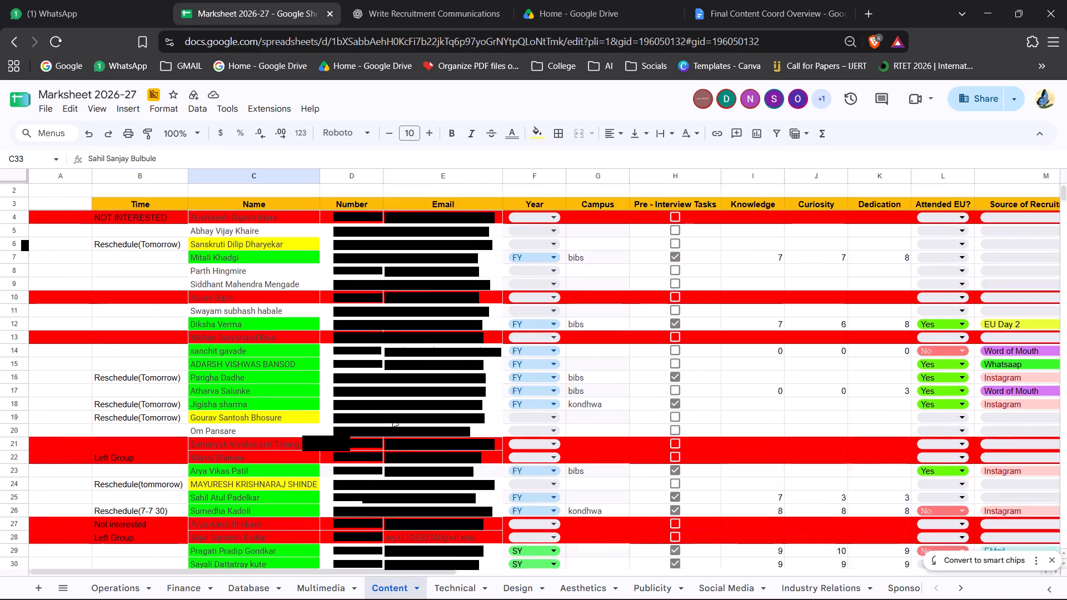
pyautogui.hscroll(-1, 392, 418)
pyautogui.click(400, 414)
pyautogui.hscroll(-3, 400, 414)
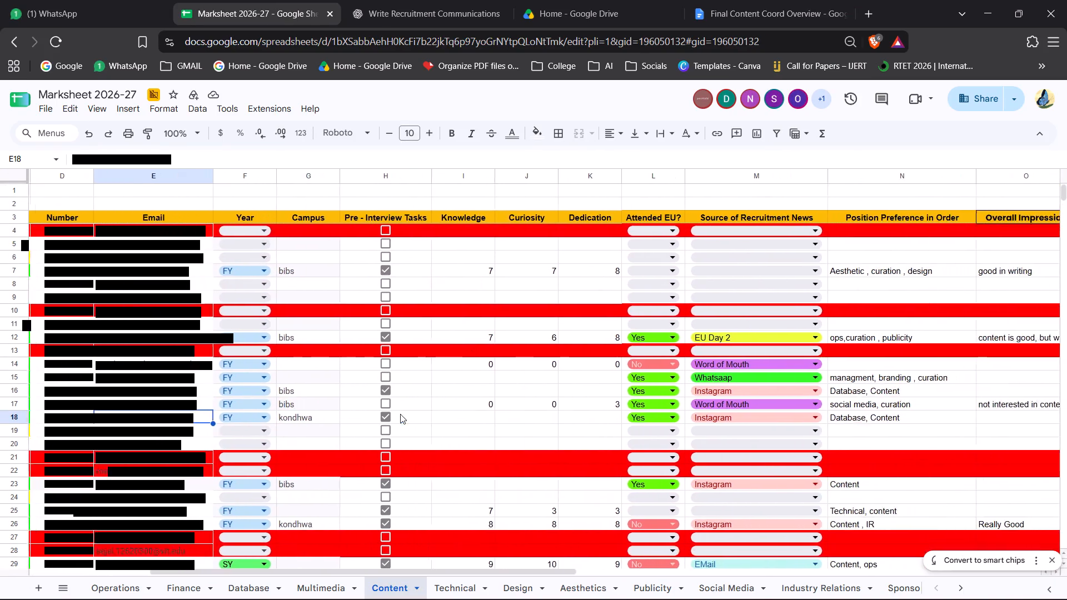
pyautogui.hscroll(-3, 400, 414)
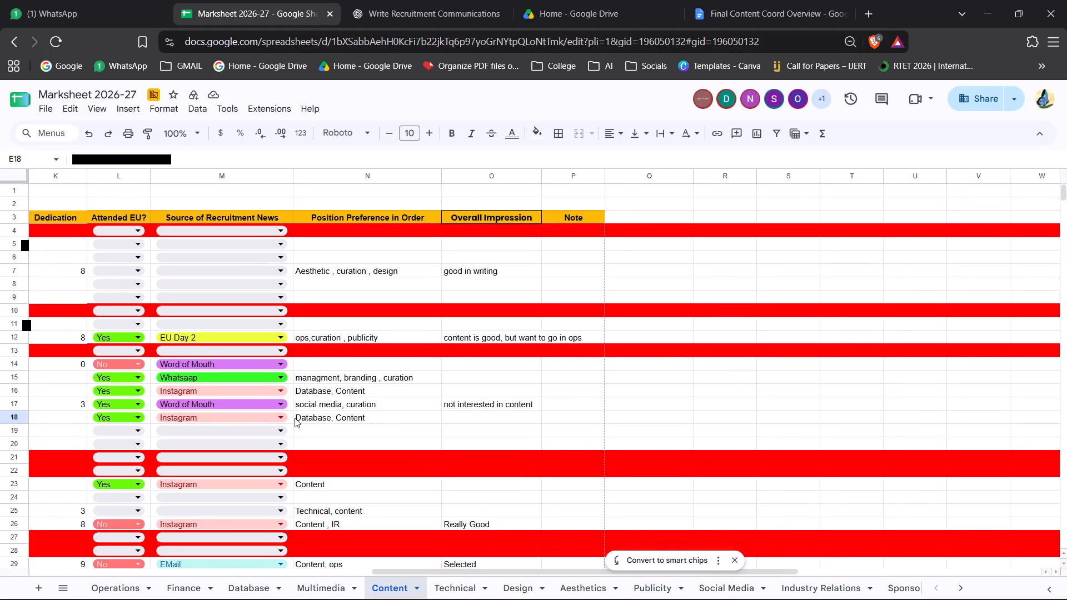
pyautogui.hscroll(2, 298, 418)
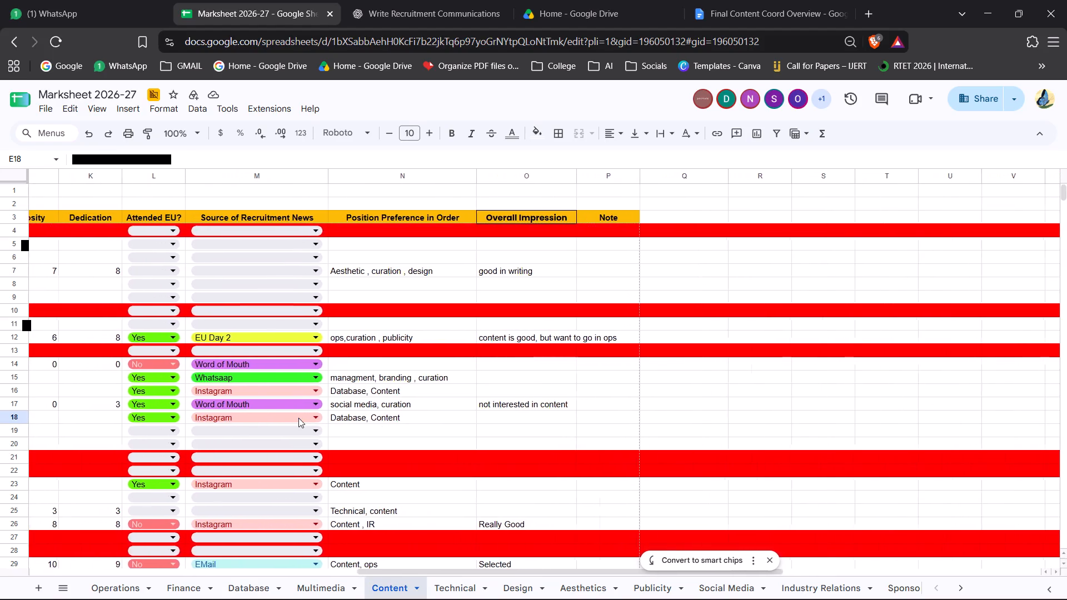
pyautogui.hscroll(4, 298, 418)
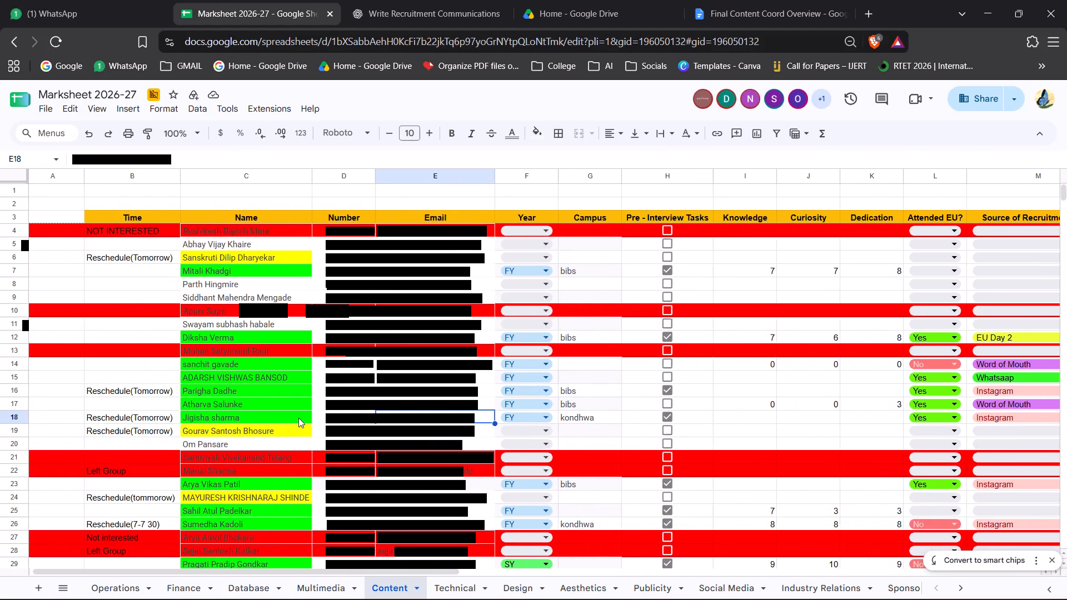
pyautogui.hscroll(1, 298, 418)
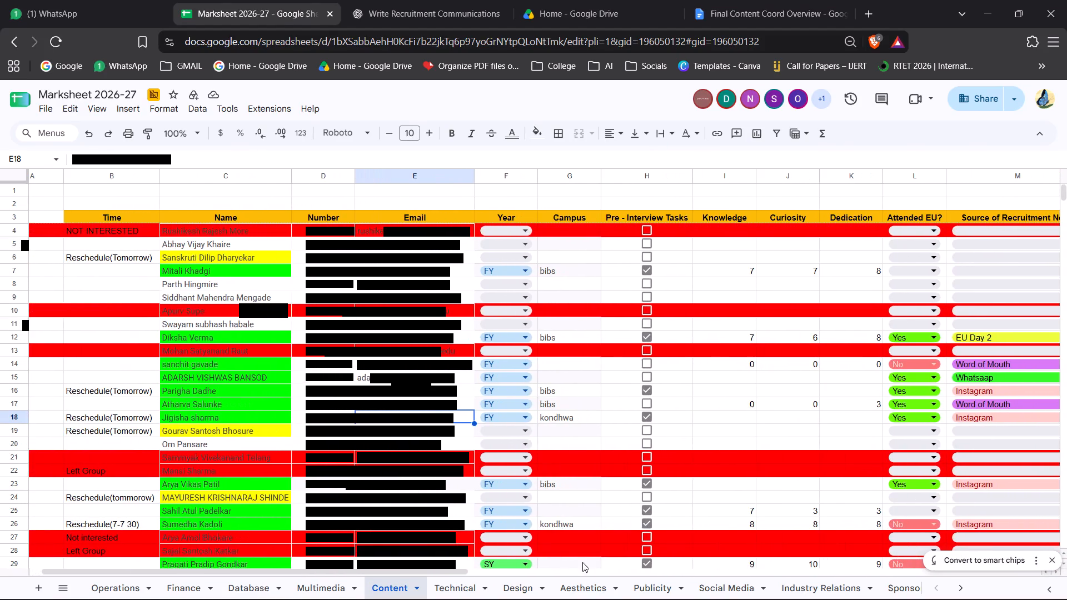
# Search the Database sheet for "jigisha".
pyautogui.click(259, 586)
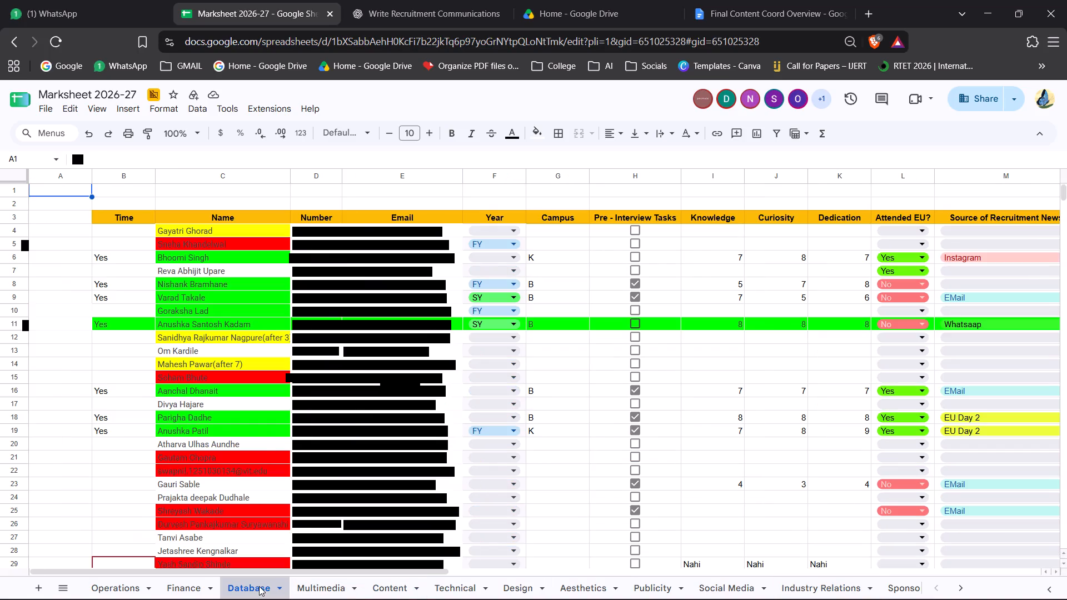
pyautogui.hotkey('ctrl', 'f')
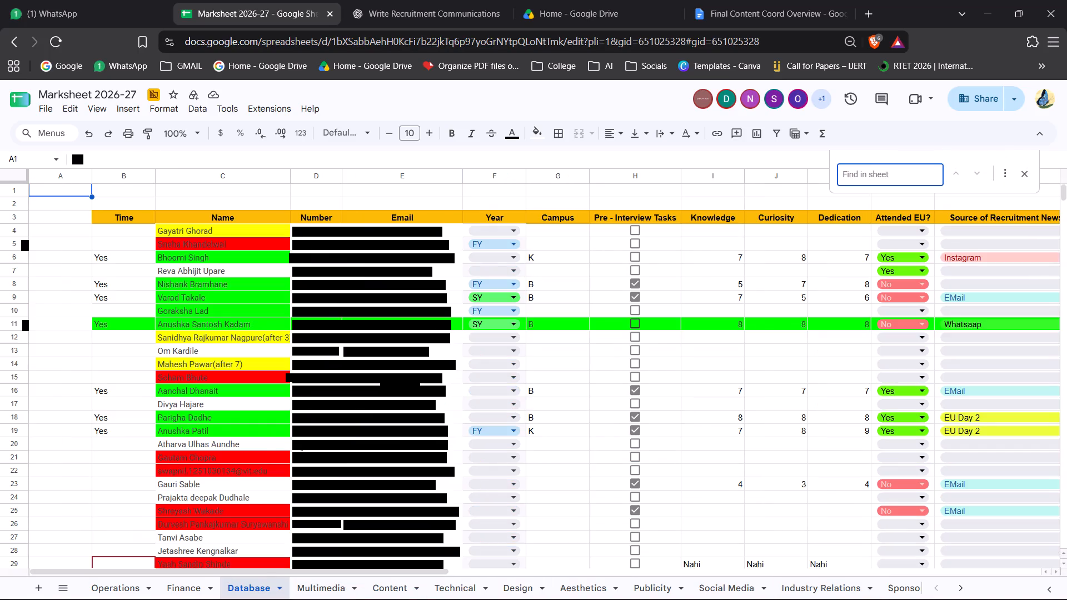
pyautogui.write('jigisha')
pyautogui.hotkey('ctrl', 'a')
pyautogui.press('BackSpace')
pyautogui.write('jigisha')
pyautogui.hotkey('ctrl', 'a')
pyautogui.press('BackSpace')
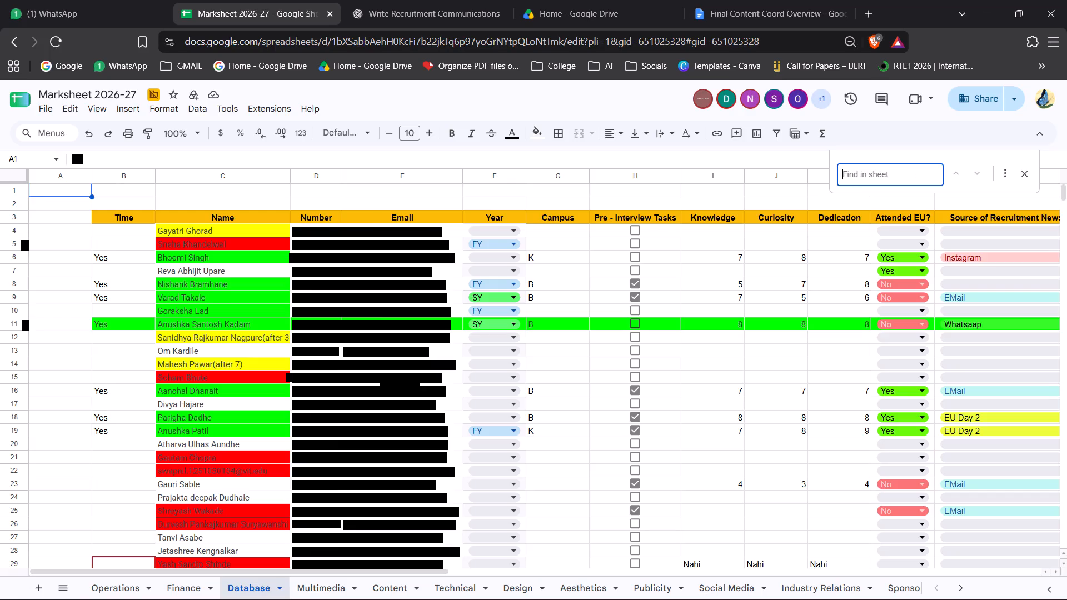
# Search the Database sheet for "dadhe" and close the search.
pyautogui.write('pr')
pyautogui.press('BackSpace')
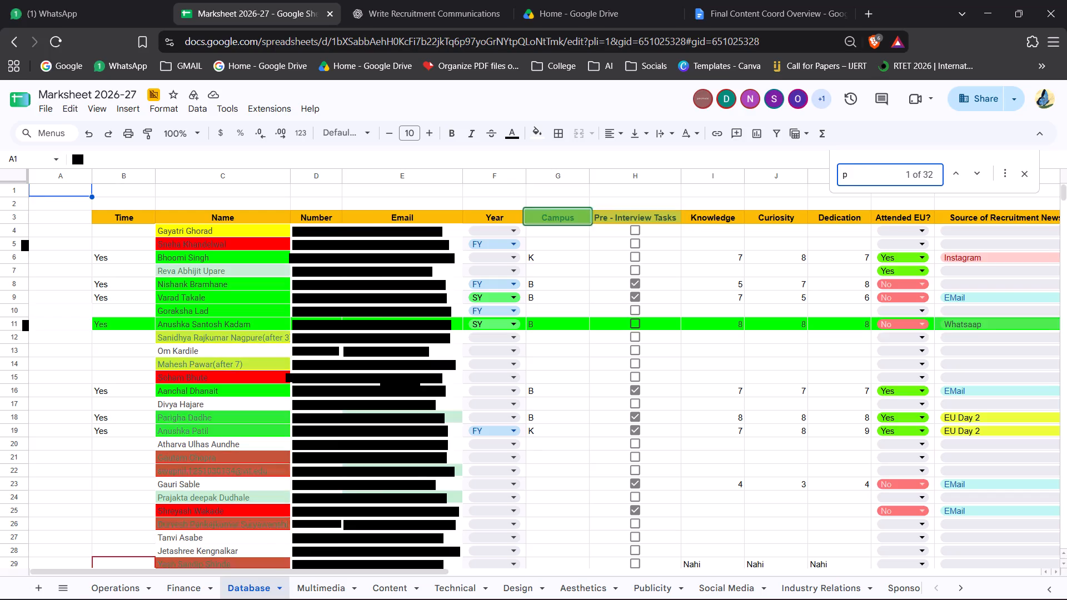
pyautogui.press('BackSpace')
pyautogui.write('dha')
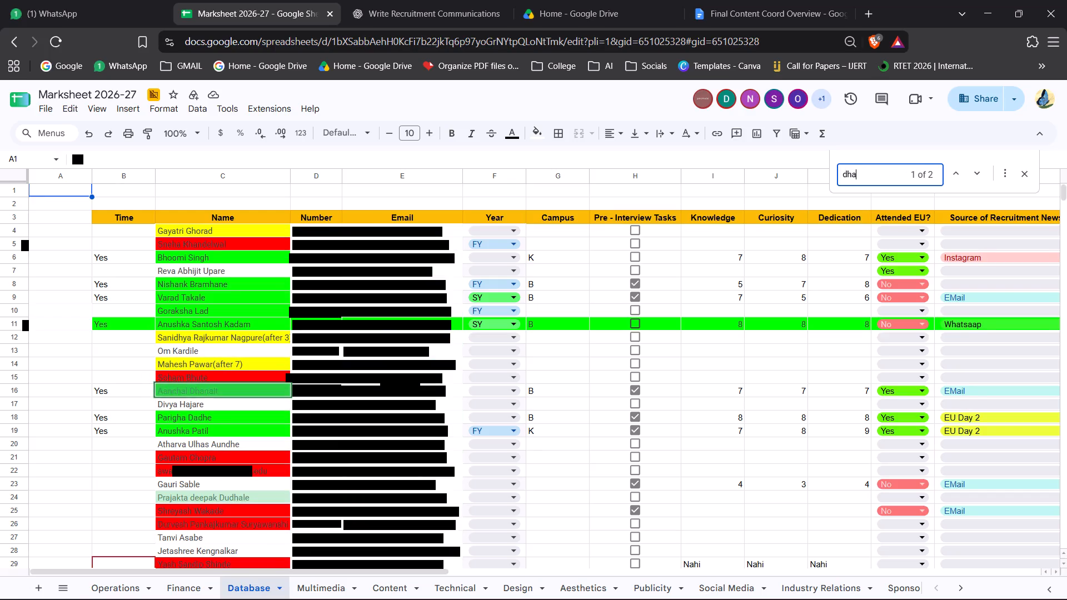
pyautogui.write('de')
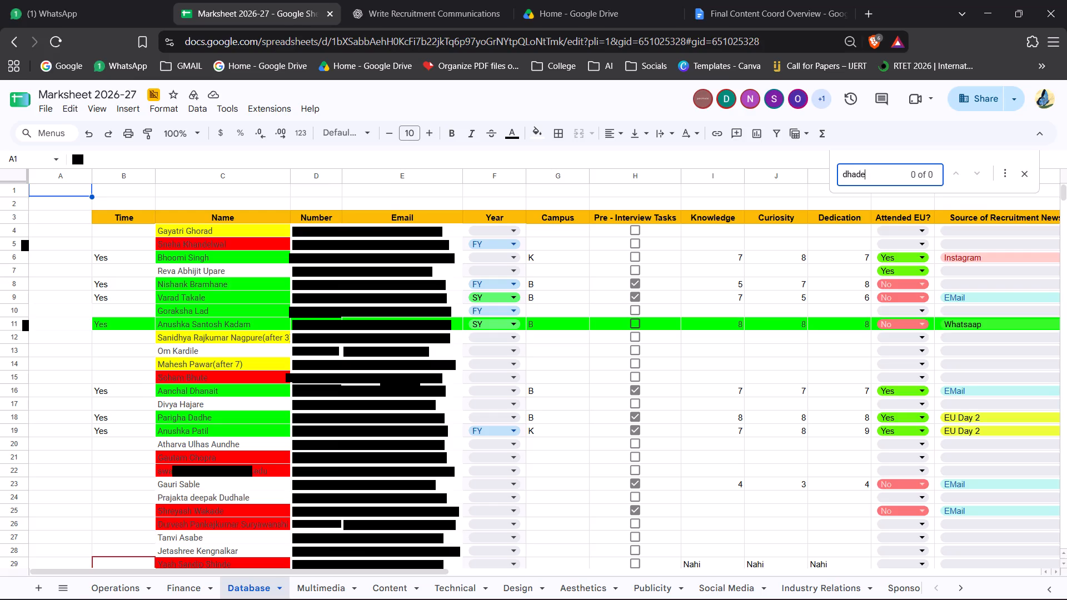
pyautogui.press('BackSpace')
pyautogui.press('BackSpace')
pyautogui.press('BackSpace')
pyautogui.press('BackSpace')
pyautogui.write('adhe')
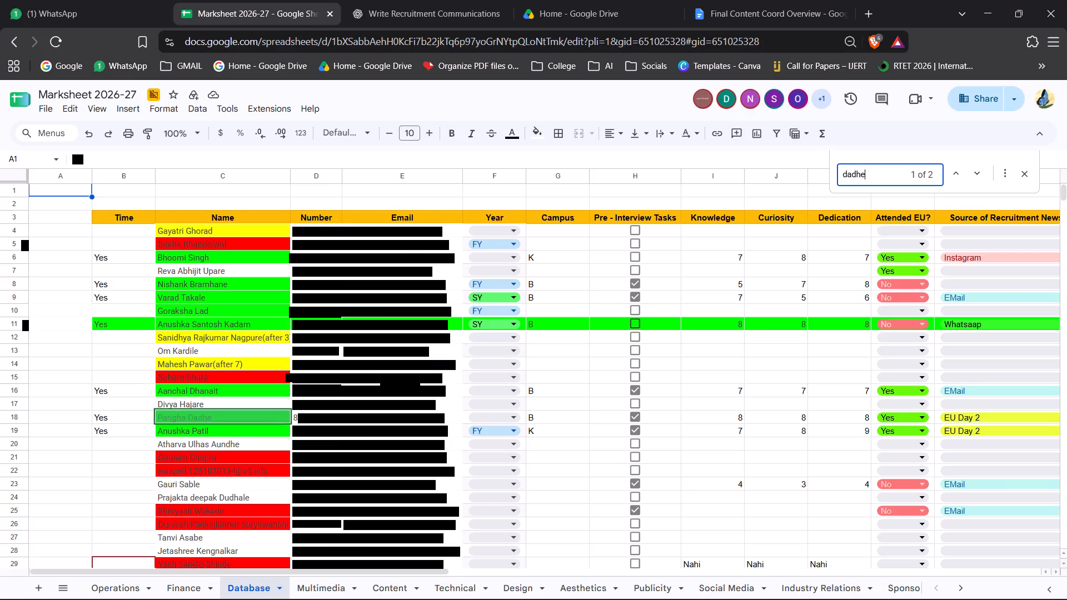
pyautogui.moveTo(1033, 181); pyautogui.dragTo(1025, 171)
pyautogui.click(1025, 171)
pyautogui.click(786, 0)
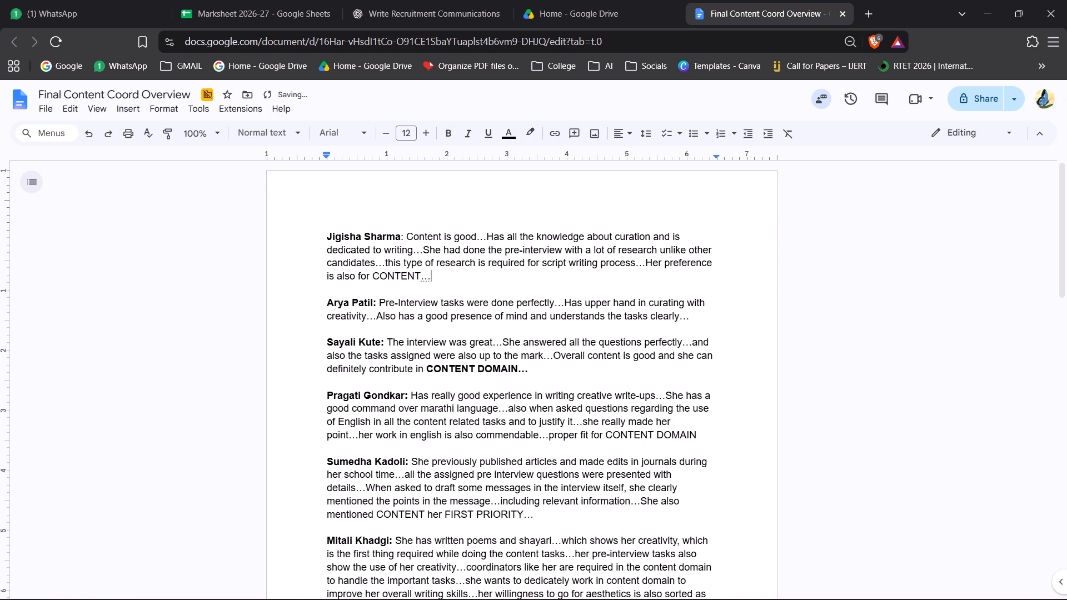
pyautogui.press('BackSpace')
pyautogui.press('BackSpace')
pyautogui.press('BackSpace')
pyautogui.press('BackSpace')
# Extend the first candidate's preference sentence after "CONTENT" with "and then for design...".
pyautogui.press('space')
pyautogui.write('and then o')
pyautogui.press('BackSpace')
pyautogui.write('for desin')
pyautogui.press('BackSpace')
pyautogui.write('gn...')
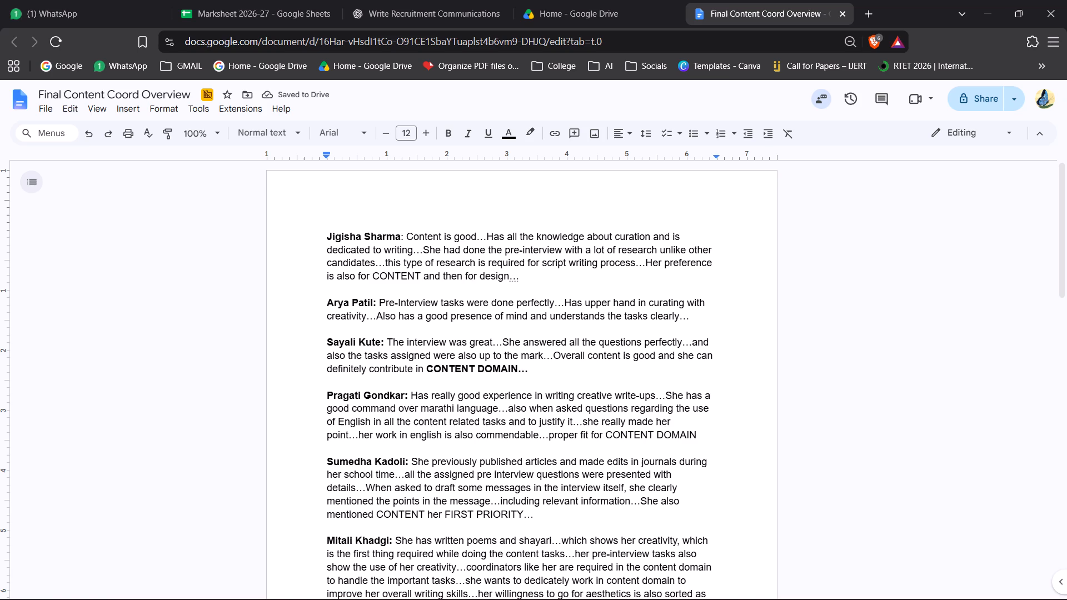
# In Marksheet 2026-27, examine the Design sheet's candidate marks, position preferences, impressions and the FINAL list.
pyautogui.click(258, 0)
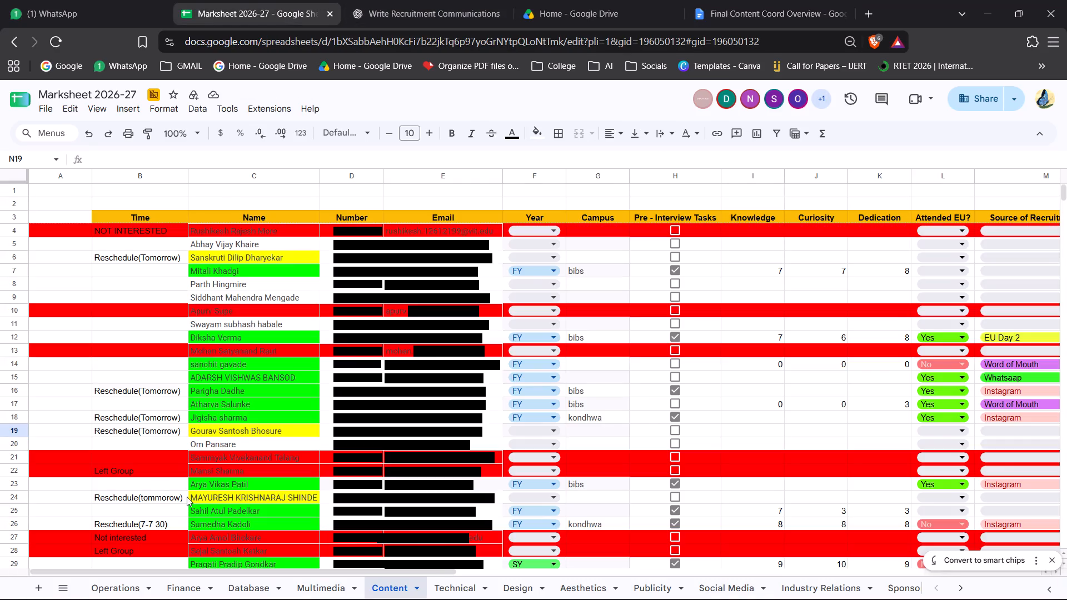
pyautogui.hscroll(4, 230, 577)
pyautogui.click(501, 578)
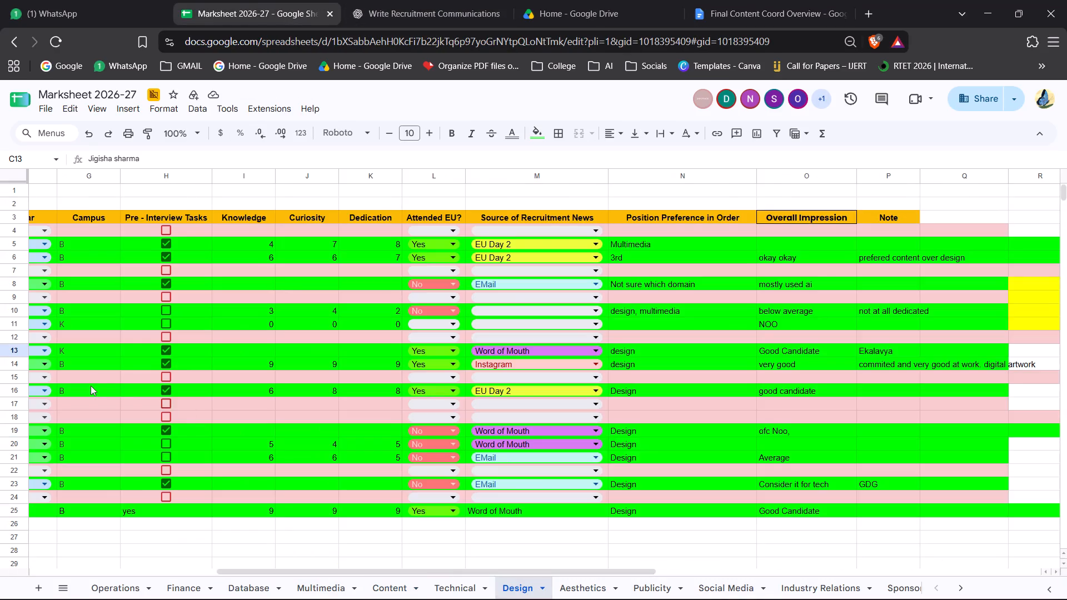
pyautogui.scroll(-3, 91, 386)
pyautogui.hscroll(4, 91, 386)
pyautogui.scroll(2, 91, 386)
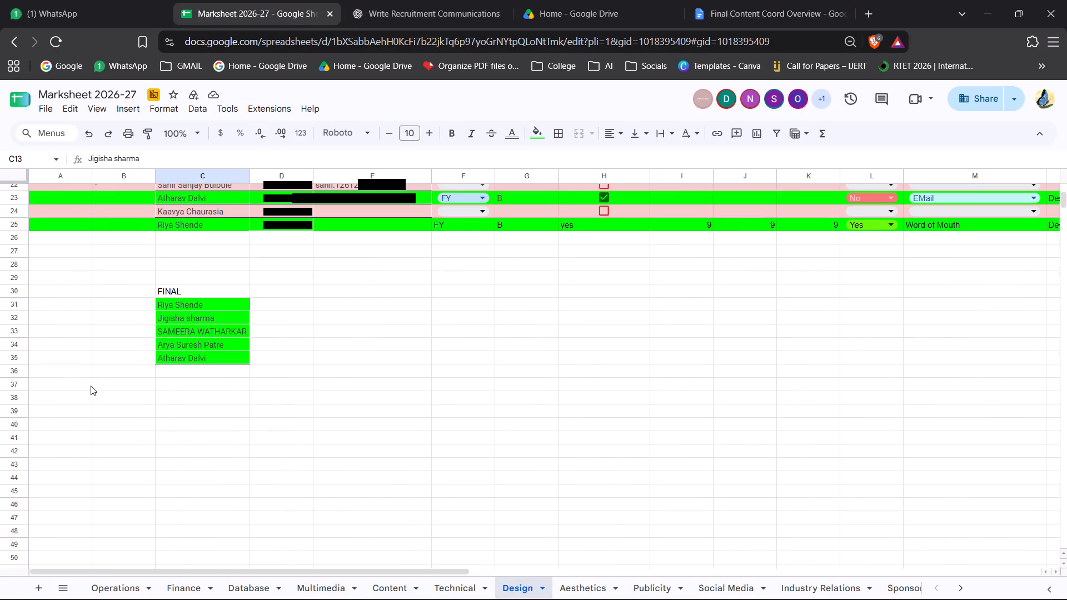
pyautogui.scroll(1, 91, 386)
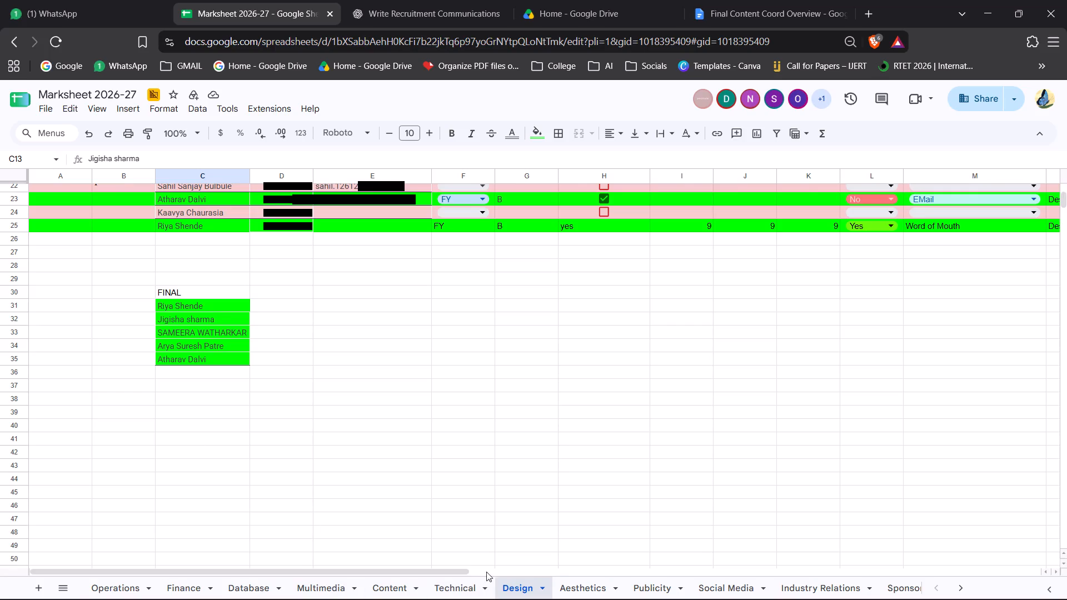
# Examine the candidate entries and option lists in the Aesthetics sheet, and leave the marksheet.
pyautogui.click(577, 580)
pyautogui.hscroll(2, 276, 454)
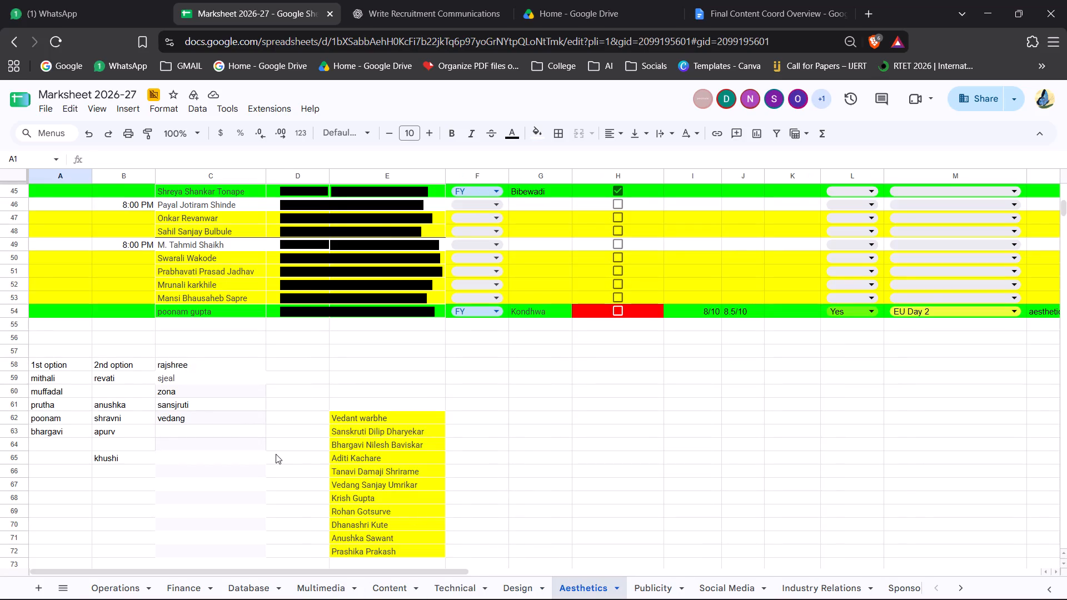
pyautogui.scroll(4, 513, 203)
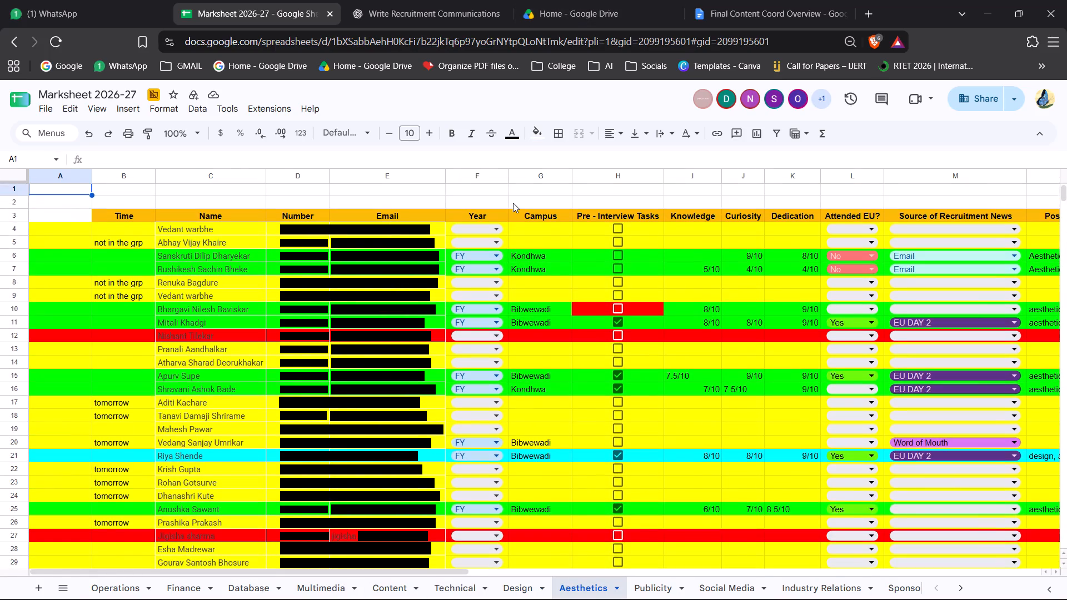
pyautogui.scroll(2, 513, 203)
pyautogui.click(615, 0)
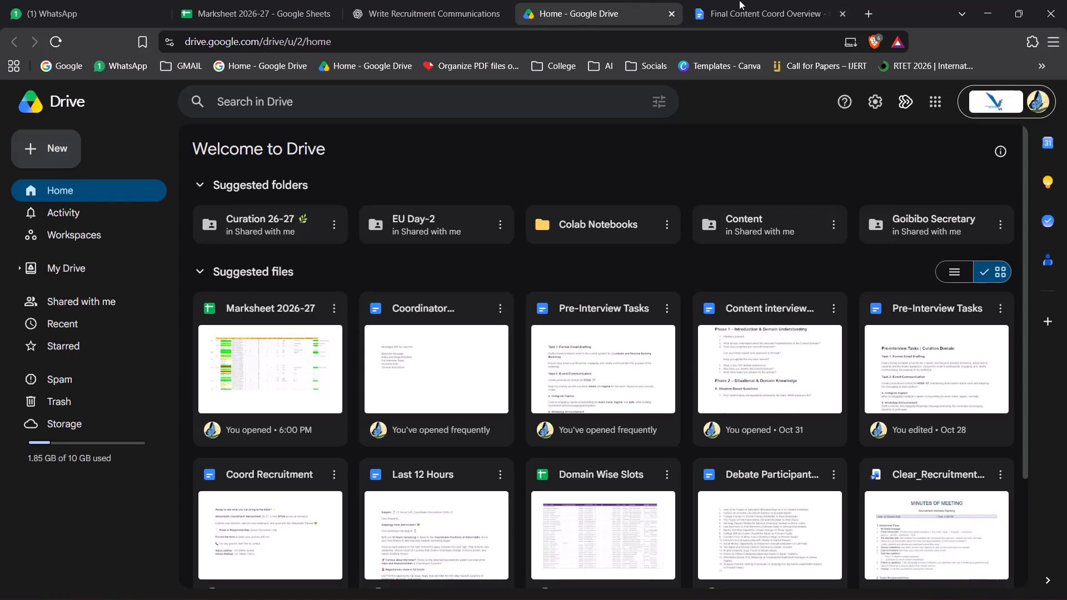
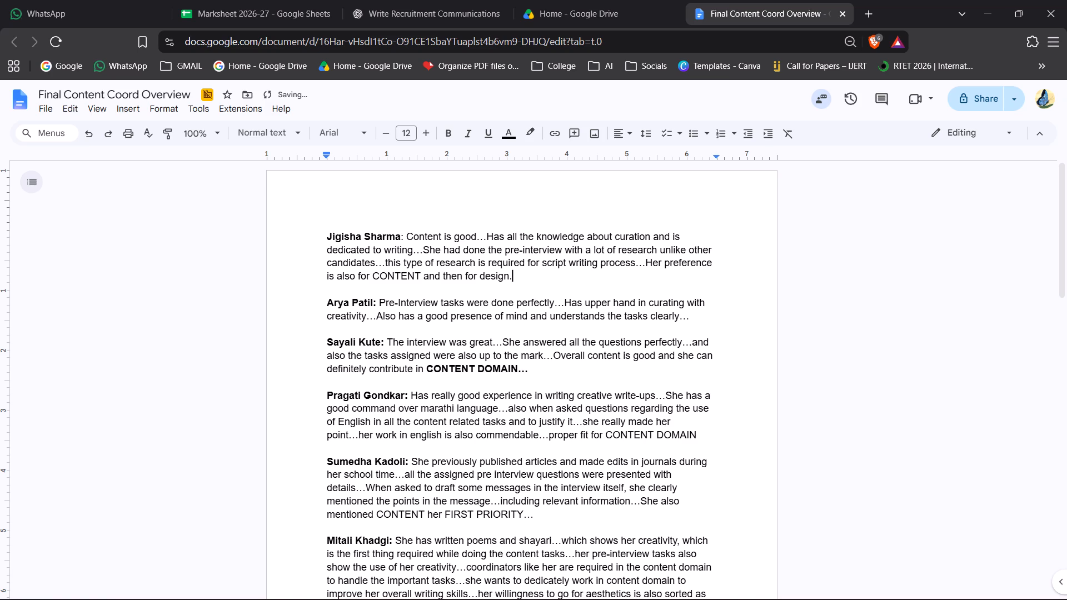
# Delete the closing "Her preference" sentence from the first candidate's write-up, ending the paragraph after "script writing process…".
pyautogui.press('BackSpace')
pyautogui.press('BackSpace')
pyautogui.press('BackSpace')
pyautogui.press('BackSpace')
pyautogui.press('BackSpace')
pyautogui.press('BackSpace')
pyautogui.press('BackSpace')
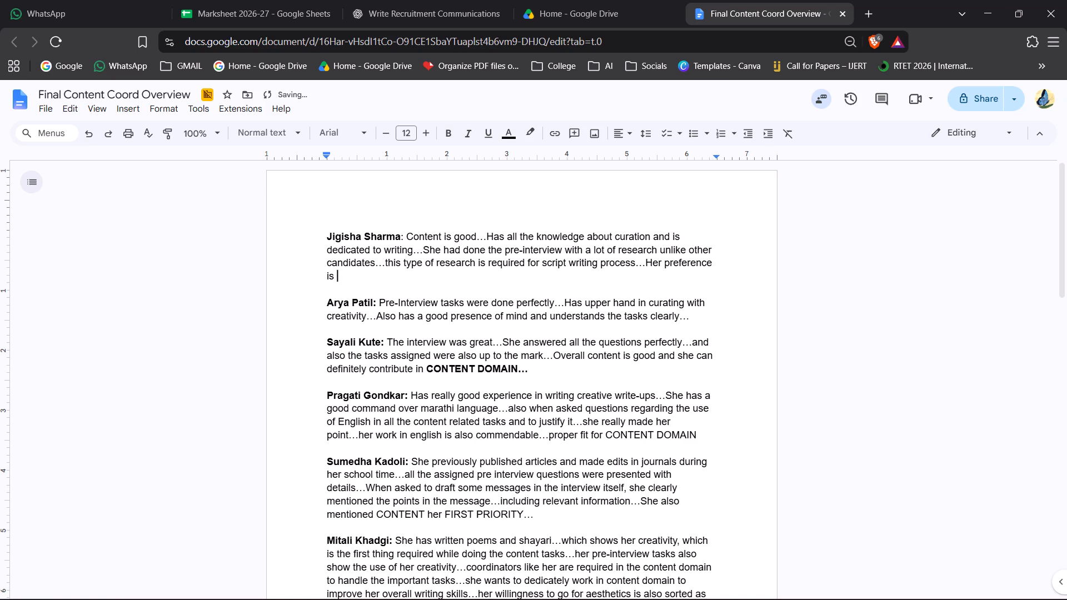
pyautogui.press('BackSpace')
pyautogui.press('BackSpace')
pyautogui.press('BackSpace')
pyautogui.press('BackSpace')
pyautogui.press('BackSpace')
pyautogui.press('BackSpace')
pyautogui.press('BackSpace')
pyautogui.press('BackSpace')
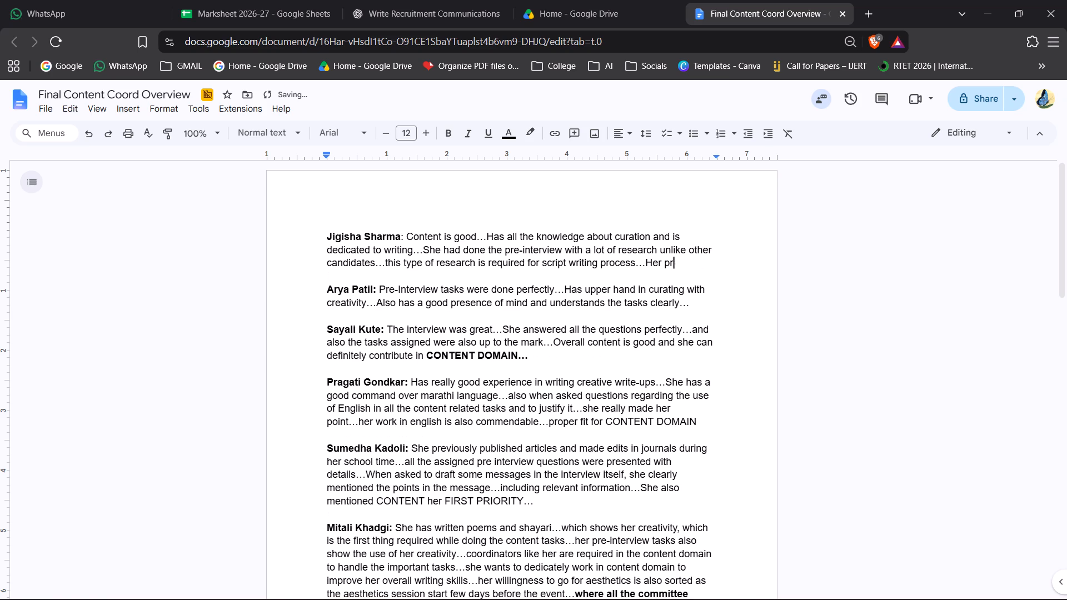
pyautogui.press('BackSpace')
pyautogui.press('BackSpace')
pyautogui.press('BackSpace')
pyautogui.press('BackSpace')
pyautogui.press('BackSpace')
pyautogui.press('BackSpace')
# Append "Her priority is for CONTENT only…and has only applied for content…" to the second candidate's remark in the Final Content Coord Overview document.
pyautogui.click(700, 311)
pyautogui.click(701, 303)
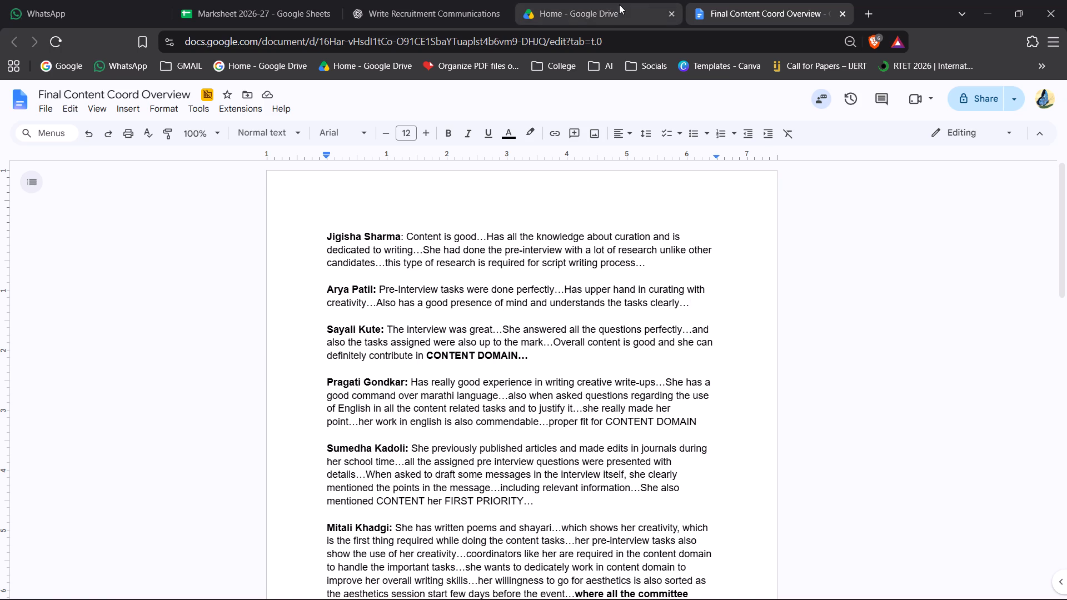
pyautogui.click(424, 0)
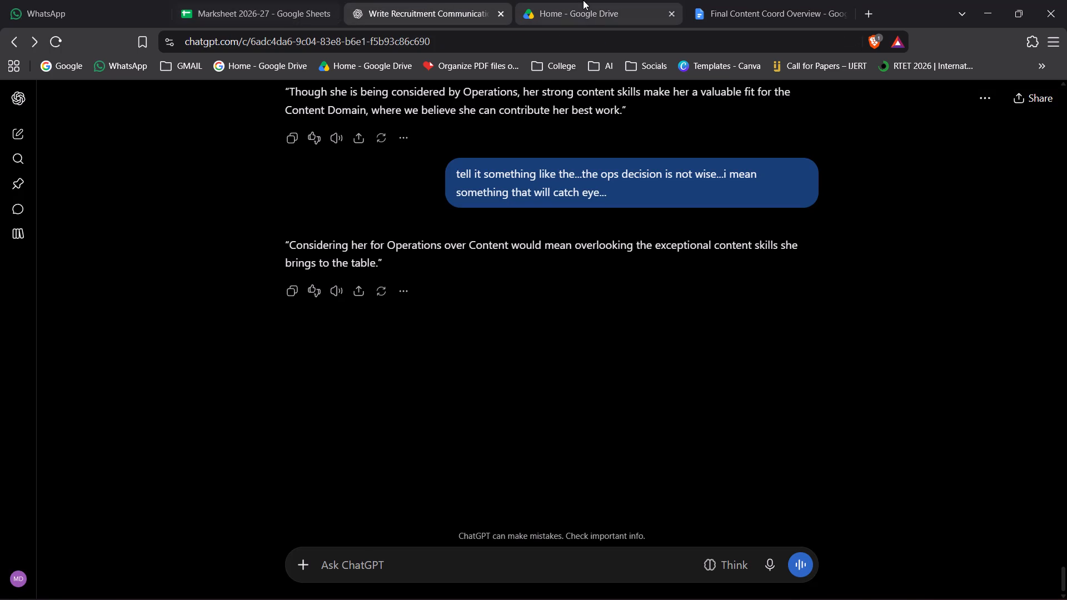
pyautogui.click(583, 0)
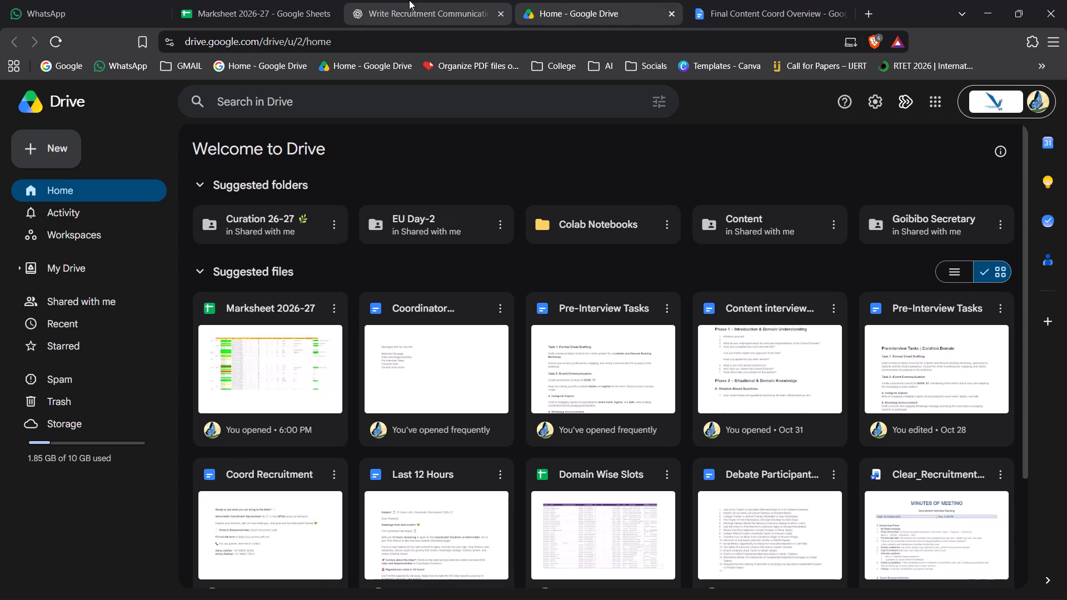
pyautogui.click(409, 0)
pyautogui.click(193, 0)
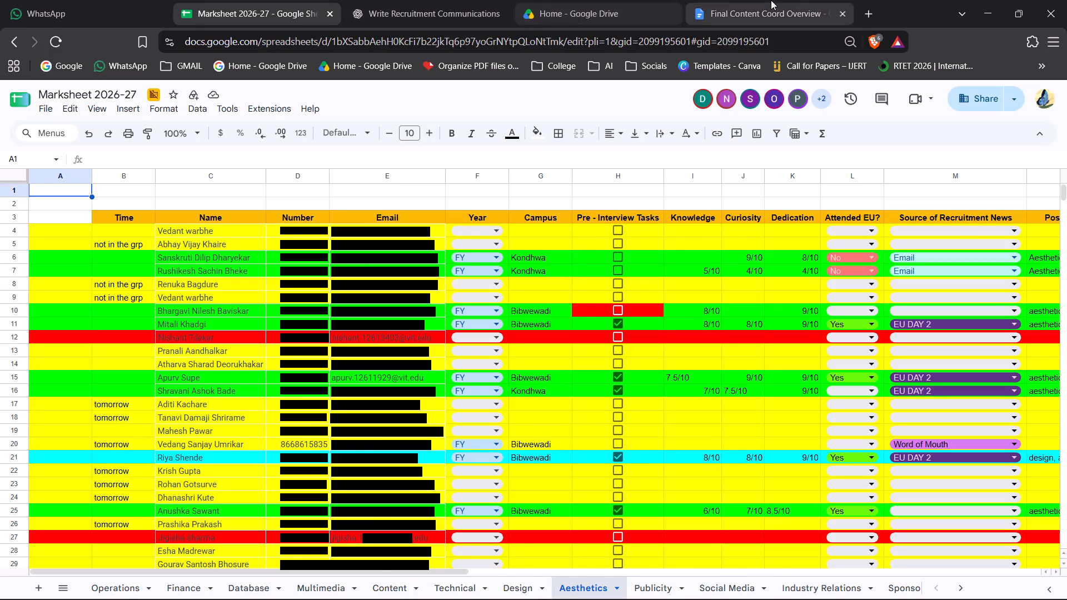
pyautogui.click(771, 0)
pyautogui.write('she alos')
pyautogui.press('space')
pyautogui.press('BackSpace')
pyautogui.press('BackSpace')
pyautogui.press('BackSpace')
pyautogui.press('BackSpace')
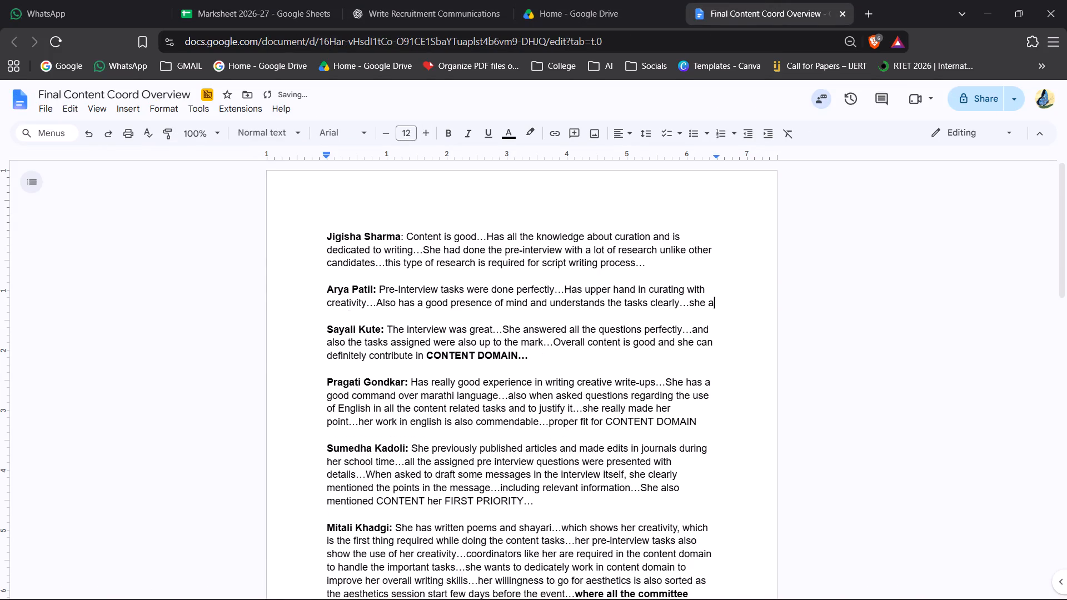
pyautogui.write('so')
pyautogui.press('BackSpace')
pyautogui.press('BackSpace')
pyautogui.press('BackSpace')
pyautogui.press('BackSpace')
pyautogui.press('BackSpace')
pyautogui.press('BackSpace')
pyautogui.press('BackSpace')
pyautogui.write('Her')
pyautogui.press('space')
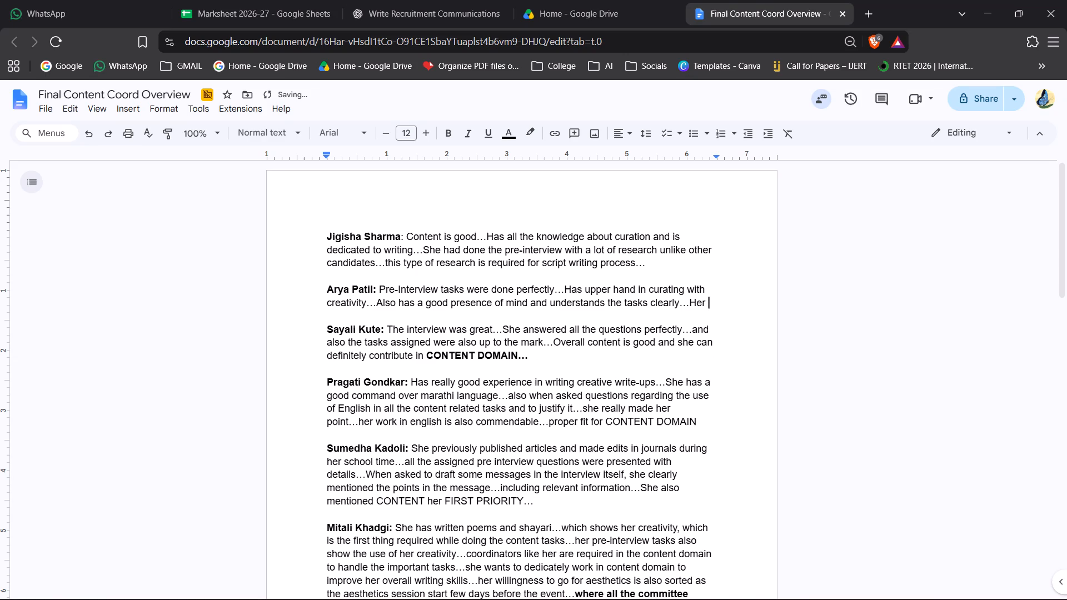
pyautogui.write('prioti')
pyautogui.press('BackSpace')
pyautogui.press('BackSpace')
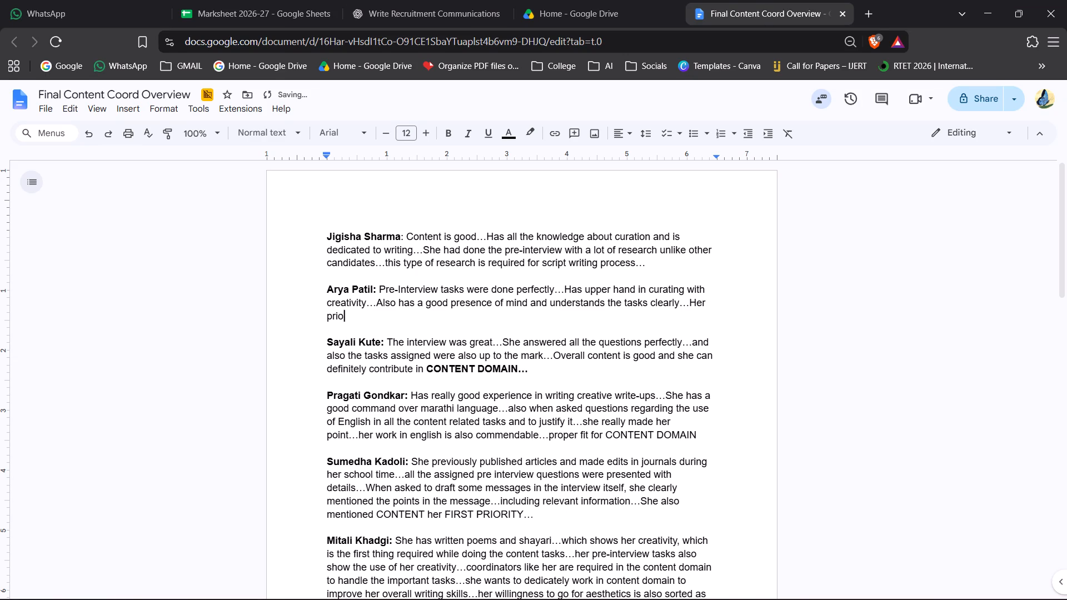
pyautogui.write('rity is for CONTN')
pyautogui.hotkey('shift', 'BackSpace')
pyautogui.write('ENT only...and has only applied for co')
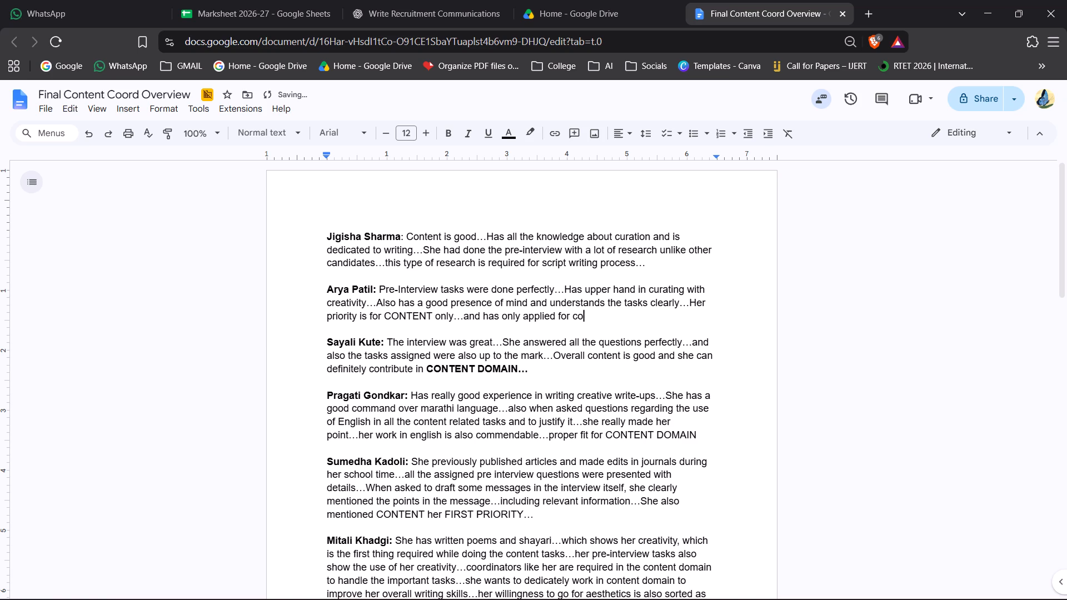
pyautogui.write('ntent...')
# Search the Operations sheet of Marksheet 2026-27 for "arya", step through the matches and close the search.
pyautogui.click(480, 0)
pyautogui.click(210, 0)
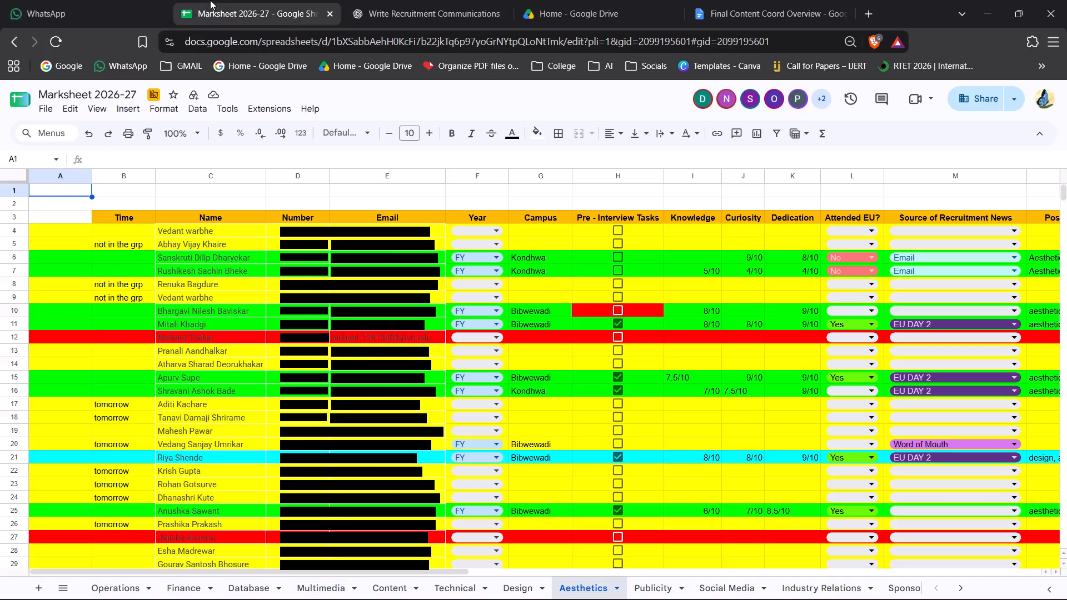
pyautogui.click(117, 584)
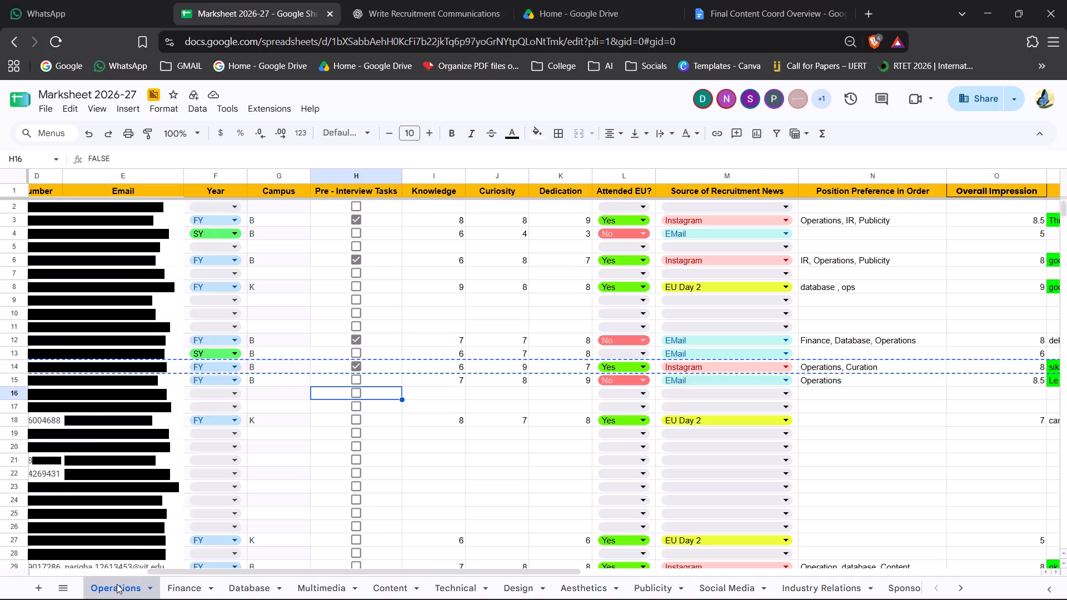
pyautogui.hotkey('ctrl', 'f')
pyautogui.keyDown('ctrl'); pyautogui.click(117, 584); pyautogui.keyUp('ctrl')
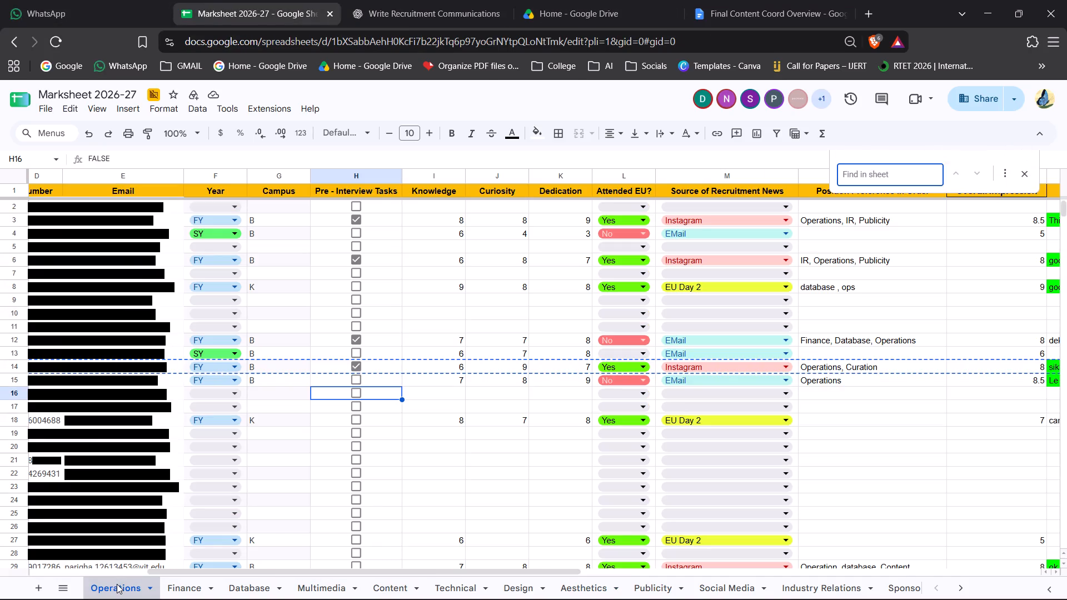
pyautogui.write('arya')
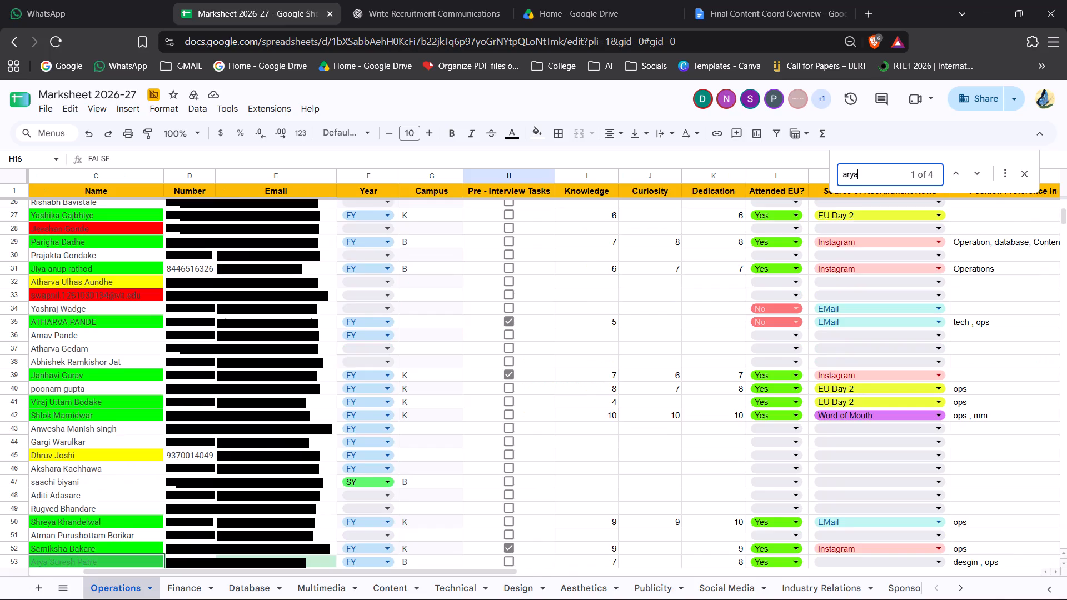
pyautogui.press('Down')
pyautogui.click(978, 168)
pyautogui.click(978, 168)
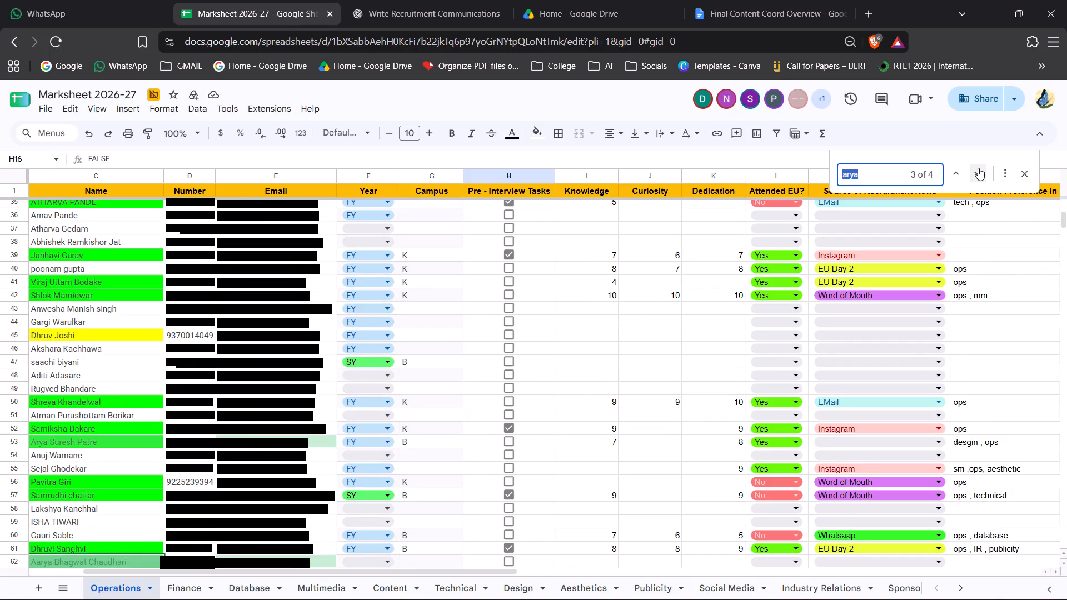
pyautogui.click(1014, 169)
pyautogui.click(1024, 169)
# In the Final Content Coord Overview document, delete "and has only applied for content…" from the second candidate's remark, keeping the blank line after it.
pyautogui.click(727, 0)
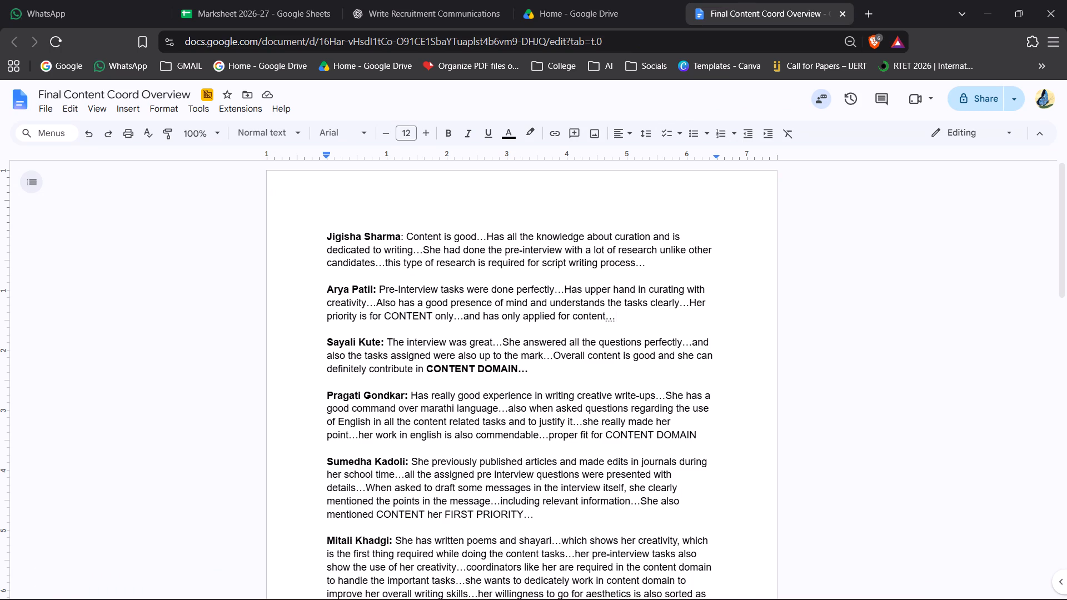
pyautogui.moveTo(628, 306); pyautogui.dragTo(512, 333)
pyautogui.click(645, 323)
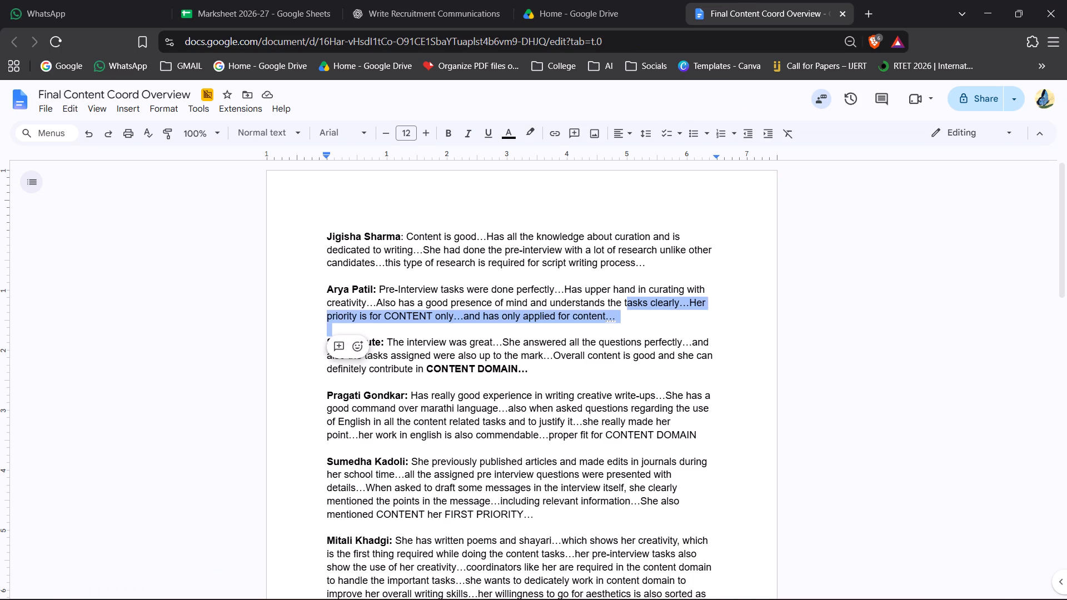
pyautogui.moveTo(645, 323); pyautogui.dragTo(636, 316)
pyautogui.click(636, 316)
pyautogui.moveTo(636, 316); pyautogui.dragTo(516, 314)
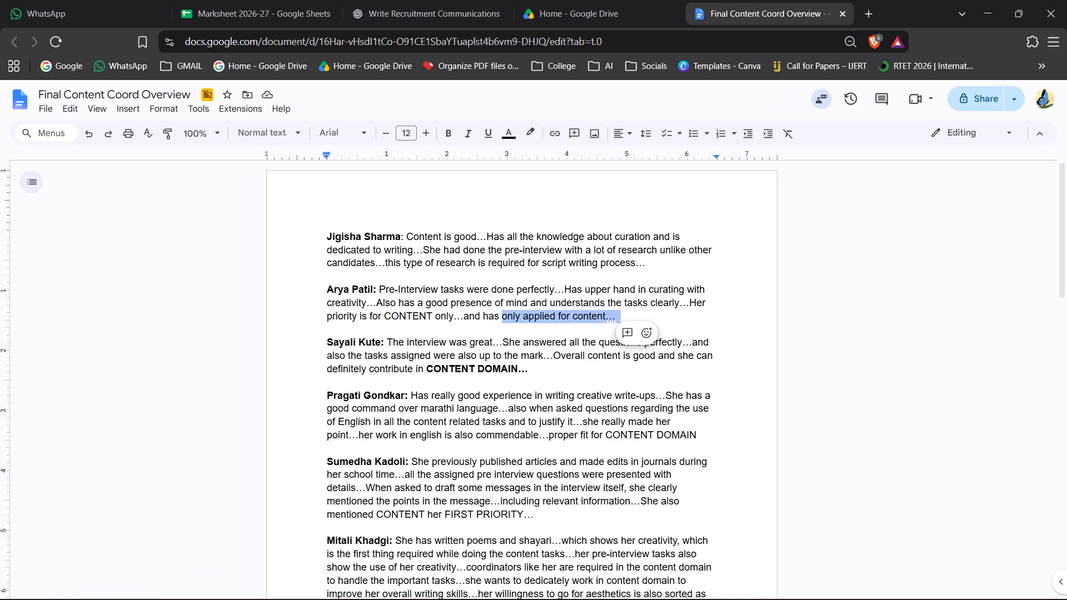
pyautogui.moveTo(516, 314); pyautogui.dragTo(489, 315)
pyautogui.press('BackSpace')
pyautogui.press('BackSpace')
pyautogui.press('BackSpace')
pyautogui.press('BackSpace')
pyautogui.press('BackSpace')
pyautogui.press('Return')
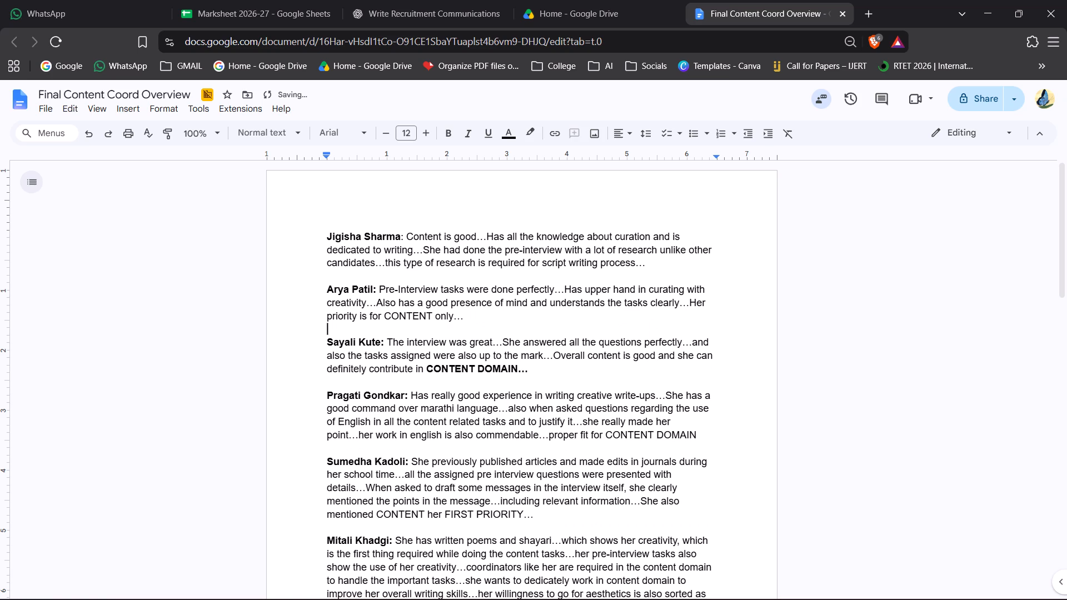
# Add blank lines after the closing sentence about Diksha and operations until a new page starts.
pyautogui.scroll(-7, 569, 464)
pyautogui.scroll(1, 569, 464)
pyautogui.click(569, 464)
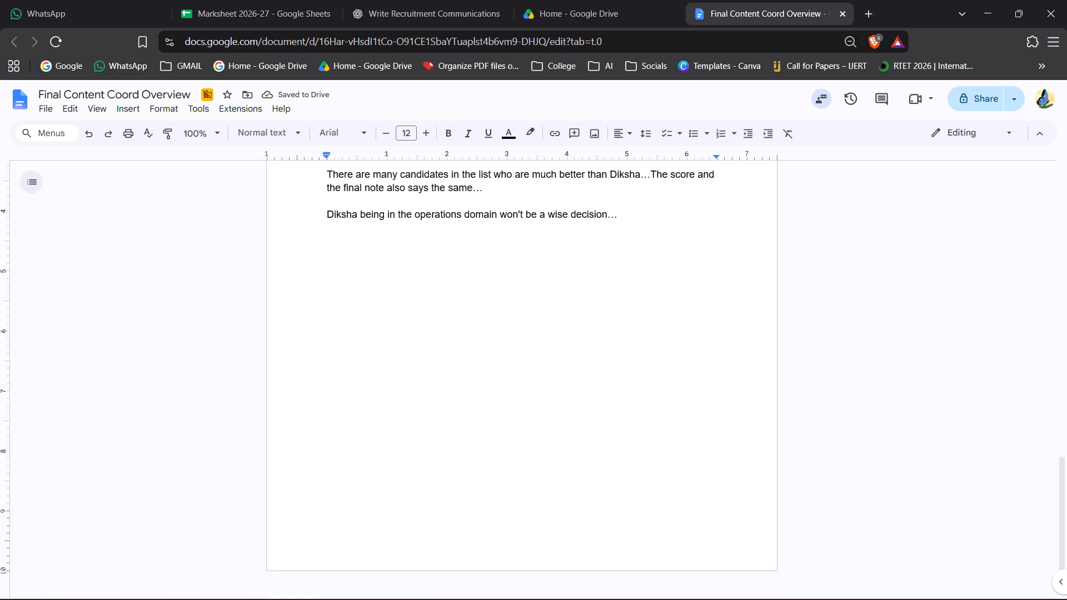
pyautogui.click(666, 222)
pyautogui.press('Return')
pyautogui.press('Return')
pyautogui.press('Return')
pyautogui.press('Return')
pyautogui.press('Return')
pyautogui.press('Return')
pyautogui.press('Return')
pyautogui.press('Return')
pyautogui.press('Return')
pyautogui.press('Return')
pyautogui.press('Return')
pyautogui.press('Return')
pyautogui.press('Return')
pyautogui.press('Return')
pyautogui.press('Return')
pyautogui.press('Return')
pyautogui.press('Return')
pyautogui.press('Return')
pyautogui.press('Return')
pyautogui.press('Return')
pyautogui.press('Return')
pyautogui.press('Return')
# Begin the new page's paragraph with "The best decision would be to consider Sayali over Diksha as".
pyautogui.write('The best decision would be to')
pyautogui.press('space')
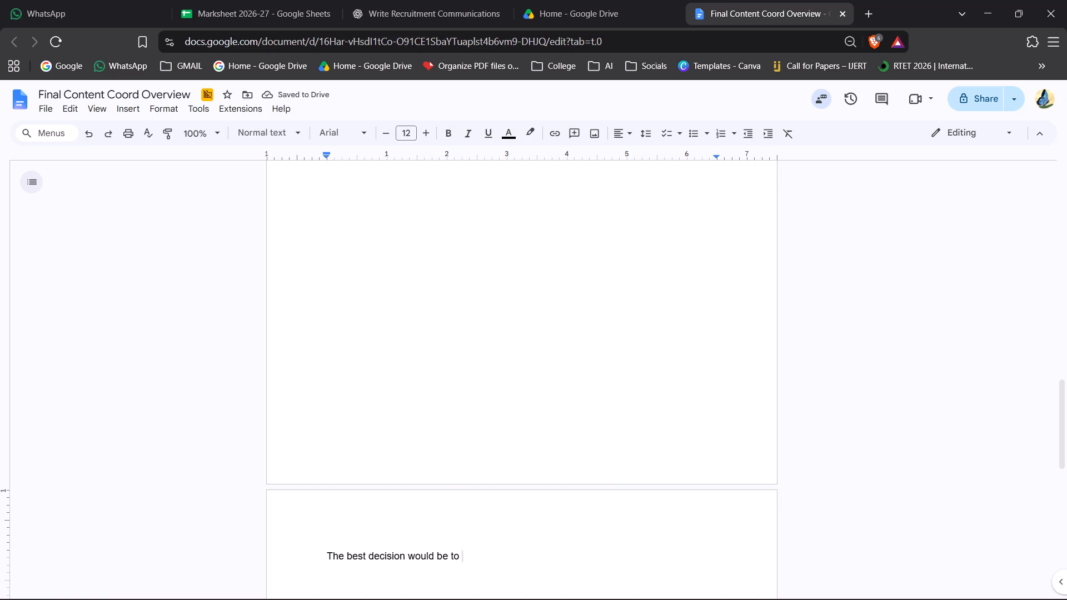
pyautogui.press('s')
pyautogui.press('BackSpace')
pyautogui.write('consider')
pyautogui.press('space')
pyautogui.write('Sayali for')
pyautogui.press('space')
pyautogui.press('BackSpace')
pyautogui.press('BackSpace')
pyautogui.press('BackSpace')
pyautogui.press('BackSpace')
pyautogui.write('over')
pyautogui.press('space')
pyautogui.write('Diksha an')
pyautogui.press('BackSpace')
pyautogui.write('s')
pyautogui.press('space')
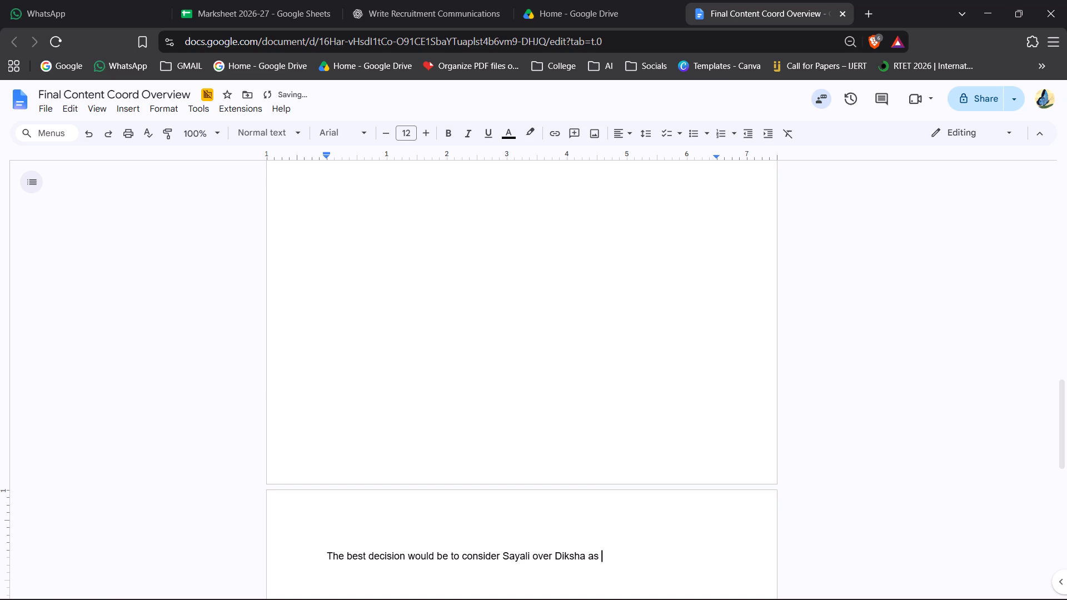
# Continue the sentence with "Sayali was the part of Induction Associates and is well aware with the type of tasks done in ops…".
pyautogui.write('Sayali is')
pyautogui.press('space')
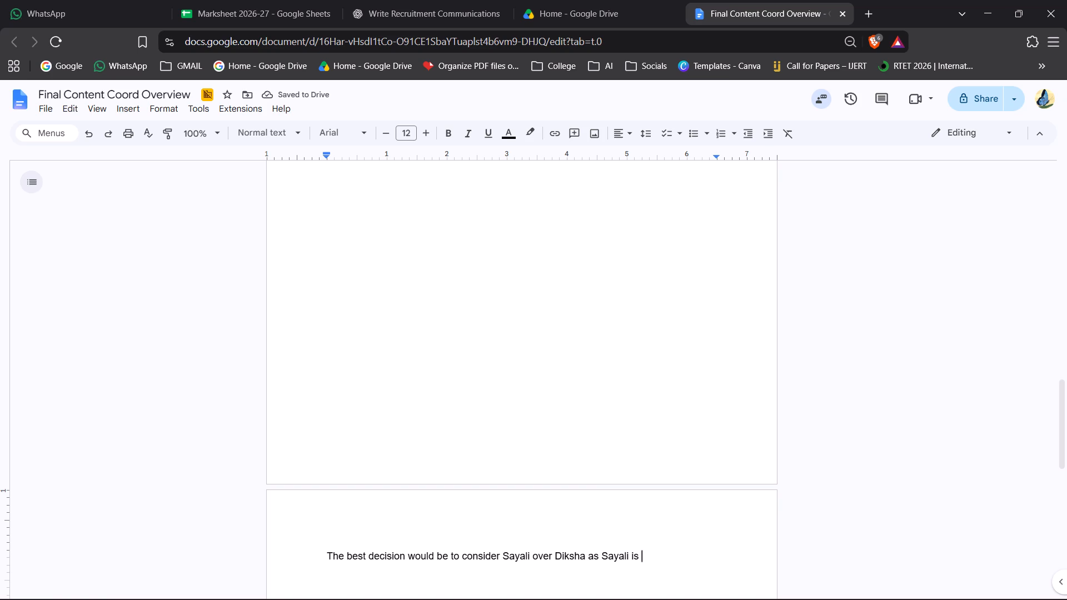
pyautogui.press('BackSpace')
pyautogui.press('BackSpace')
pyautogui.press('BackSpace')
pyautogui.write('was the part of i')
pyautogui.press('BackSpace')
pyautogui.write('Indcu')
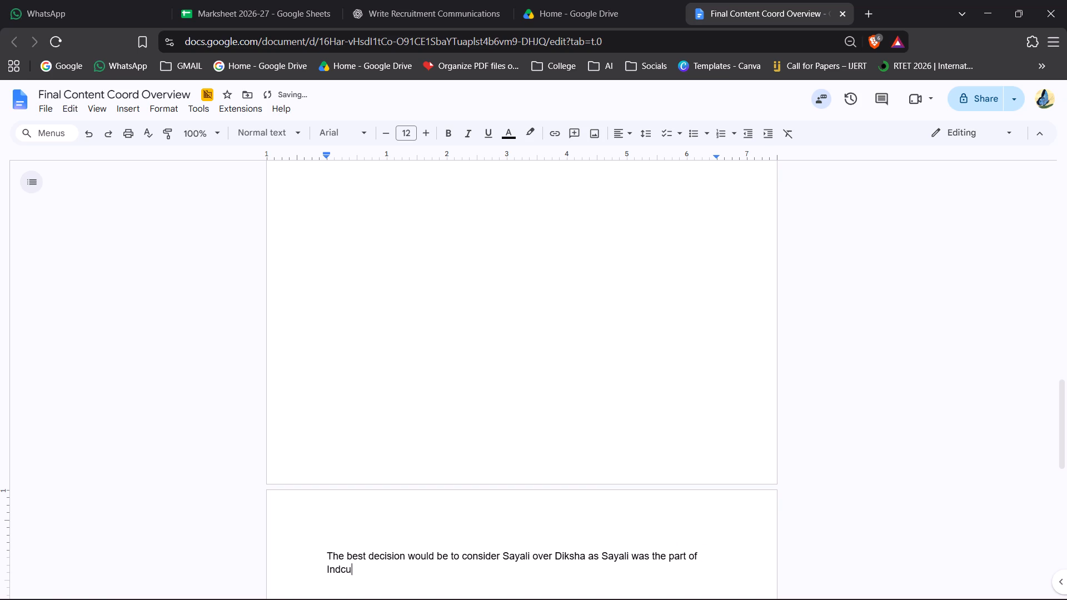
pyautogui.press('BackSpace')
pyautogui.press('BackSpace')
pyautogui.write('ucio')
pyautogui.press('BackSpace')
pyautogui.press('BackSpace')
pyautogui.write('tion Assov')
pyautogui.press('BackSpace')
pyautogui.write('ciates and is wl')
pyautogui.press('BackSpace')
pyautogui.write('ell aware s')
pyautogui.press('BackSpace')
pyautogui.write('wit t')
pyautogui.press('BackSpace')
pyautogui.press('BackSpace')
pyautogui.write('h the type of taks')
pyautogui.press('space')
pyautogui.press('BackSpace')
pyautogui.press('BackSpace')
pyautogui.press('BackSpace')
pyautogui.write('sks')
pyautogui.press('space')
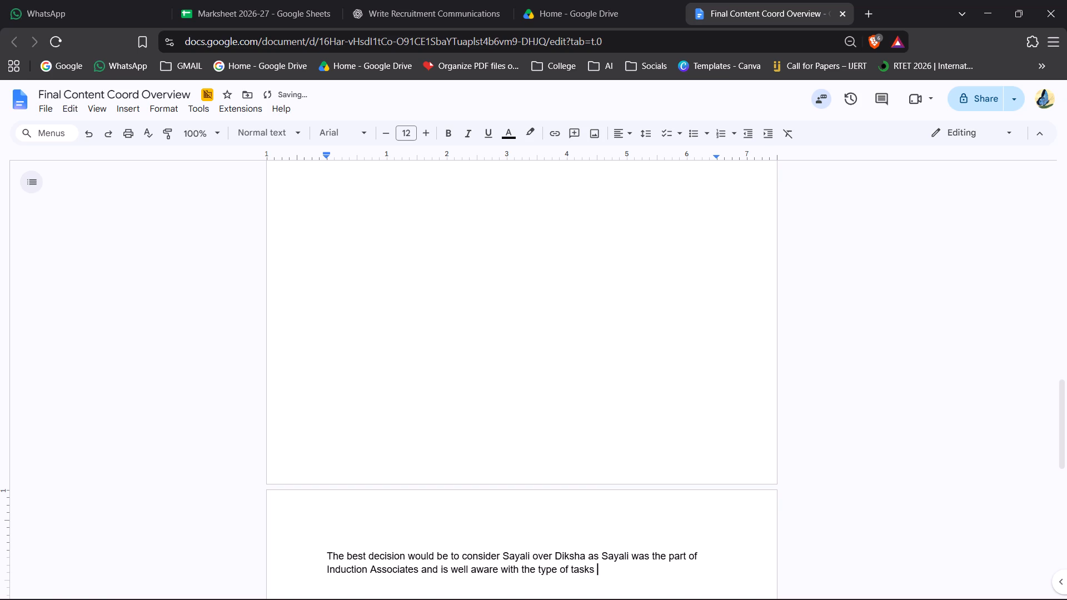
pyautogui.write('done in ops...a')
# Extend the paragraph with "also has the previous experience while working as Induction Associate…".
pyautogui.write('lso')
pyautogui.press('space')
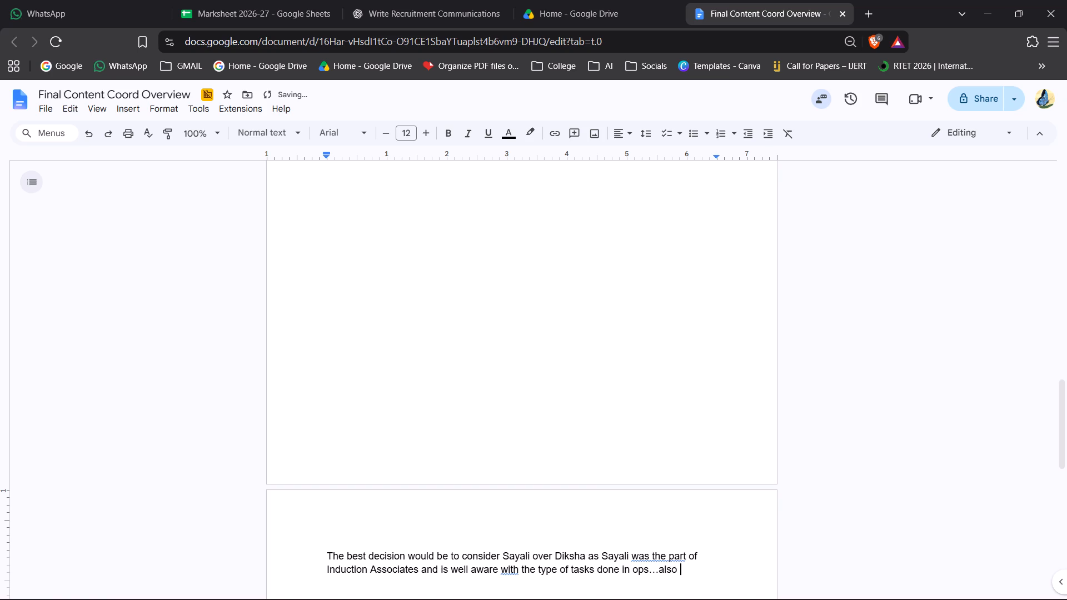
pyautogui.write('has')
pyautogui.press('space')
pyautogui.write('the previos')
pyautogui.press('space')
pyautogui.press('BackSpace')
pyautogui.press('BackSpace')
pyautogui.write('us experience')
pyautogui.press('space')
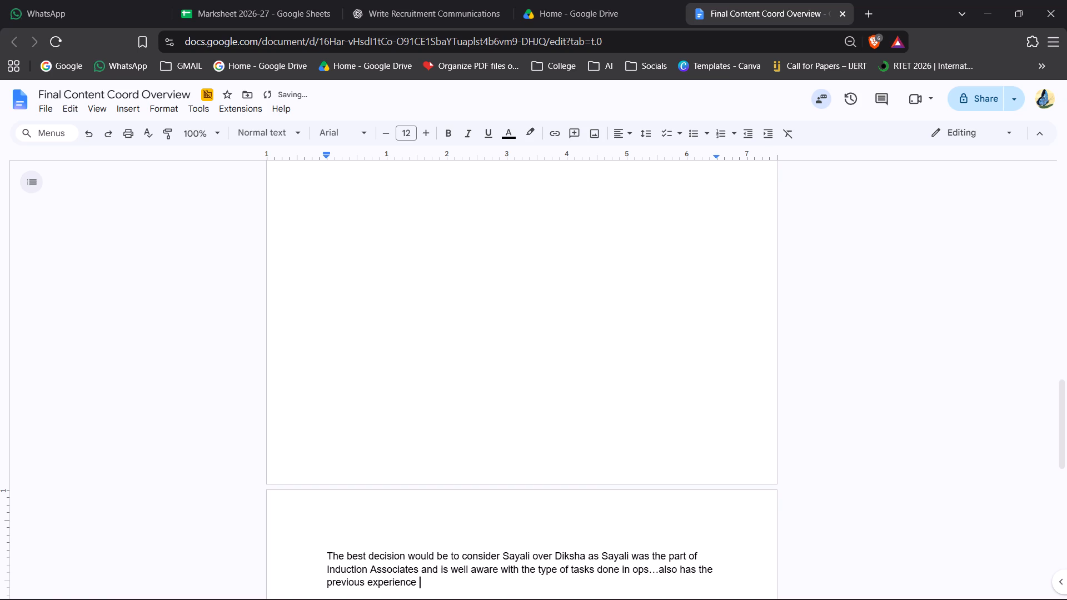
pyautogui.write('while working as Induction')
pyautogui.press('space')
pyautogui.press('BackSpace')
pyautogui.press('s')
pyautogui.press('BackSpace')
pyautogui.press('space')
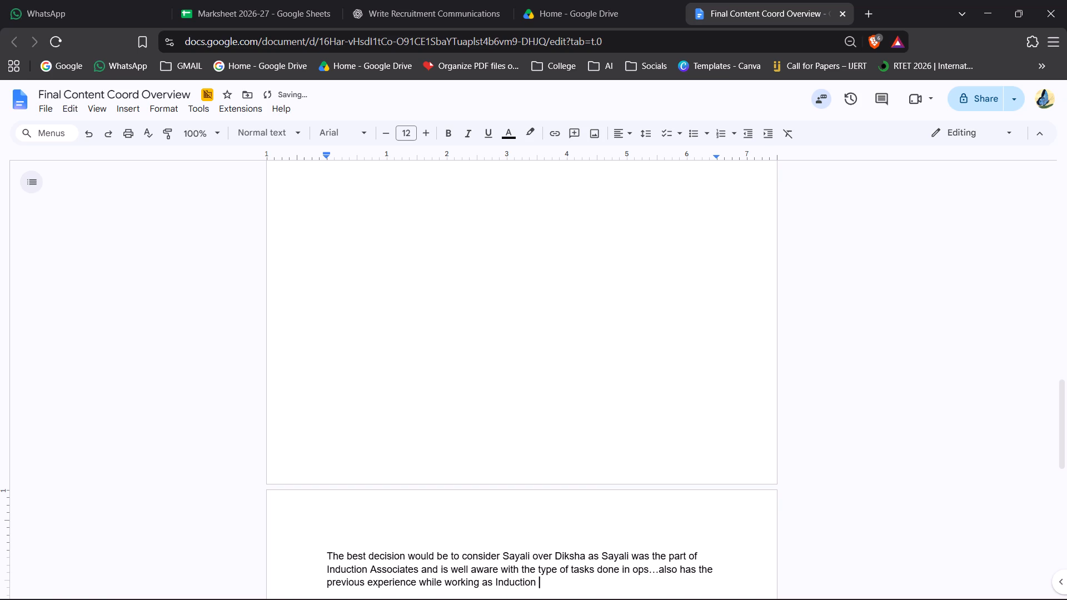
pyautogui.write('Associate...')
# Add a blank line after the paragraph ending "while working as Induction Associate…".
pyautogui.hotkey('shift', 'Return')
pyautogui.hotkey('shift', 'Return')
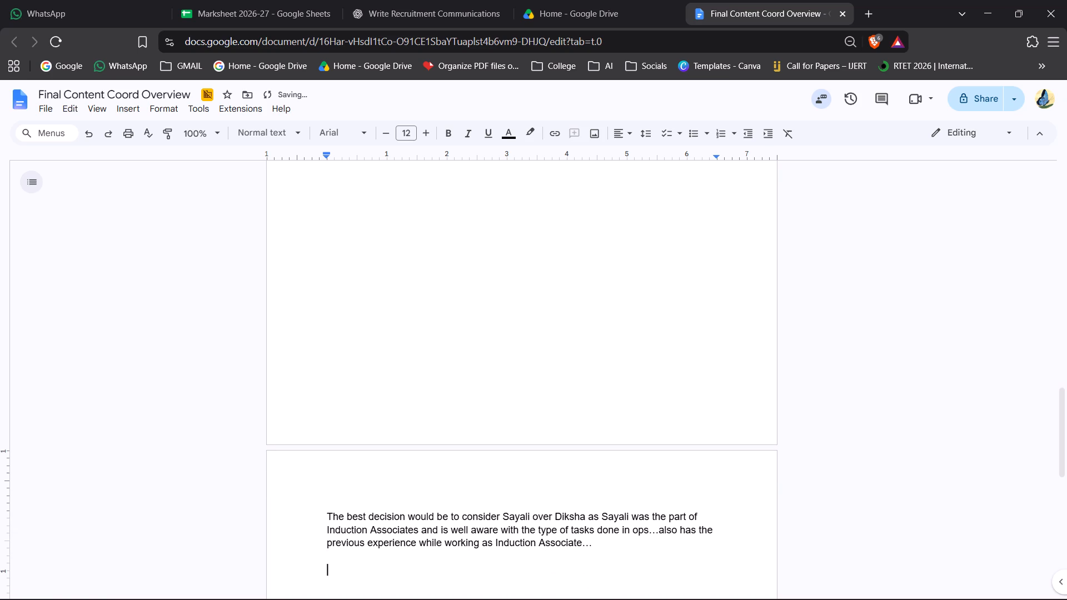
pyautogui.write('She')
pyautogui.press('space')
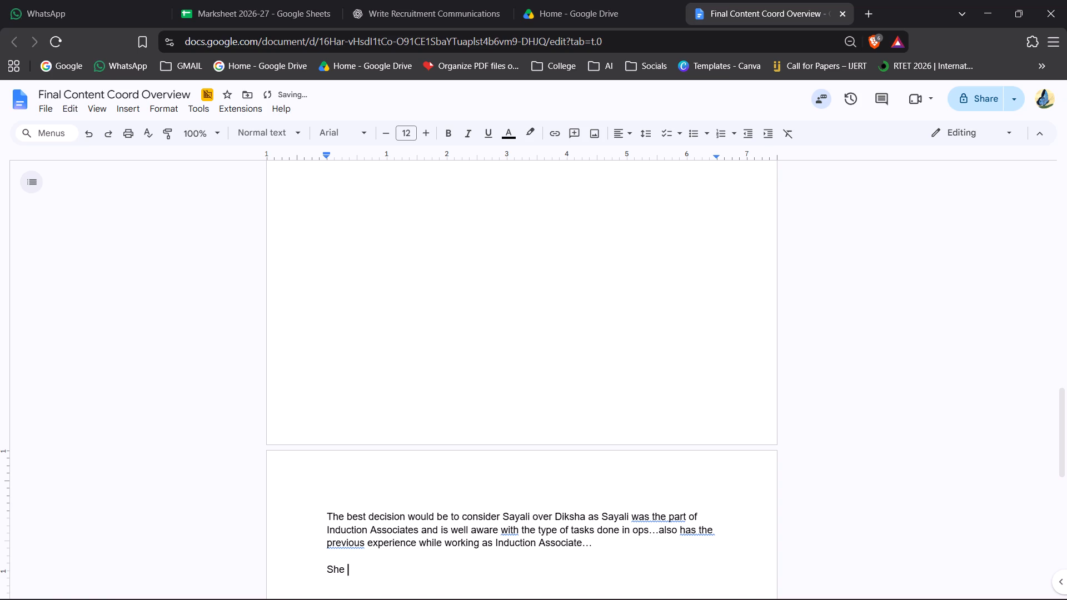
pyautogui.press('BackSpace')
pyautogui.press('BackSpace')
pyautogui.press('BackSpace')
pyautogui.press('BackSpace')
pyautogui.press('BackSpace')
# Accept the grammar suggestions "was part" and "has previous" in the paragraph about Sayali.
pyautogui.click(652, 517)
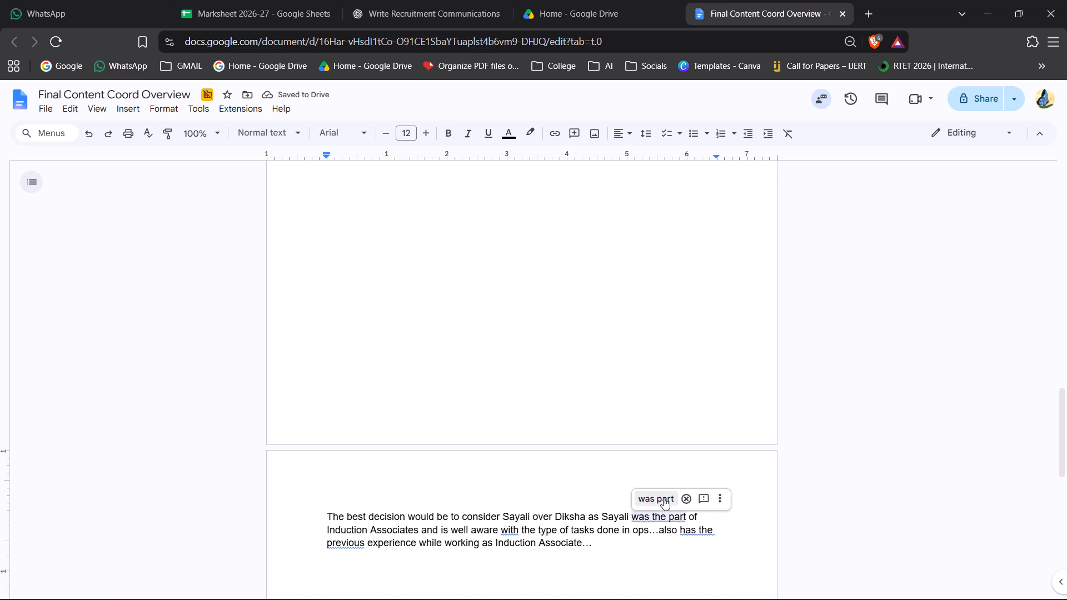
pyautogui.click(664, 498)
pyautogui.click(696, 536)
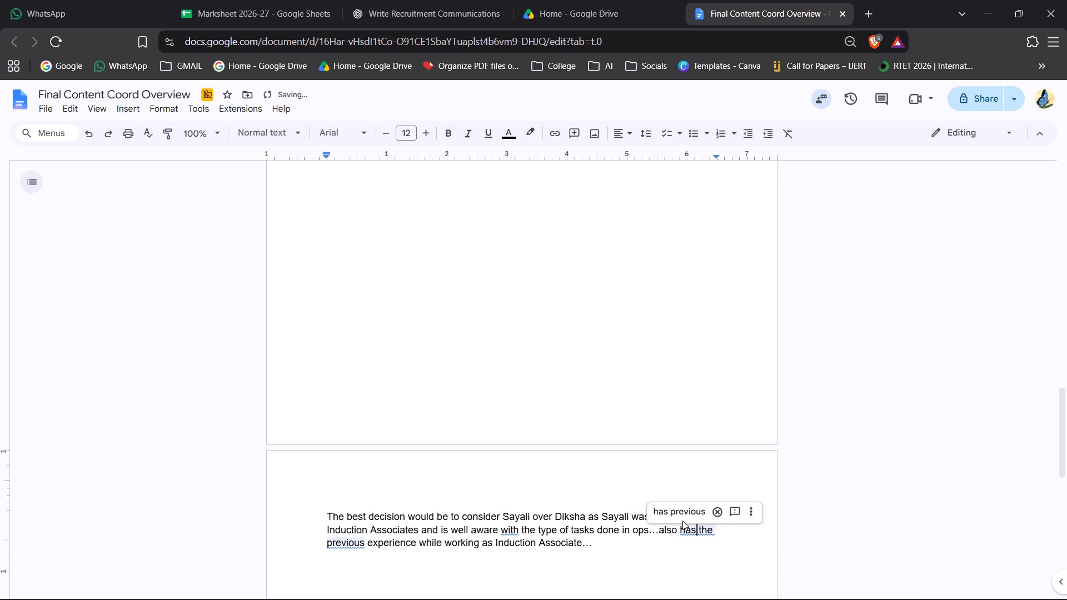
pyautogui.click(682, 521)
pyautogui.click(688, 512)
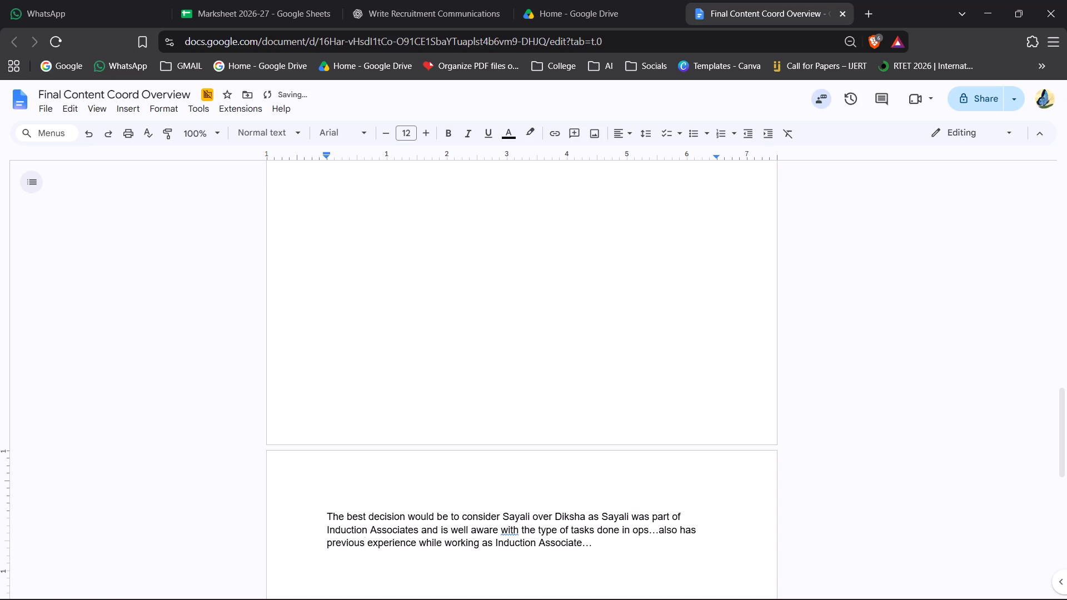
# Begin a new paragraph below the one about Sayali with "She is", leaving a blank line between them.
pyautogui.click(384, 583)
pyautogui.press('Return')
pyautogui.write('also')
pyautogui.press('BackSpace')
pyautogui.press('BackSpace')
pyautogui.press('BackSpace')
pyautogui.press('BackSpace')
pyautogui.write('She')
pyautogui.press('space')
pyautogui.press('BackSpace')
pyautogui.press('BackSpace')
pyautogui.press('BackSpace')
pyautogui.press('BackSpace')
pyautogui.write('She is')
pyautogui.press('space')
# Continue the sentence with "interviewing for Ops for the second time which shows her interest and dedication to work in Ops".
pyautogui.write('interviewei')
pyautogui.press('BackSpace')
pyautogui.press('BackSpace')
pyautogui.write('ing for Ops for the second time which shows her inte')
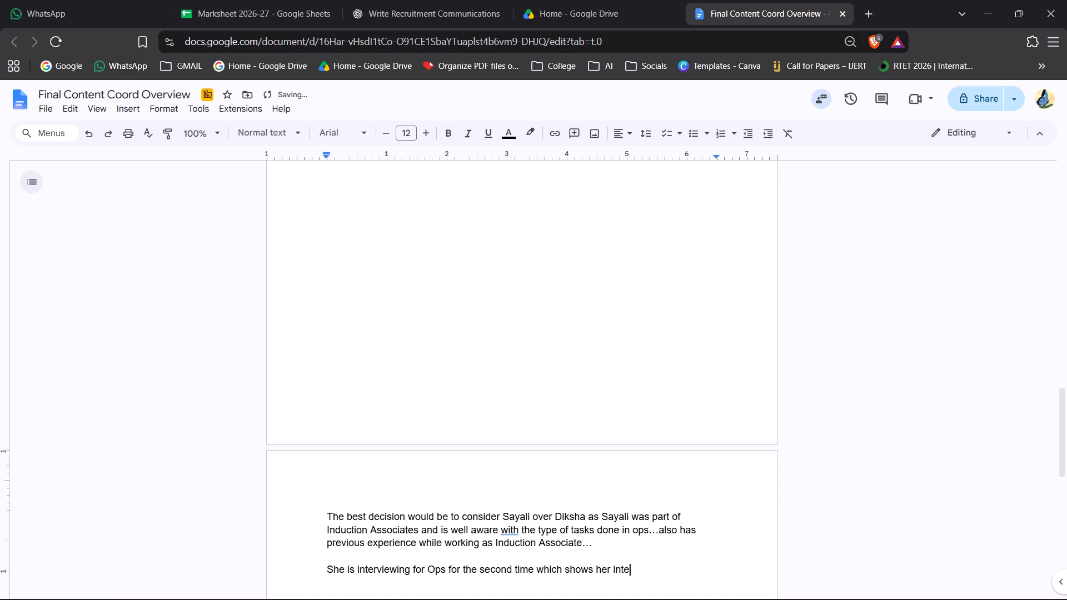
pyautogui.write('rest and deci')
pyautogui.press('BackSpace')
pyautogui.press('BackSpace')
pyautogui.write('dicai')
pyautogui.press('BackSpace')
pyautogui.write('tion to wok i')
pyautogui.press('BackSpace')
pyautogui.press('BackSpace')
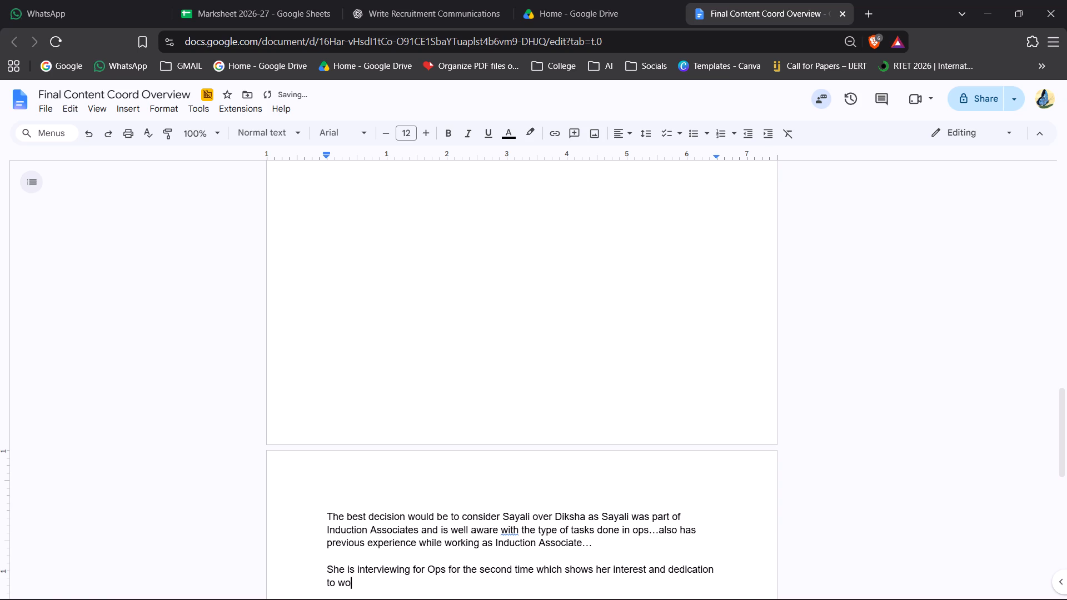
pyautogui.press('BackSpace')
pyautogui.write('rk in Ops')
# Expand the closing "Ops" to "Operations" and finish the sentence with "and contributing to the committee...".
pyautogui.press('space')
pyautogui.press('BackSpace')
pyautogui.press('BackSpace')
pyautogui.write('erations')
pyautogui.press('space')
pyautogui.press('BackSpace')
pyautogui.press('space')
pyautogui.write('and contribtu')
pyautogui.press('BackSpace')
pyautogui.press('BackSpace')
pyautogui.write('uting to the committee...')
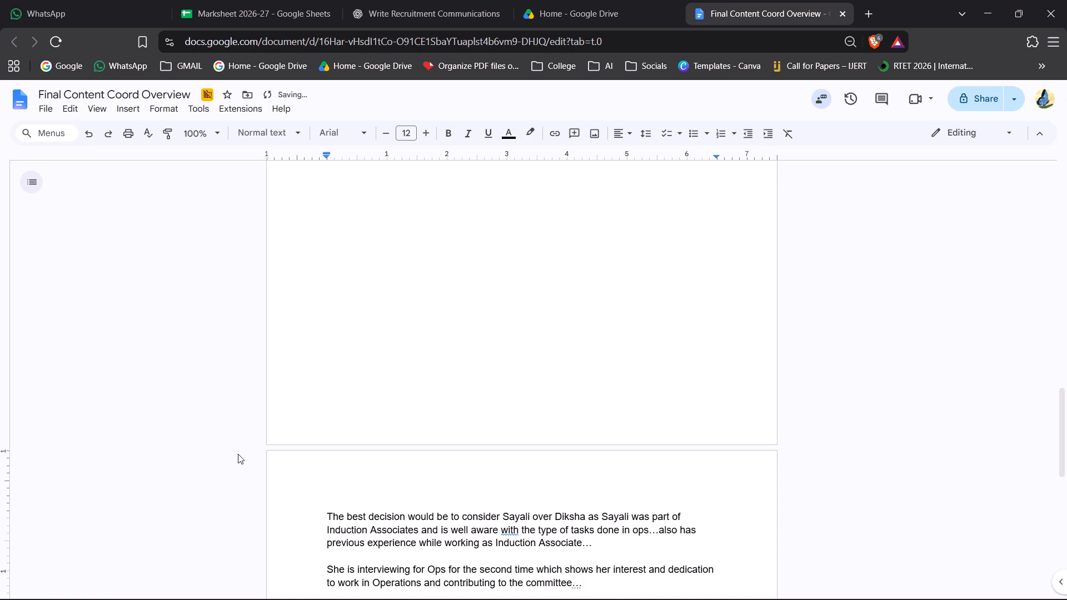
# Accept the grammar suggestion "of" in the phrase "well aware with the type of tasks".
pyautogui.click(511, 529)
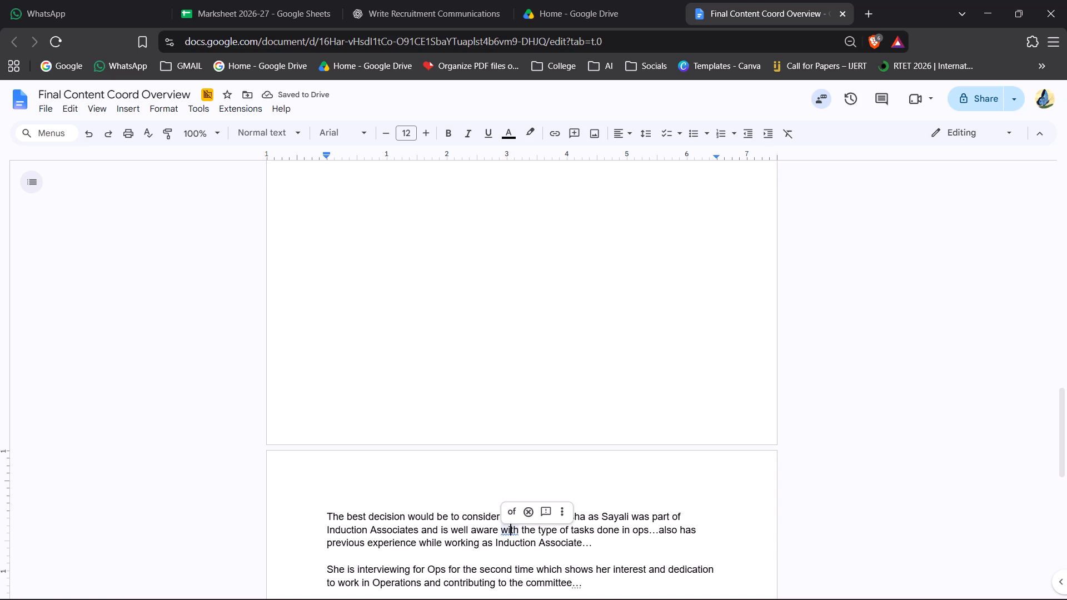
pyautogui.click(516, 514)
# Add a blank line after the paragraph ending "contributing to the committee…".
pyautogui.scroll(-1, 593, 507)
pyautogui.click(599, 498)
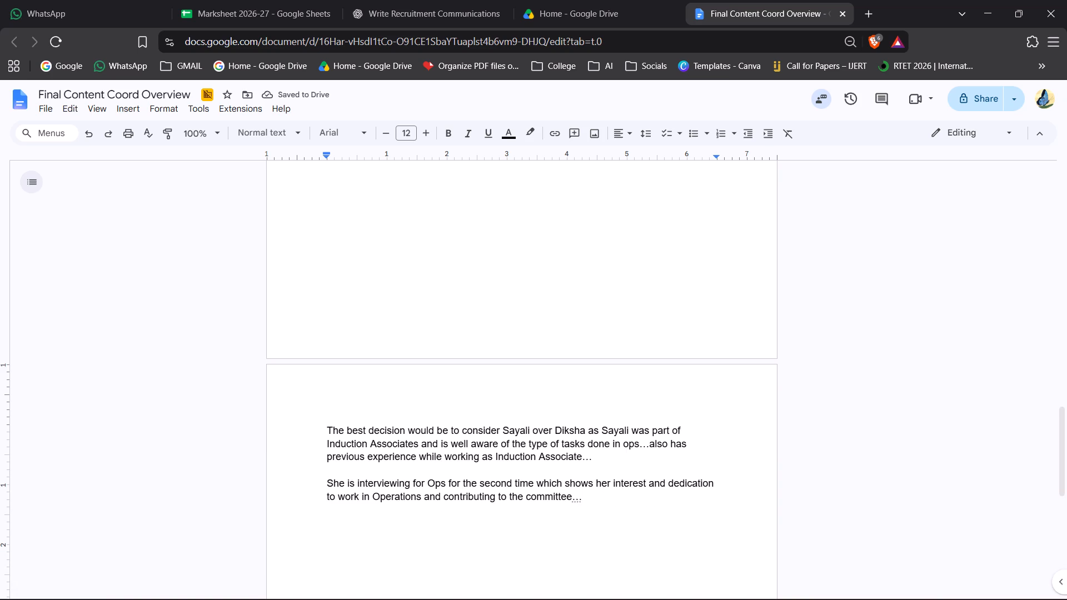
pyautogui.hotkey('shift', 'Return')
pyautogui.hotkey('shift', 'Return')
# Make the phrase "consider Sayali over Diksha" bold in the first paragraph of the new page.
pyautogui.moveTo(462, 426); pyautogui.dragTo(620, 424)
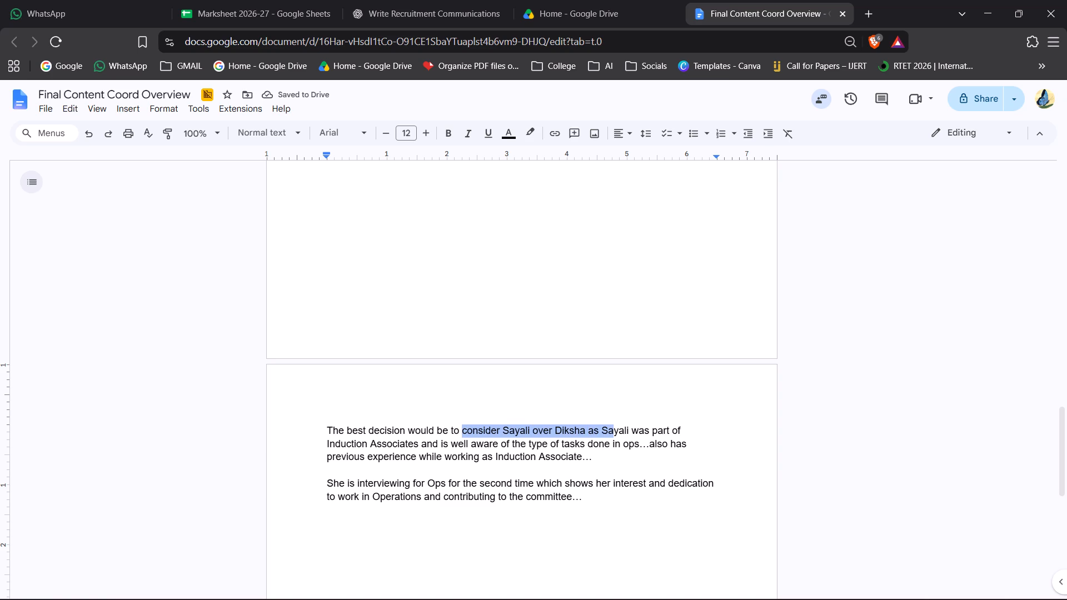
pyautogui.moveTo(620, 424); pyautogui.dragTo(586, 425)
pyautogui.hotkey('ctrl', 'b')
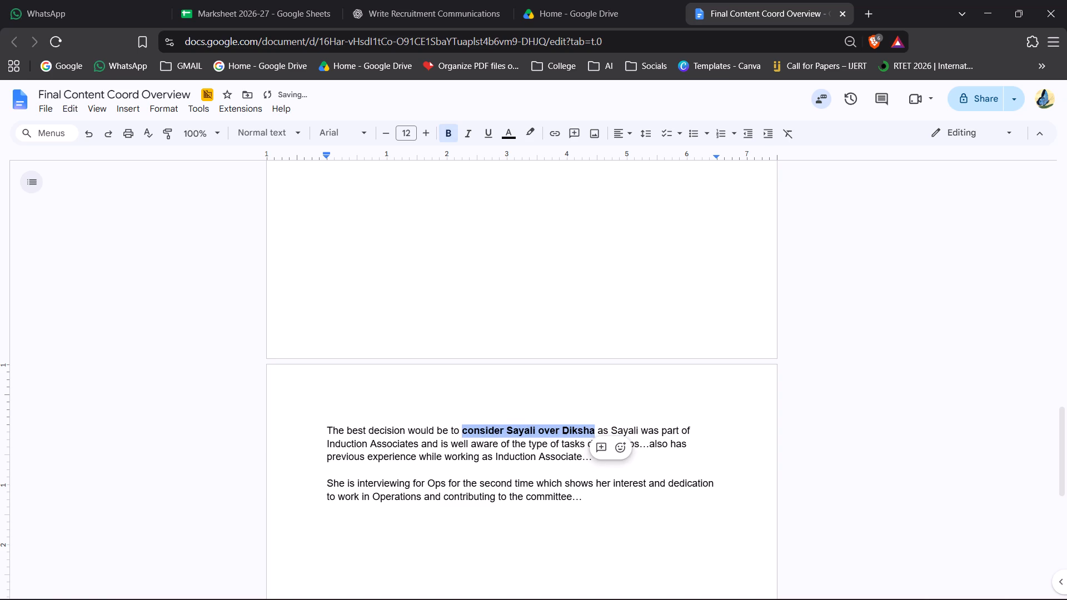
pyautogui.click(469, 507)
# Review the Diksha section, then switch to Marksheet 2026-27 and compare the first Operations candidates' scores, preferences and notes.
pyautogui.scroll(3, 469, 507)
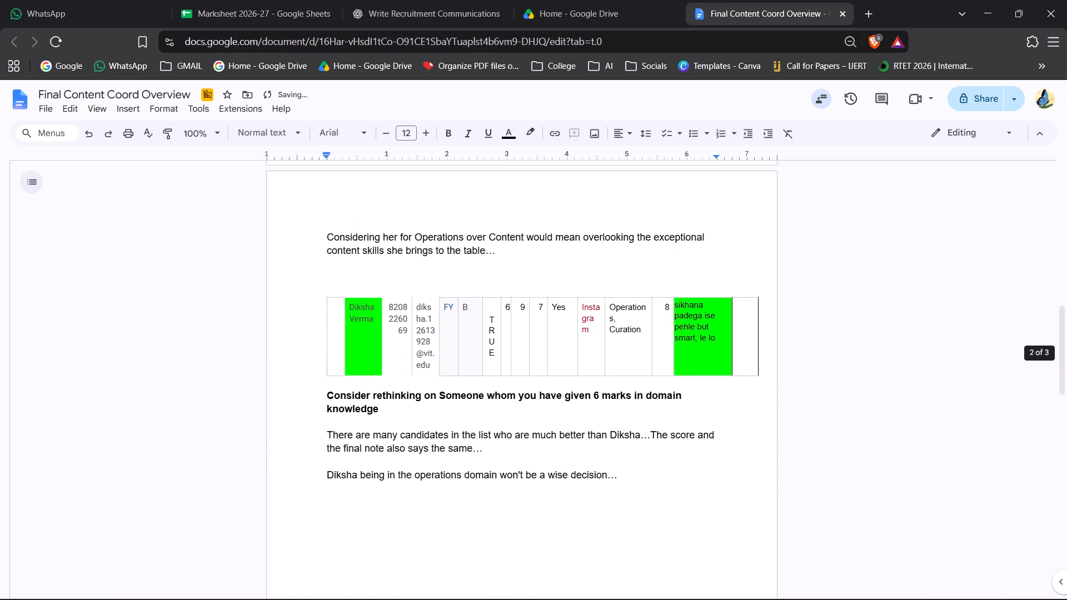
pyautogui.scroll(3, 469, 507)
pyautogui.scroll(-1, 469, 507)
pyautogui.click(288, 0)
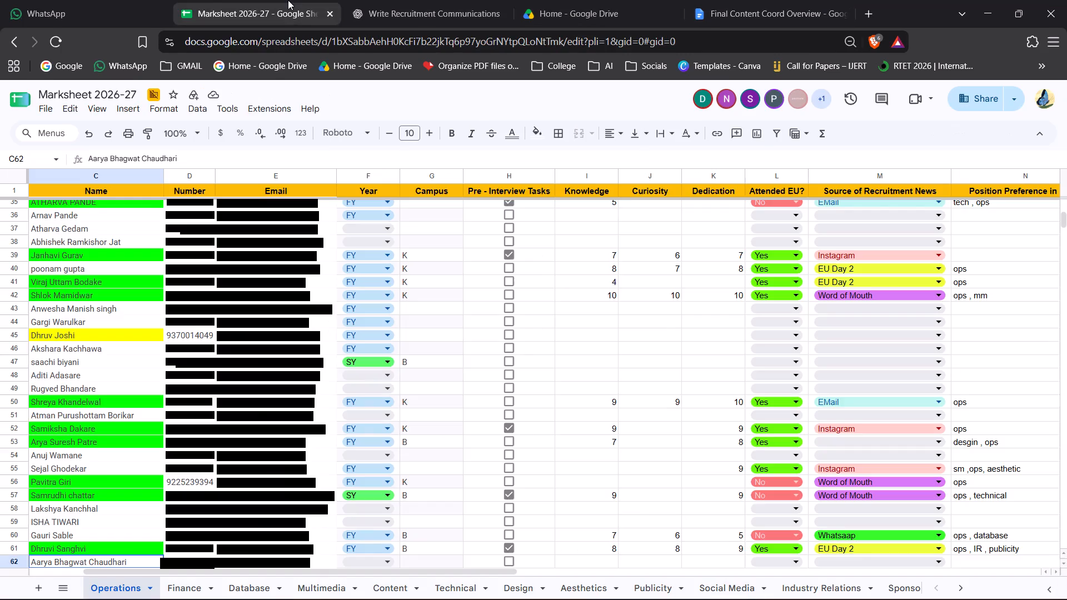
pyautogui.hscroll(5, 453, 426)
pyautogui.scroll(1, 453, 426)
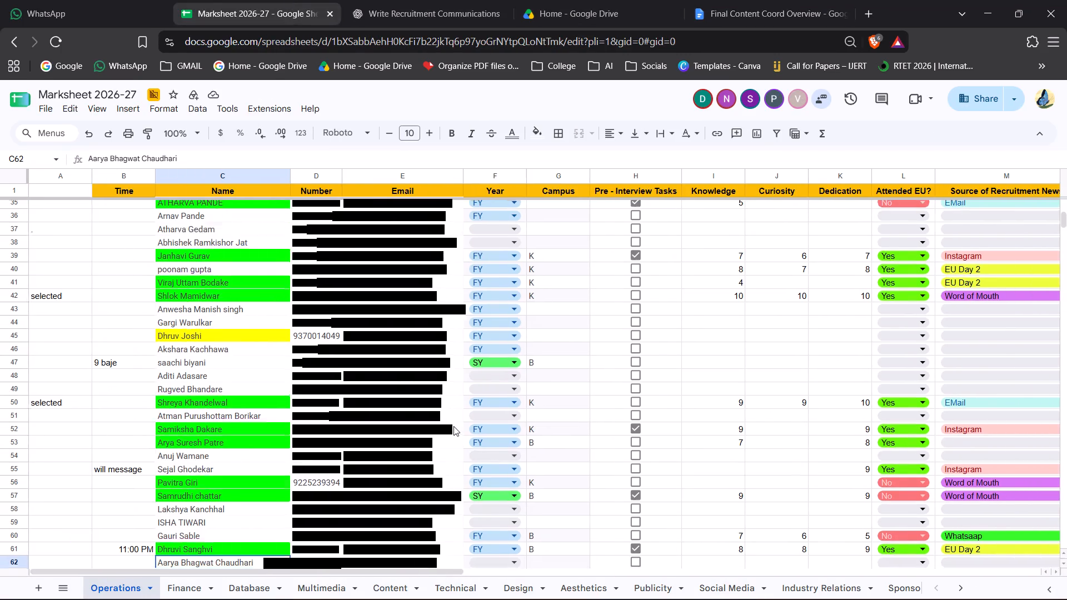
pyautogui.scroll(7, 453, 426)
pyautogui.hscroll(-6, 453, 426)
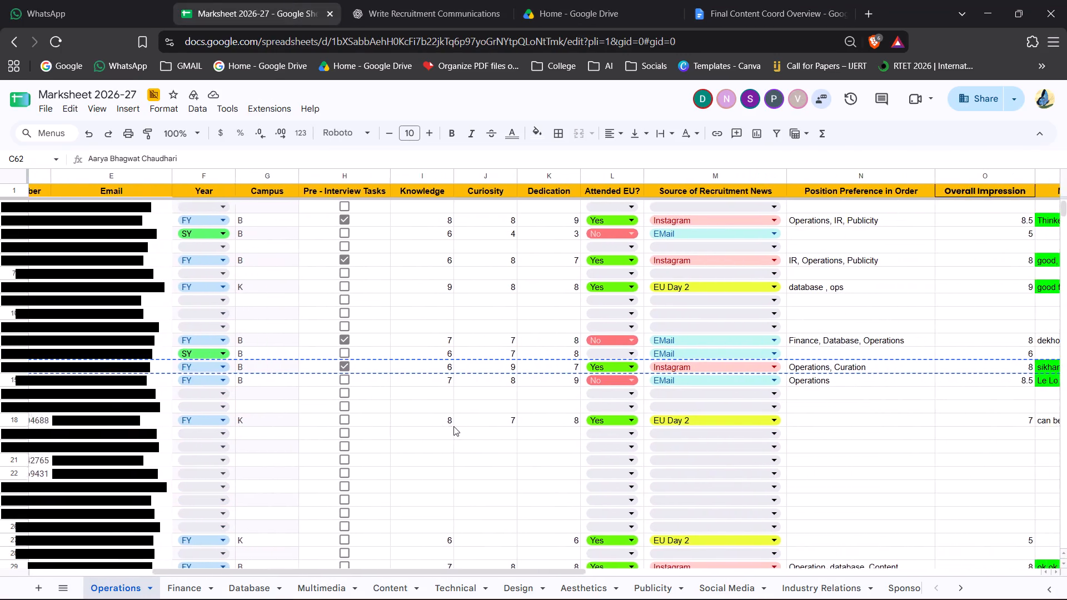
pyautogui.hscroll(-2, 453, 426)
pyautogui.hscroll(1, 453, 426)
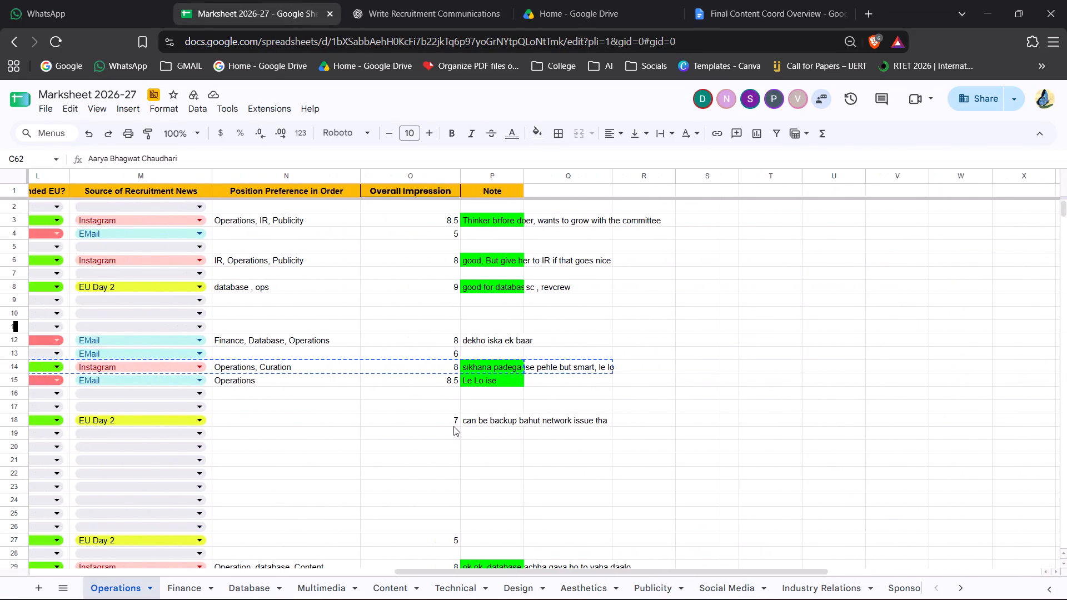
pyautogui.hscroll(4, 453, 426)
pyautogui.hscroll(-1, 453, 426)
pyautogui.hscroll(1, 453, 426)
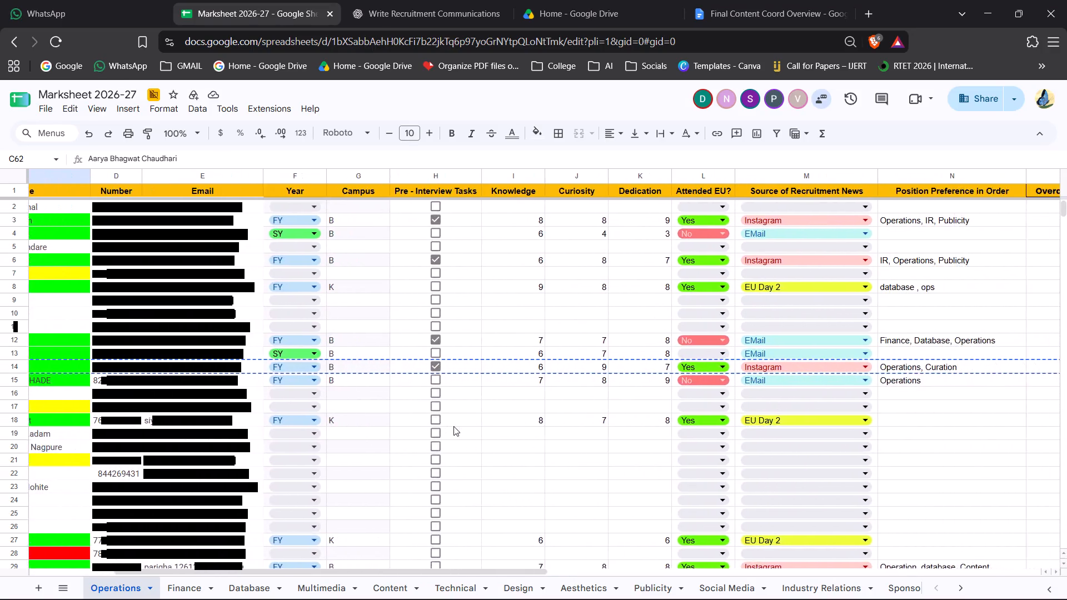
pyautogui.hscroll(1, 453, 426)
pyautogui.hscroll(-1, 453, 426)
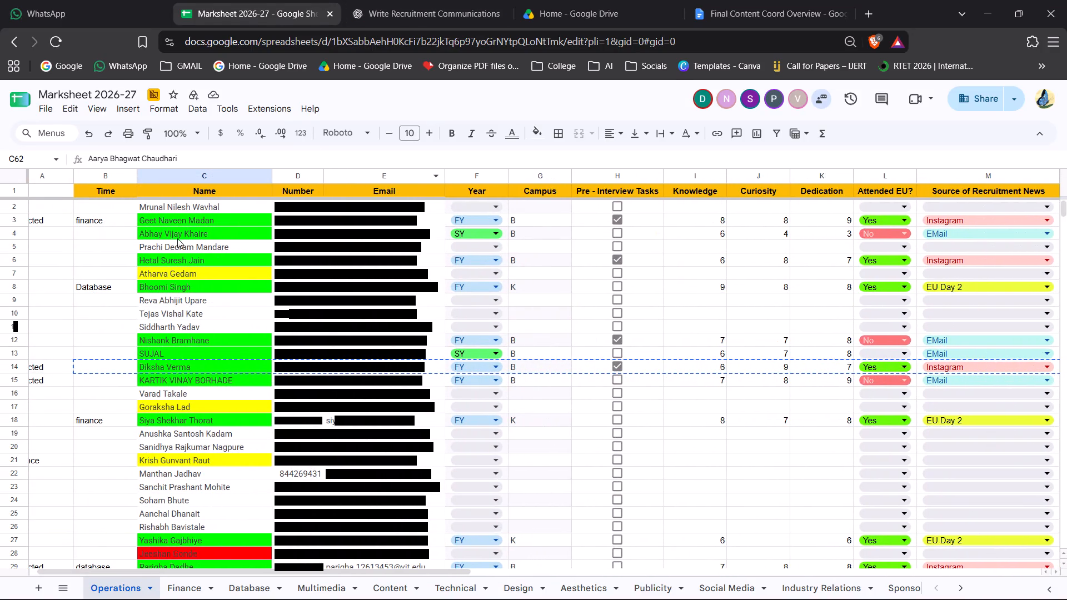
pyautogui.hscroll(2, 171, 222)
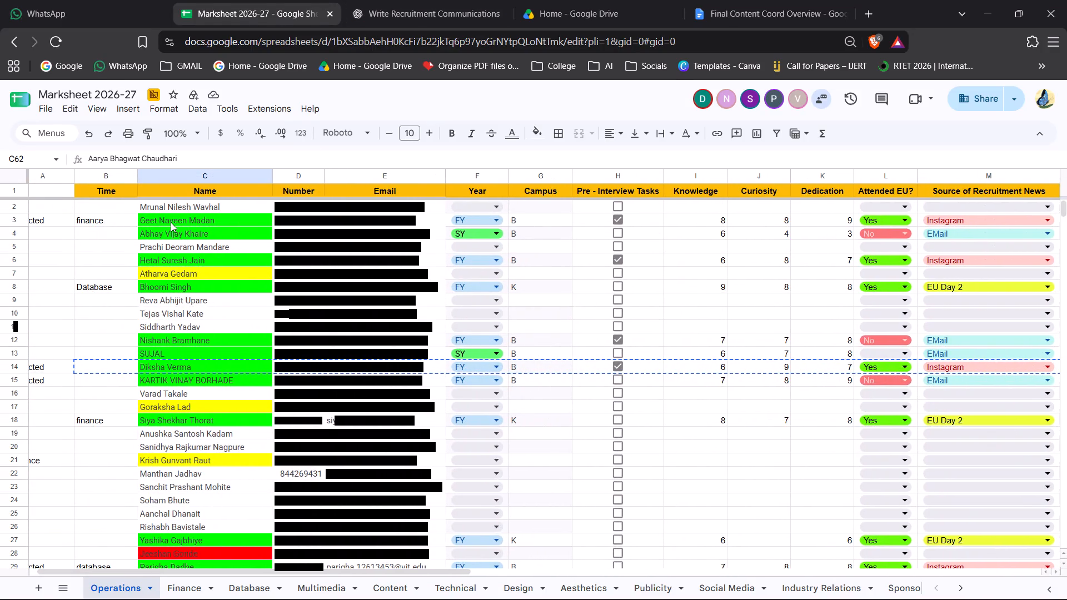
# Look through the rest of the Operations candidate list for someone to compare with Diksha.
pyautogui.scroll(1, 171, 222)
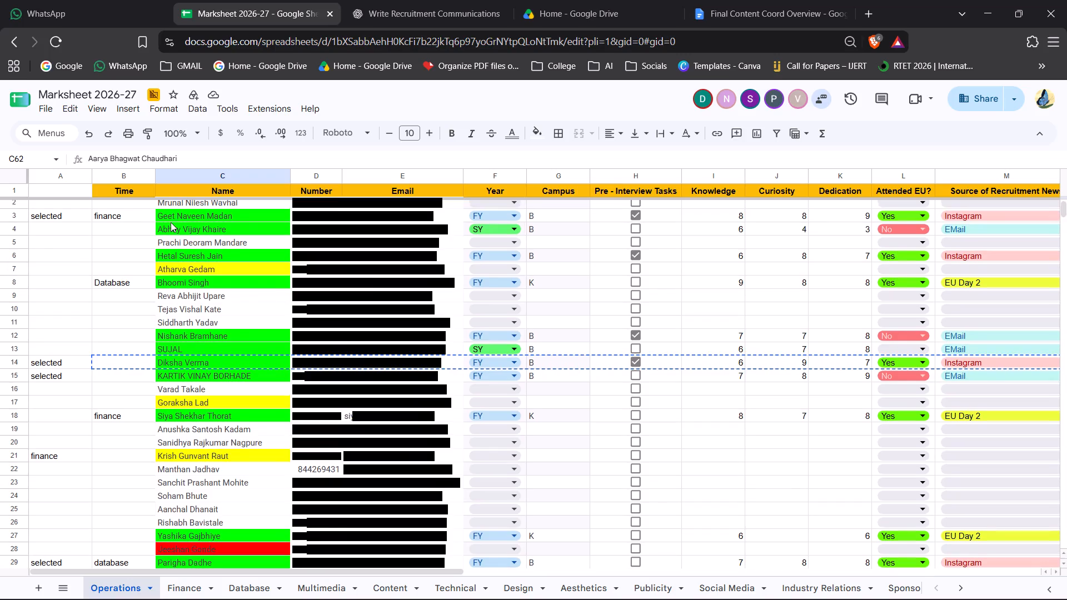
pyautogui.scroll(-6, 171, 222)
pyautogui.scroll(2, 171, 222)
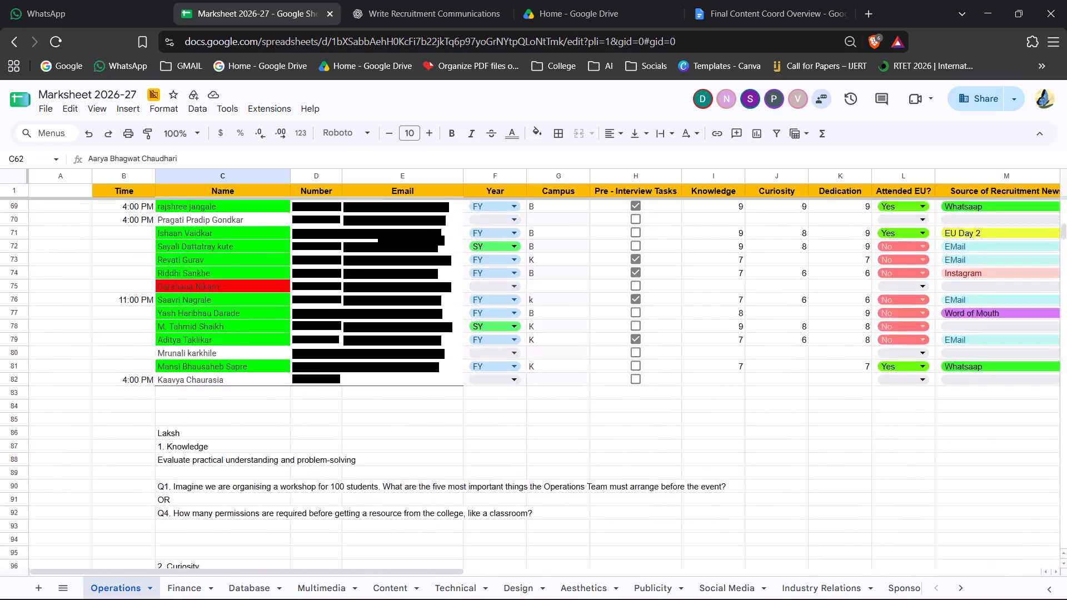
pyautogui.scroll(3, 171, 222)
pyautogui.scroll(-12, 171, 222)
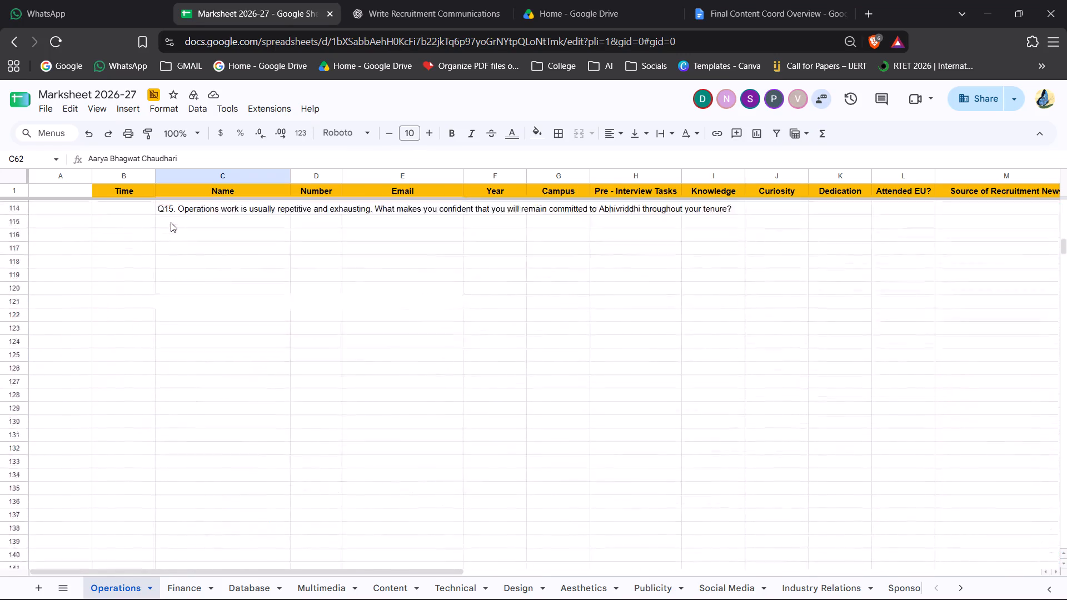
pyautogui.hscroll(-7, 171, 222)
pyautogui.hscroll(6, 171, 222)
pyautogui.scroll(14, 171, 222)
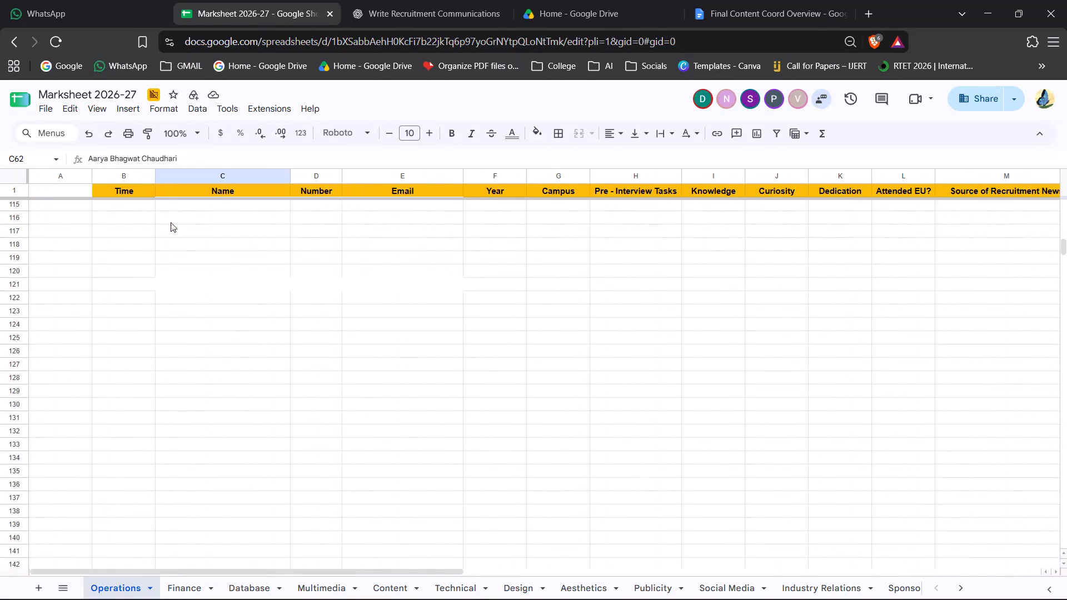
pyautogui.scroll(15, 180, 323)
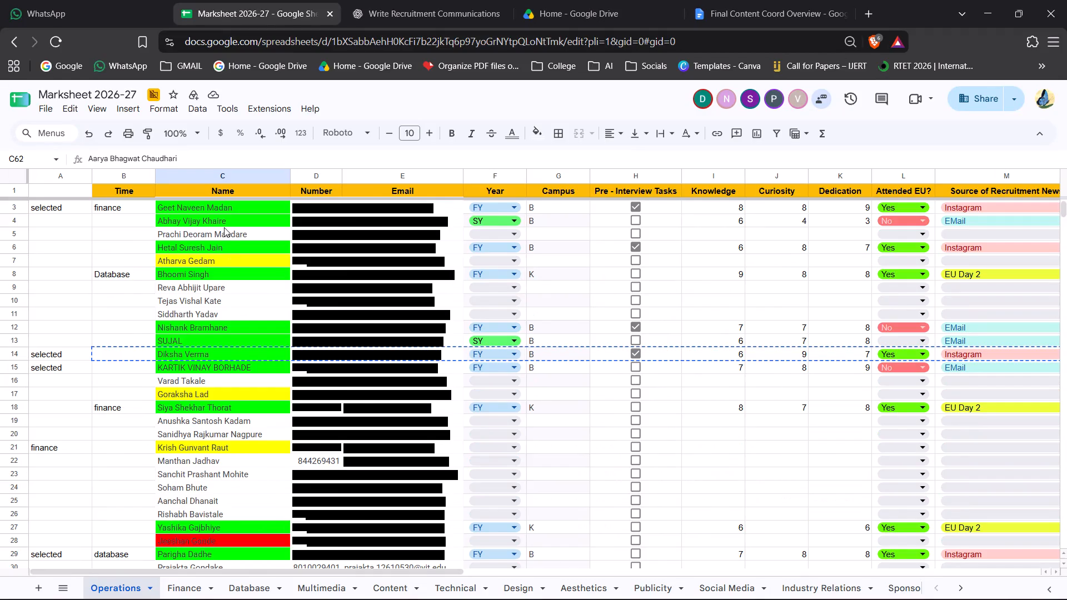
# Copy the row 3 candidate's entry from Name through Note (C3:P3) in the Operations sheet.
pyautogui.click(212, 223)
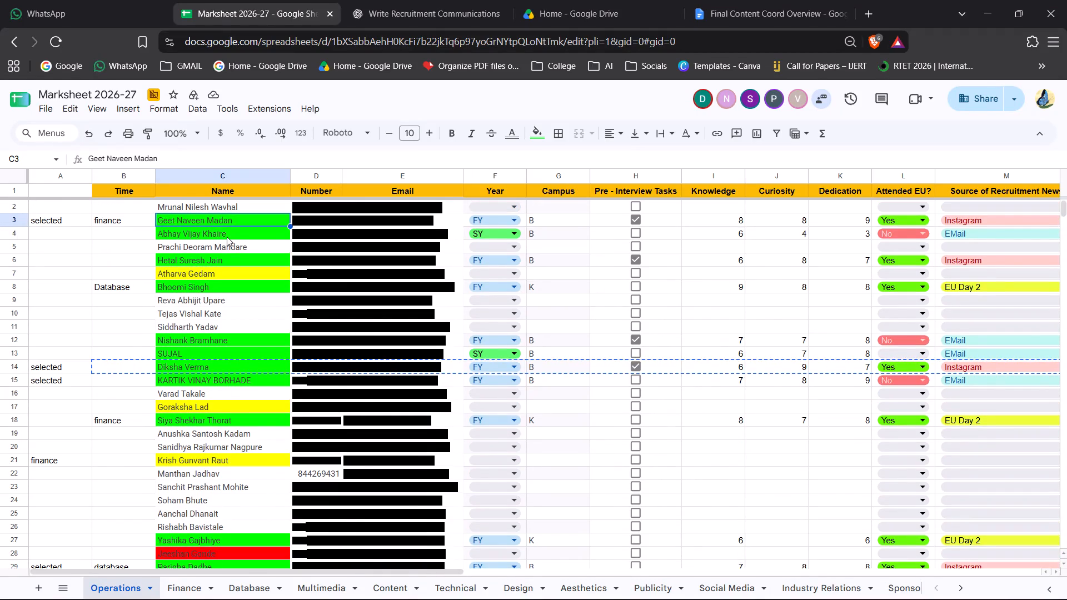
pyautogui.hotkey('ctrl', 'shift', 'Right')
pyautogui.hotkey('ctrl', 'shift', 'Right')
pyautogui.hotkey('ctrl', 'shift', 'Right')
pyautogui.hotkey('ctrl', 'shift', 'Left')
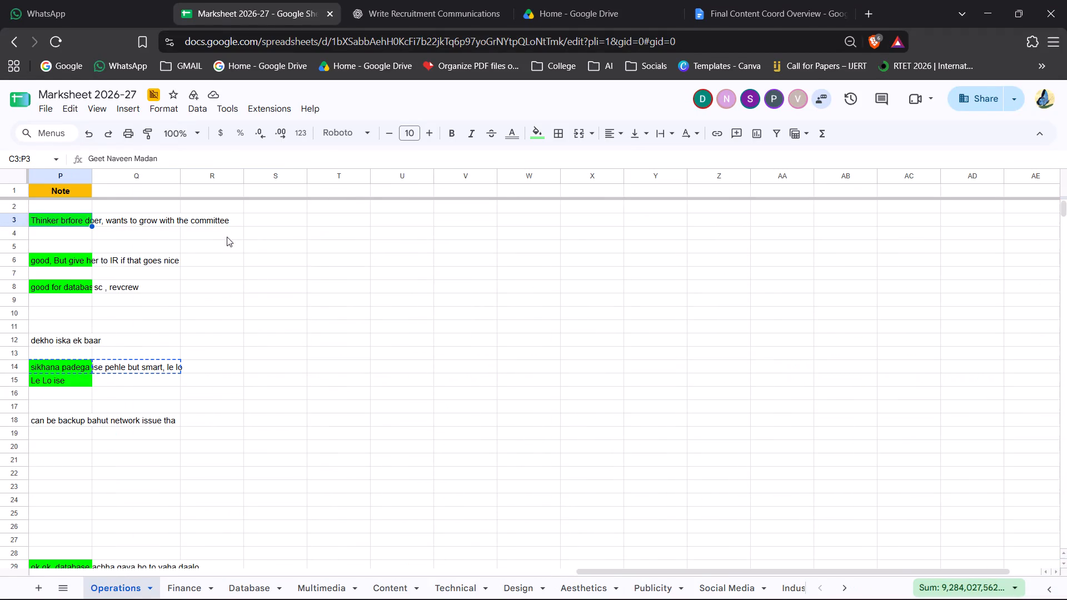
pyautogui.hotkey('ctrl', 'c')
# Paste the copied candidate row as an unlinked table in Final Content Coord Overview, below the line saying Diksha in operations won't be wise.
pyautogui.click(717, 0)
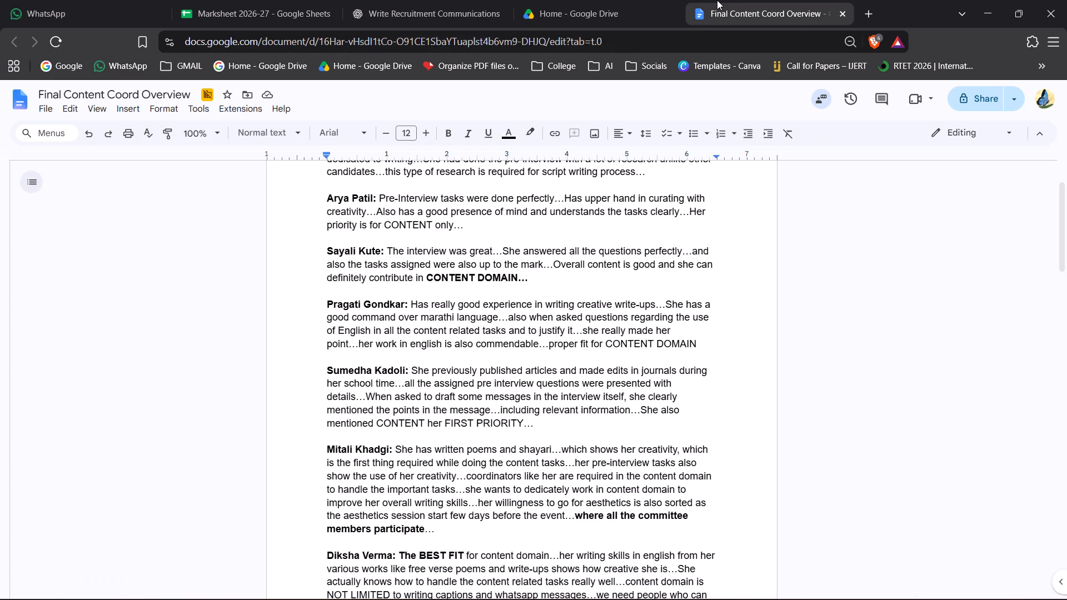
pyautogui.scroll(-6, 480, 403)
pyautogui.click(425, 475)
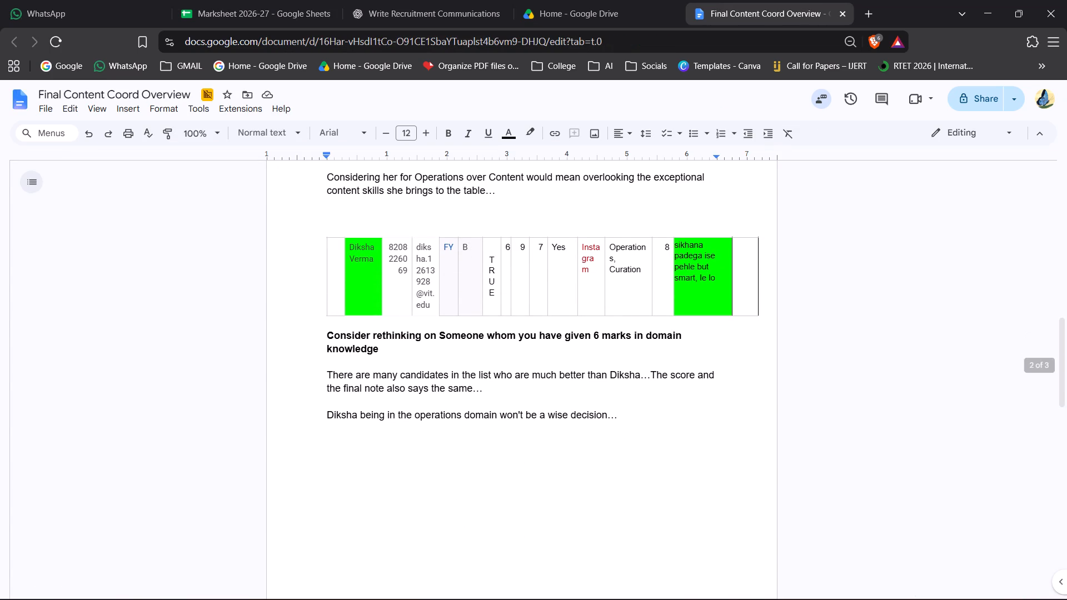
pyautogui.hotkey('ctrl', 'v')
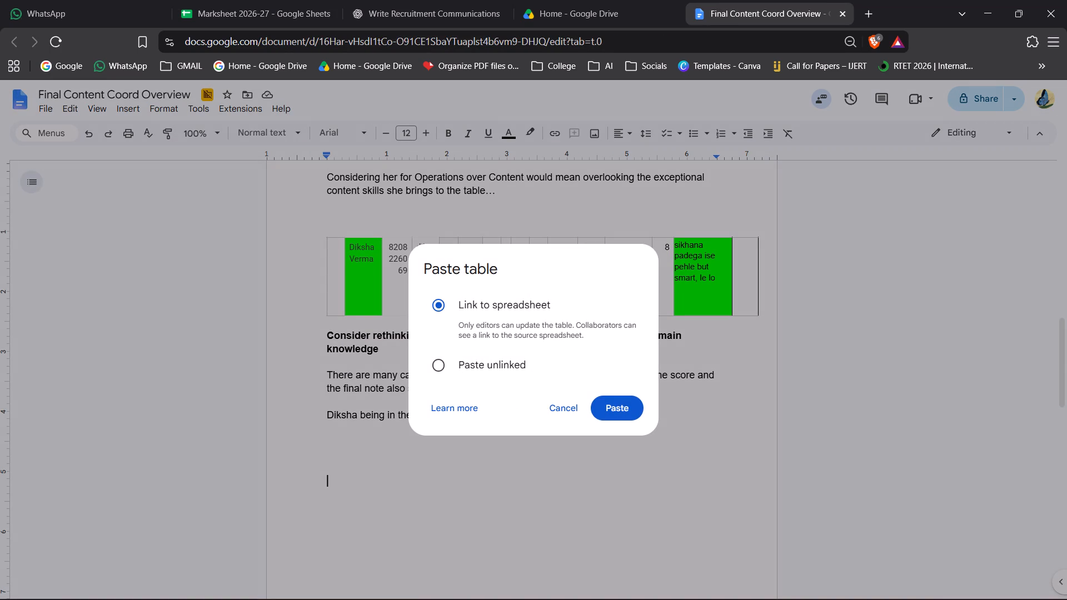
pyautogui.click(502, 362)
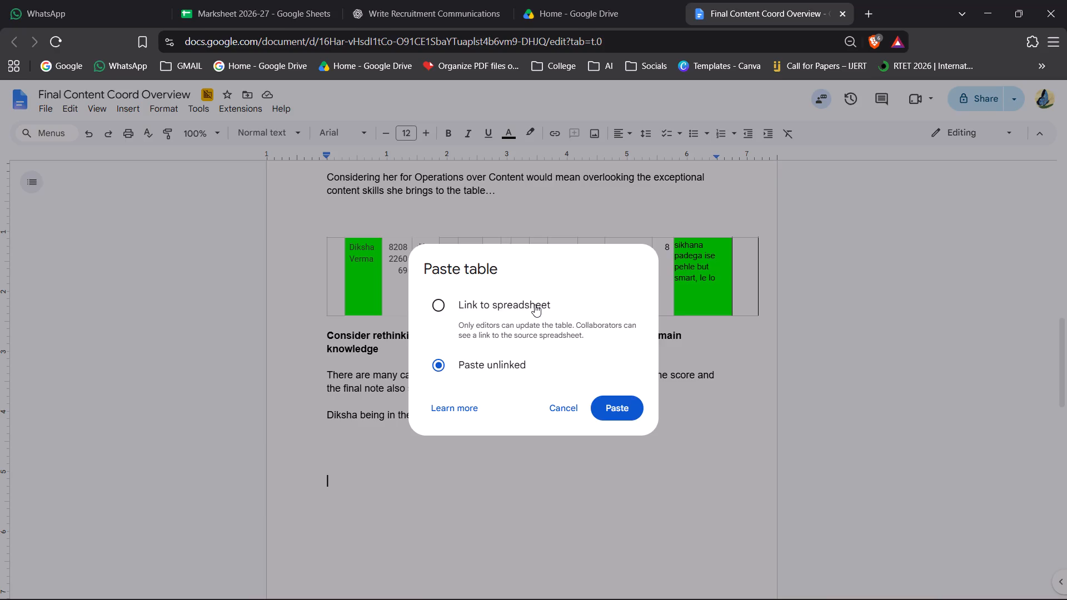
pyautogui.click(607, 413)
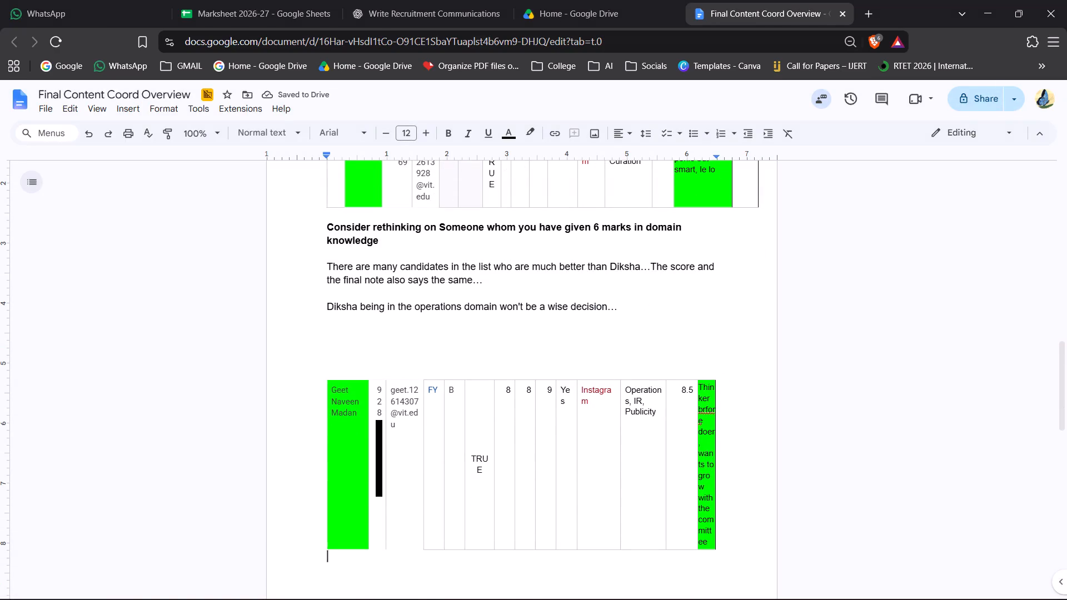
# Widen the note column of the newly pasted table past the text margin and place the cursor below the table.
pyautogui.moveTo(717, 394); pyautogui.dragTo(784, 391)
pyautogui.moveTo(784, 391); pyautogui.dragTo(746, 397)
pyautogui.click(744, 503)
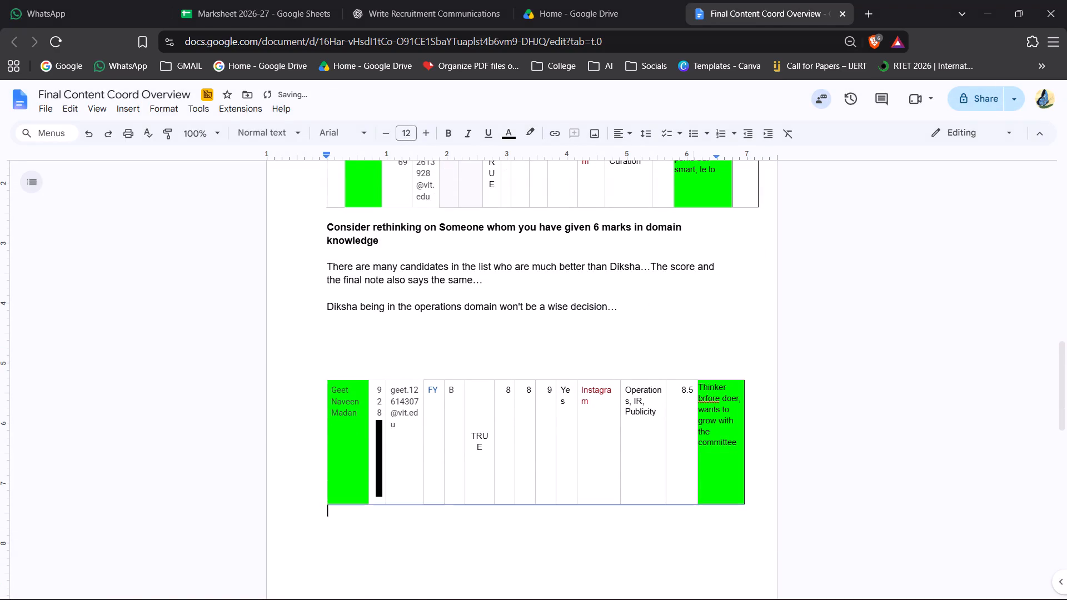
pyautogui.click(767, 504)
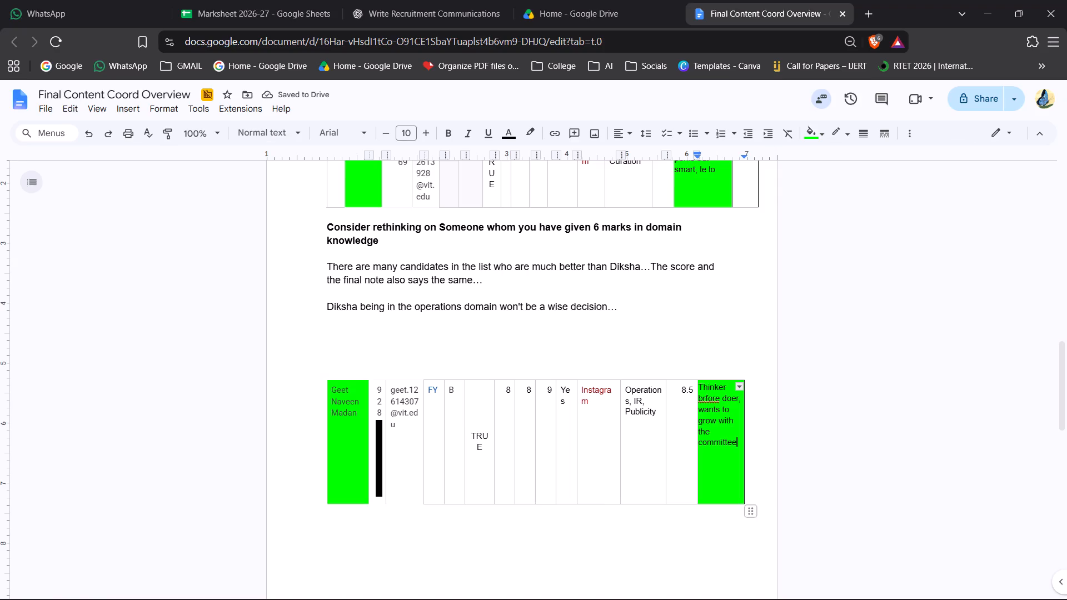
pyautogui.click(561, 520)
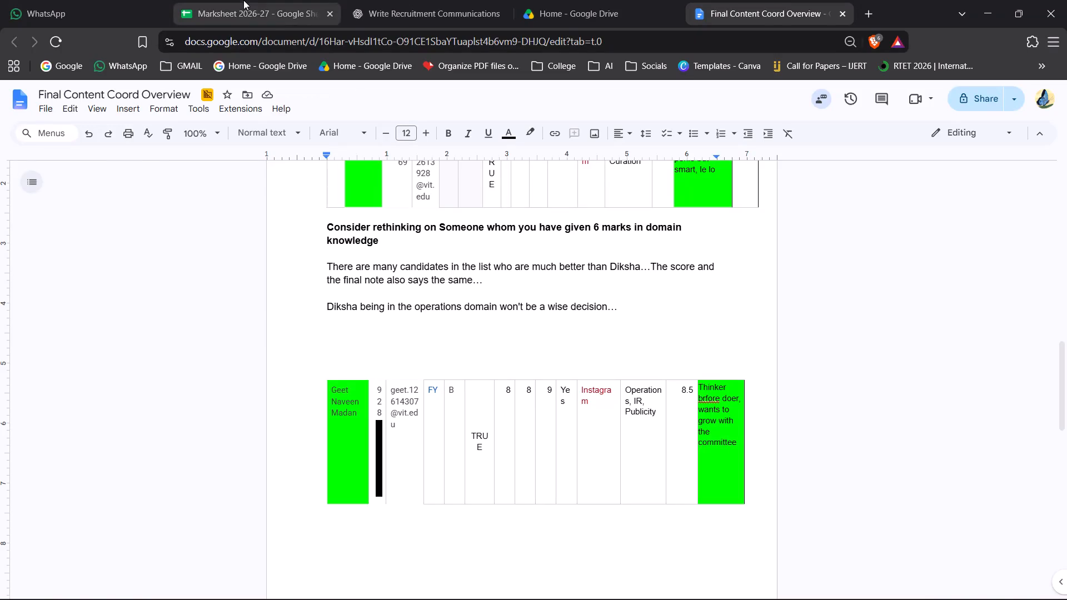
# Switch to Marksheet 2026-27 and check the row 4 candidate's scores and overall impression in the Operations sheet.
pyautogui.click(226, 0)
pyautogui.hscroll(8, 176, 283)
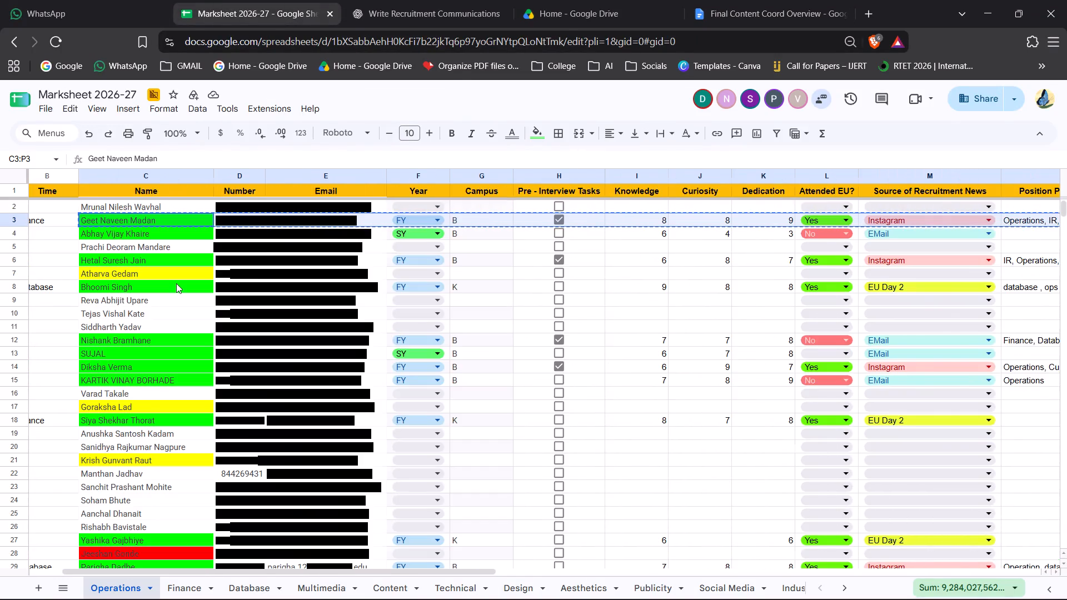
pyautogui.click(208, 235)
pyautogui.hotkey('ctrl', 'shift', 'Right')
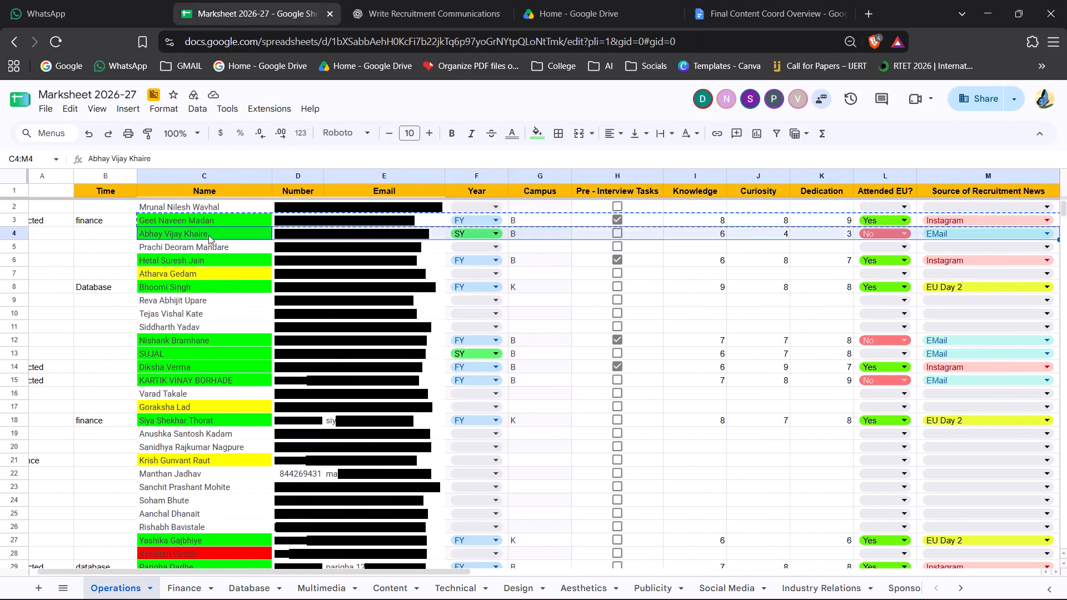
pyautogui.hotkey('ctrl', 'shift', 'Right')
pyautogui.hscroll(-4, 208, 235)
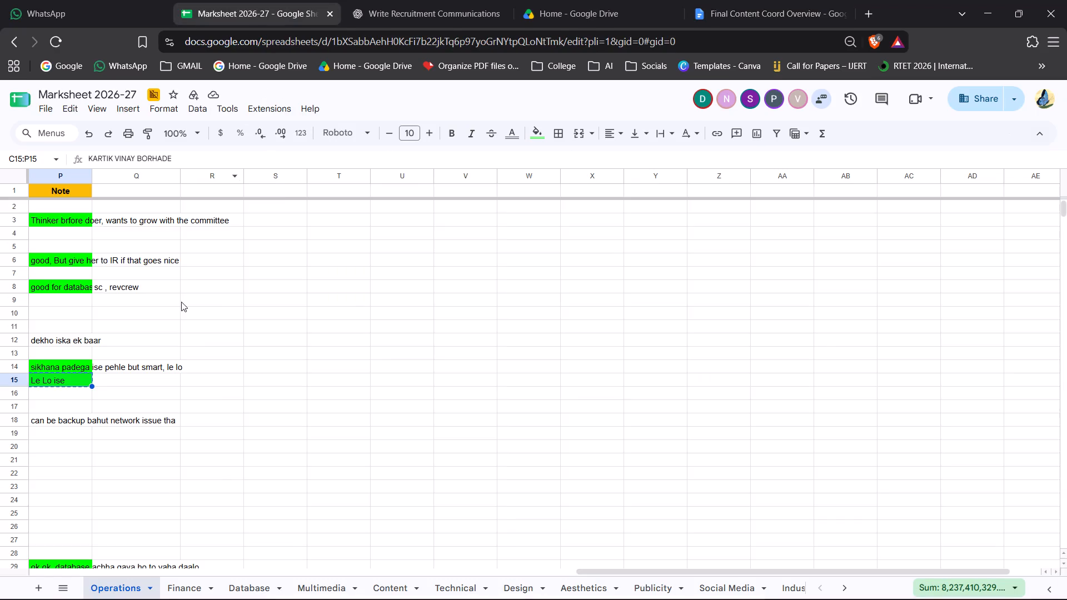
pyautogui.hscroll(10, 181, 302)
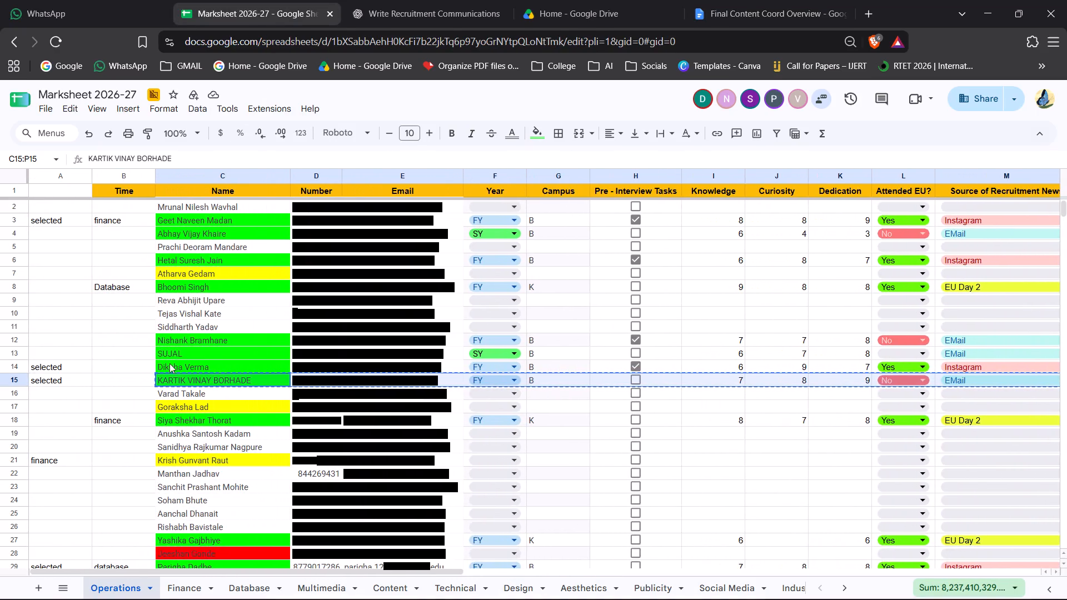
pyautogui.click(178, 426)
pyautogui.hscroll(-7, 178, 426)
pyautogui.hscroll(1, 178, 426)
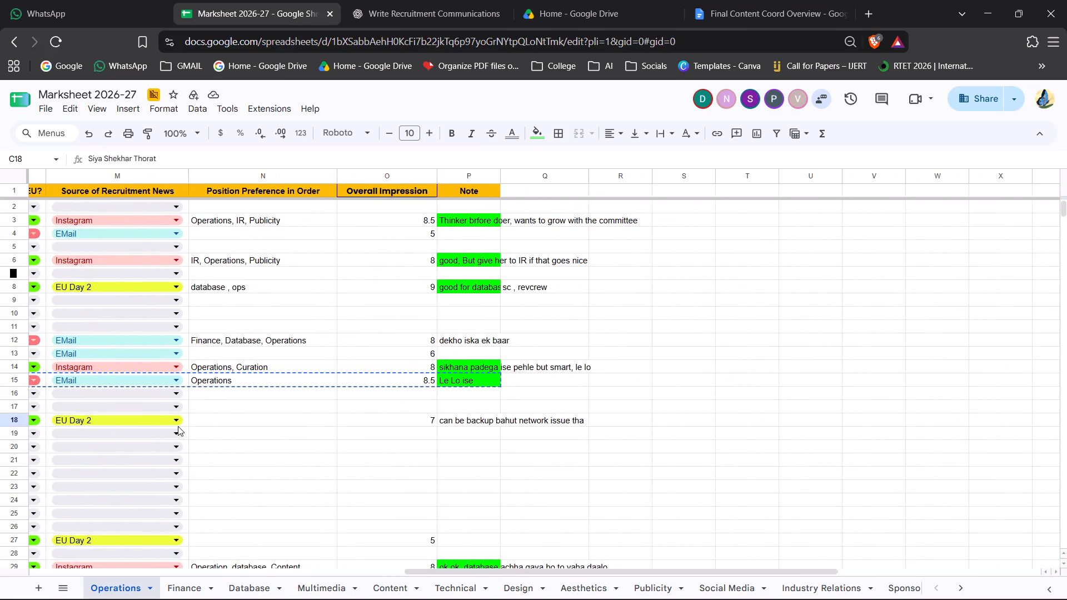
pyautogui.hscroll(4, 178, 426)
pyautogui.hotkey('ctrl', 'shift', 'Right')
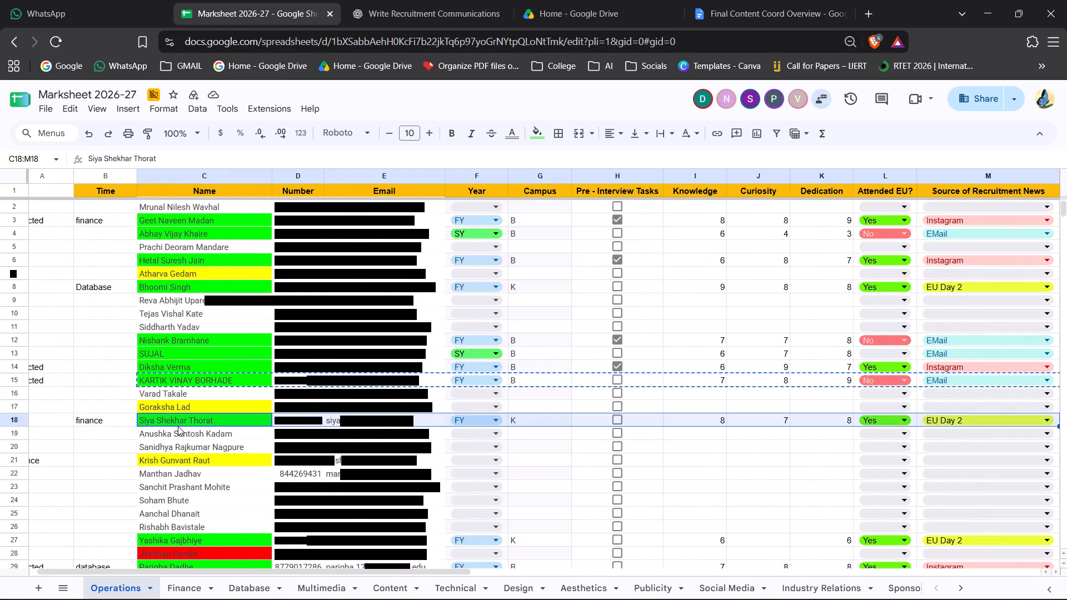
pyautogui.hscroll(-5, 178, 426)
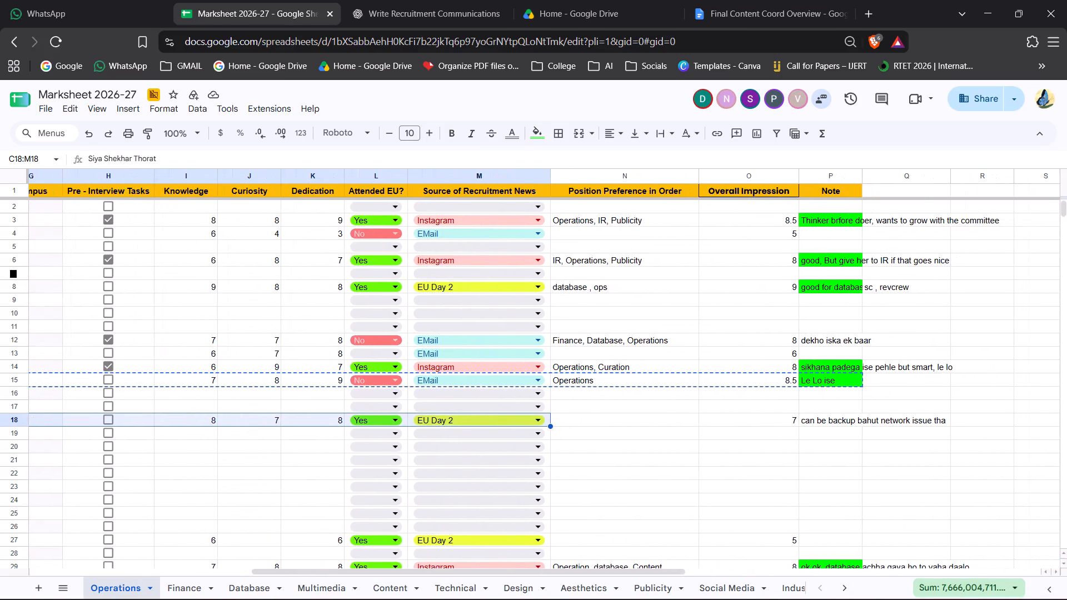
pyautogui.hotkey('ctrl', 'shift', 'Right')
pyautogui.hotkey('ctrl', 'shift', 'Right')
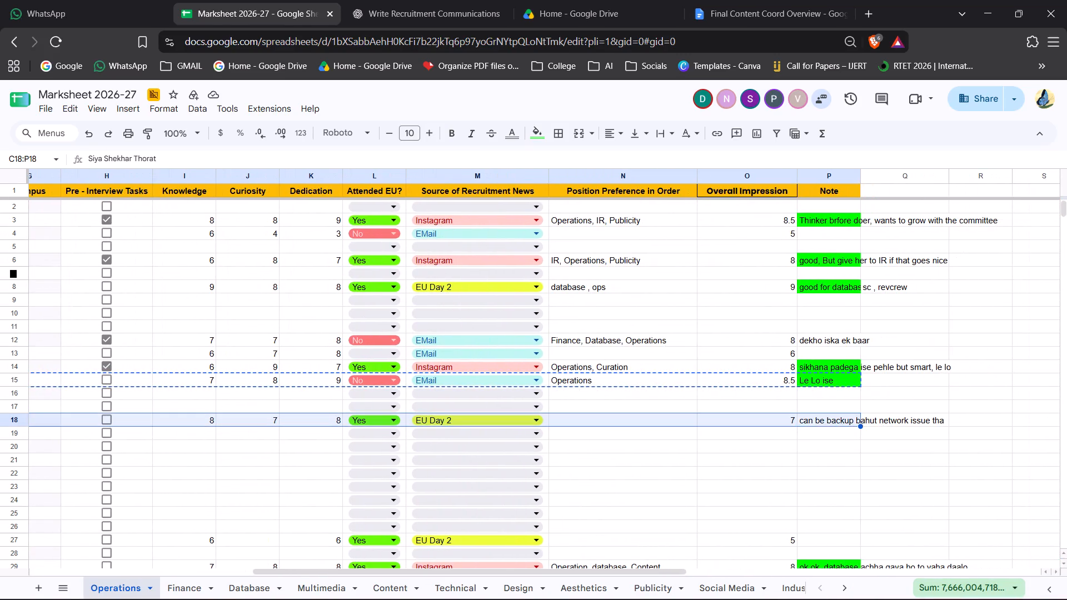
pyautogui.hotkey('ctrl', 'c')
# Paste the row 18 candidate's entry as an unlinked table below the row 15 candidate's table in Final Content Coord Overview.
pyautogui.click(752, 0)
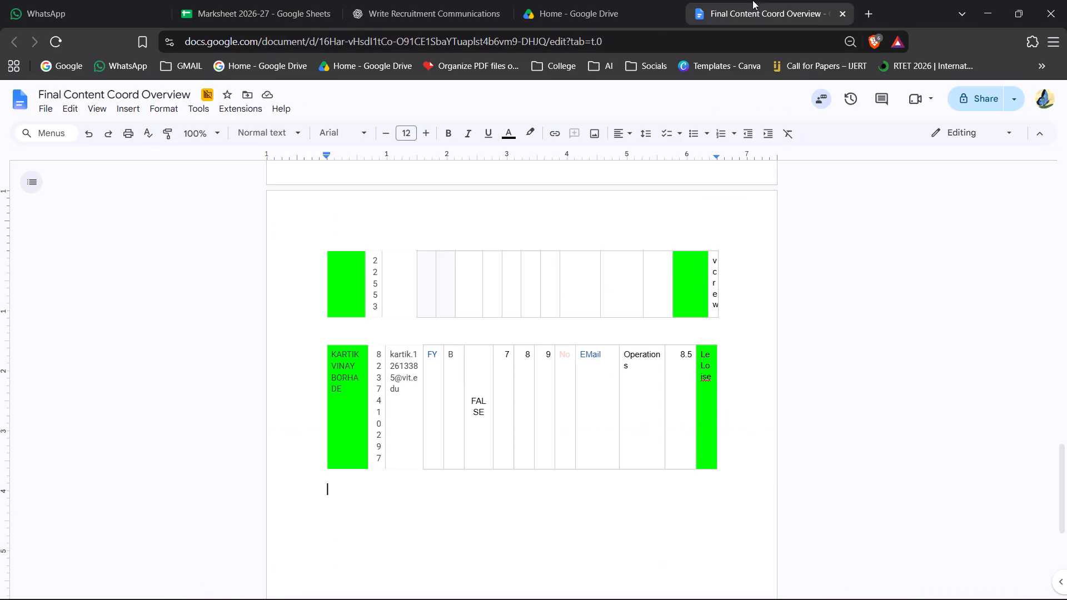
pyautogui.hotkey('ctrl', 'v')
pyautogui.click(521, 359)
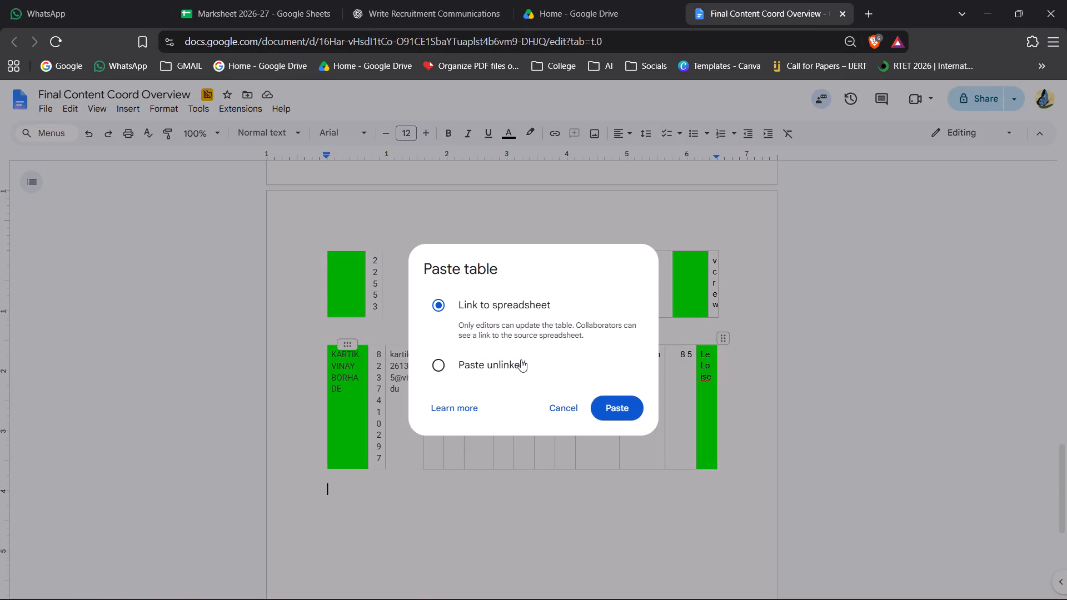
pyautogui.click(634, 412)
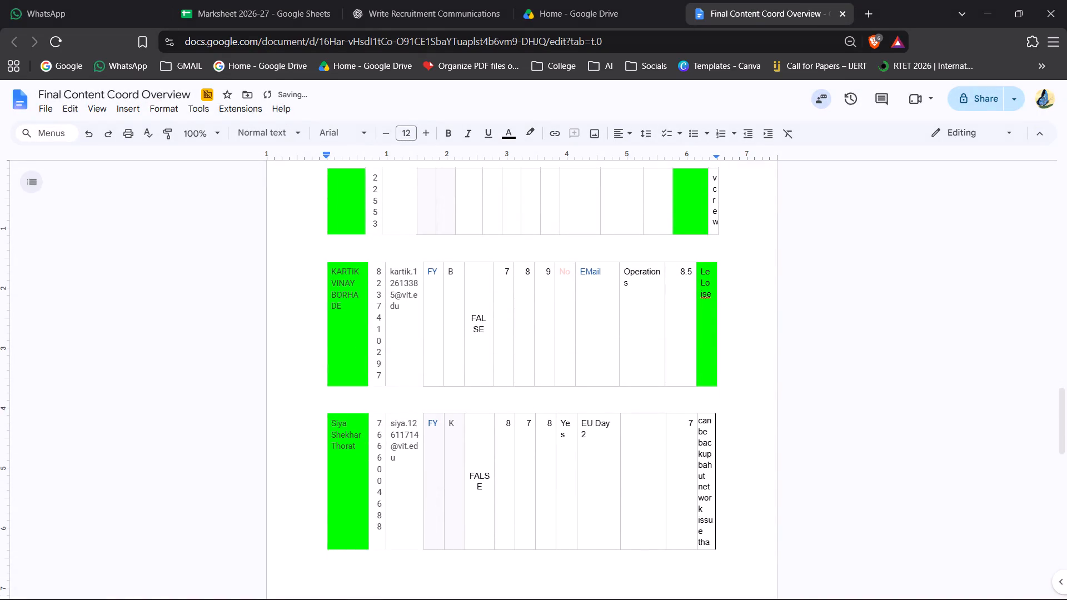
pyautogui.scroll(3, 617, 441)
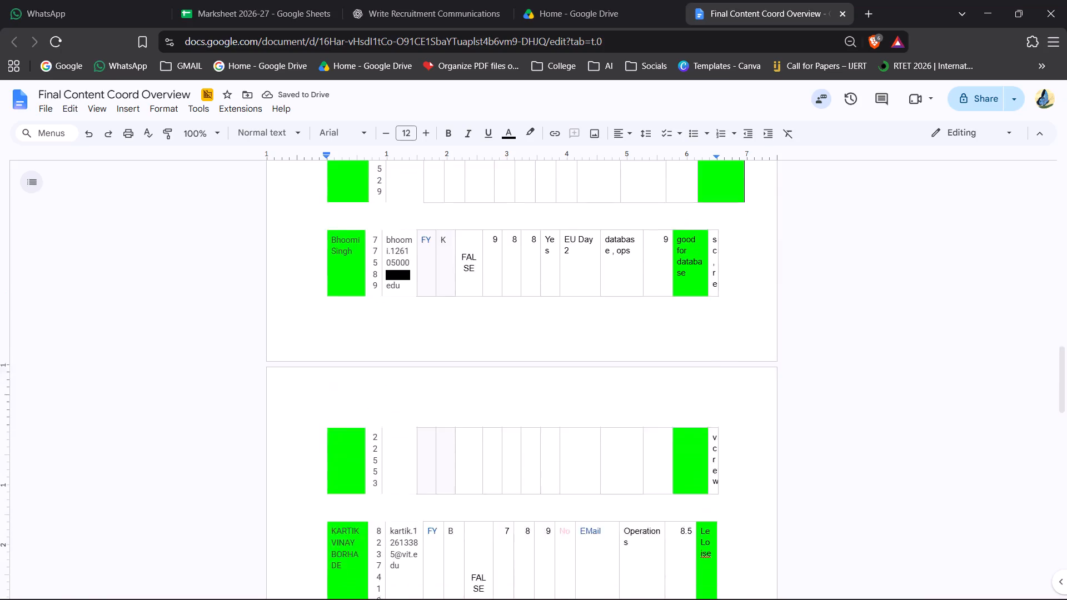
pyautogui.hscroll(1, 617, 441)
pyautogui.scroll(3, 617, 441)
pyautogui.hscroll(1, 617, 441)
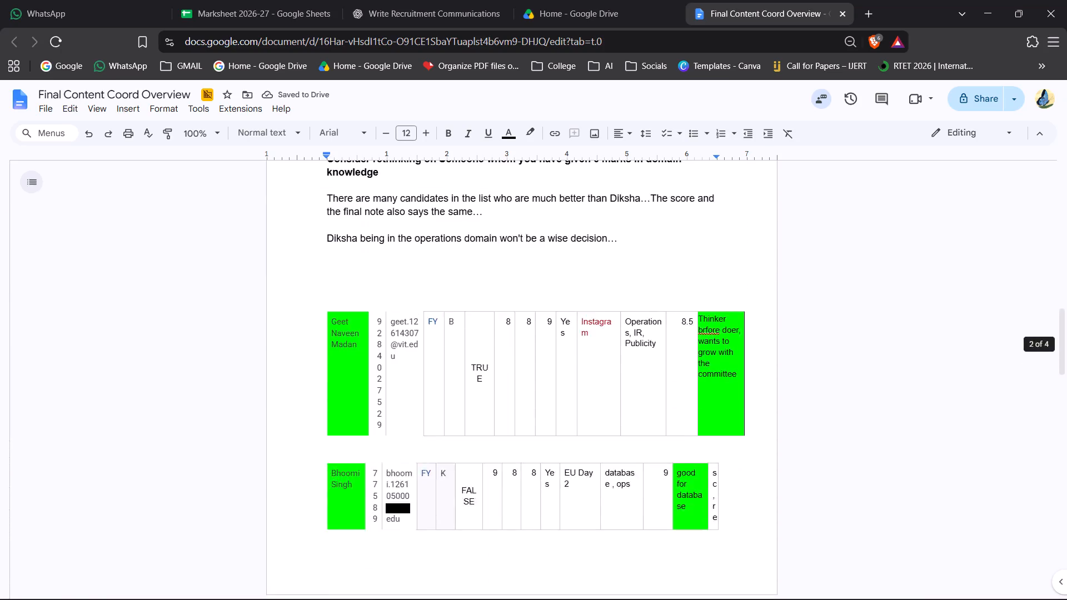
pyautogui.hscroll(1, 617, 441)
pyautogui.scroll(-1, 617, 441)
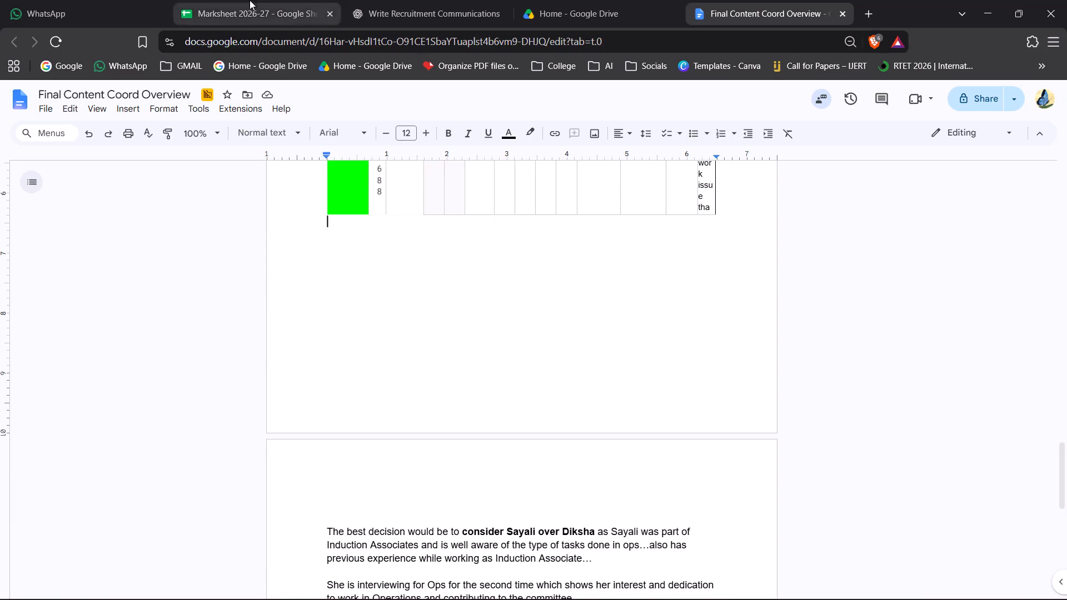
# Switch to Marksheet 2026-27 and copy the row 29 candidate's entry from Name through Note (C29:P29) in the Operations sheet.
pyautogui.click(250, 0)
pyautogui.hscroll(7, 257, 226)
pyautogui.scroll(-1, 237, 392)
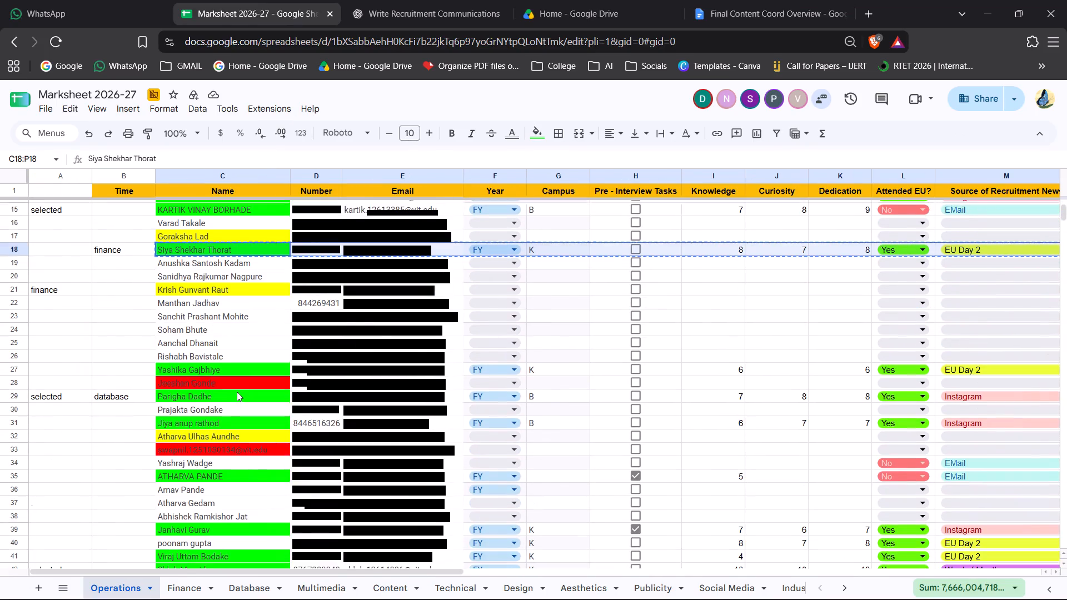
pyautogui.scroll(-1, 237, 392)
pyautogui.click(249, 364)
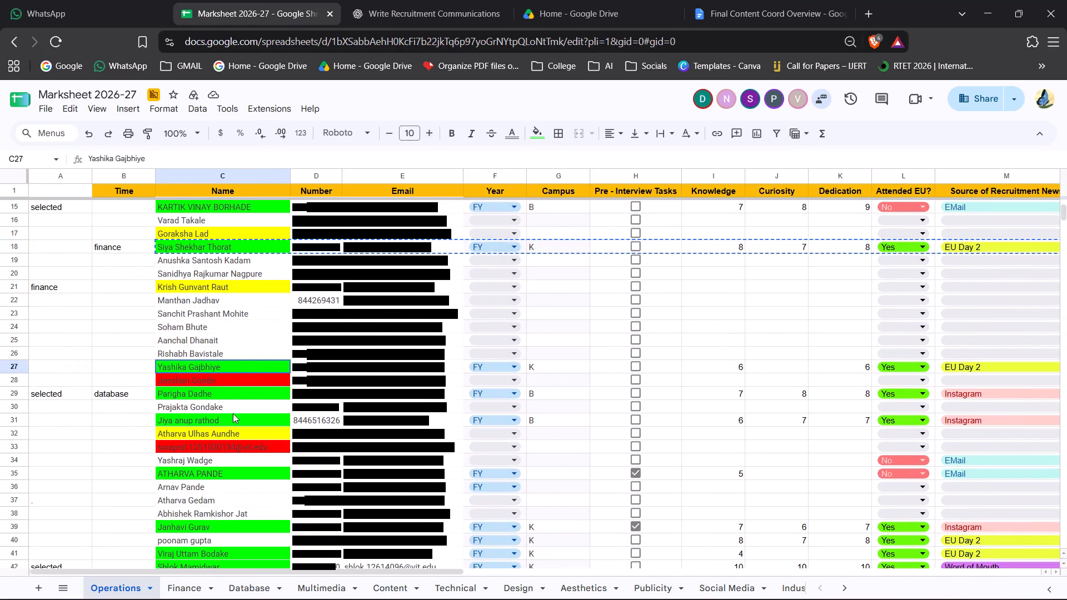
pyautogui.click(577, 392)
pyautogui.hscroll(-5, 577, 392)
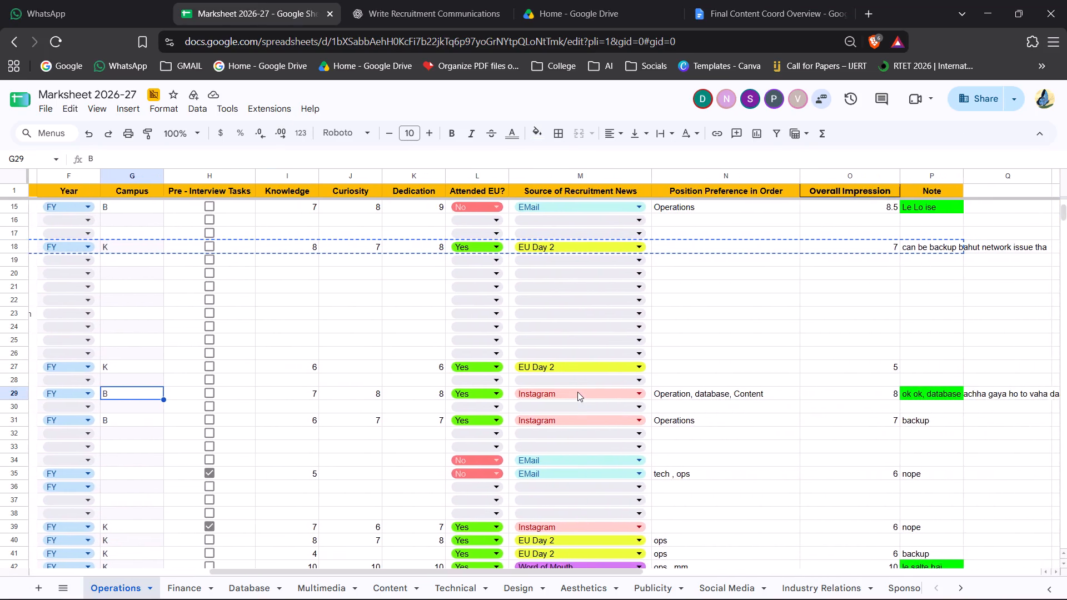
pyautogui.hscroll(-1, 577, 392)
pyautogui.hscroll(6, 577, 392)
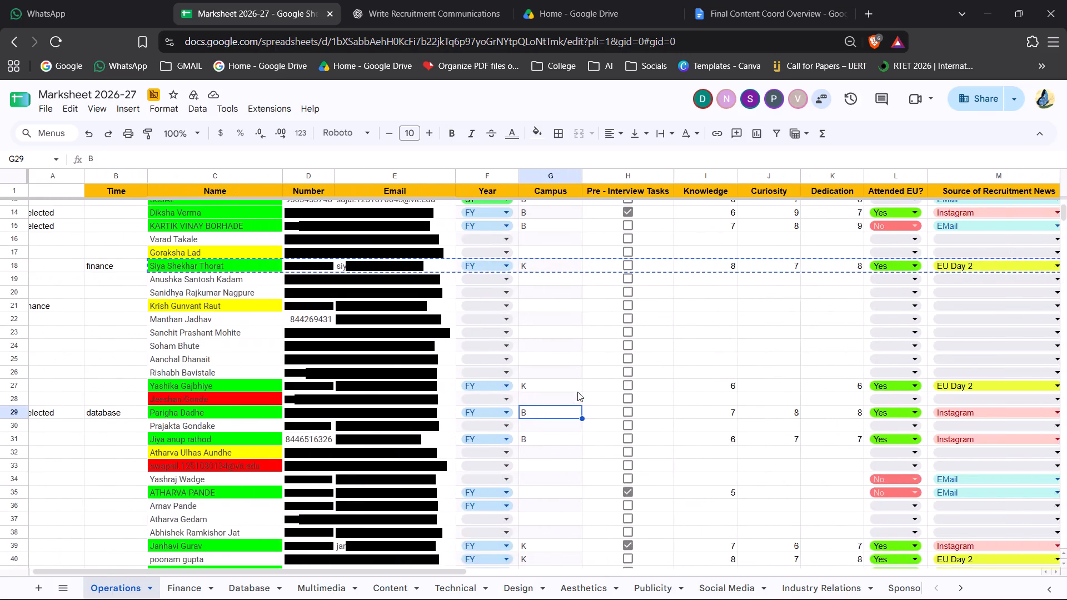
pyautogui.click(247, 409)
pyautogui.scroll(-1, 247, 409)
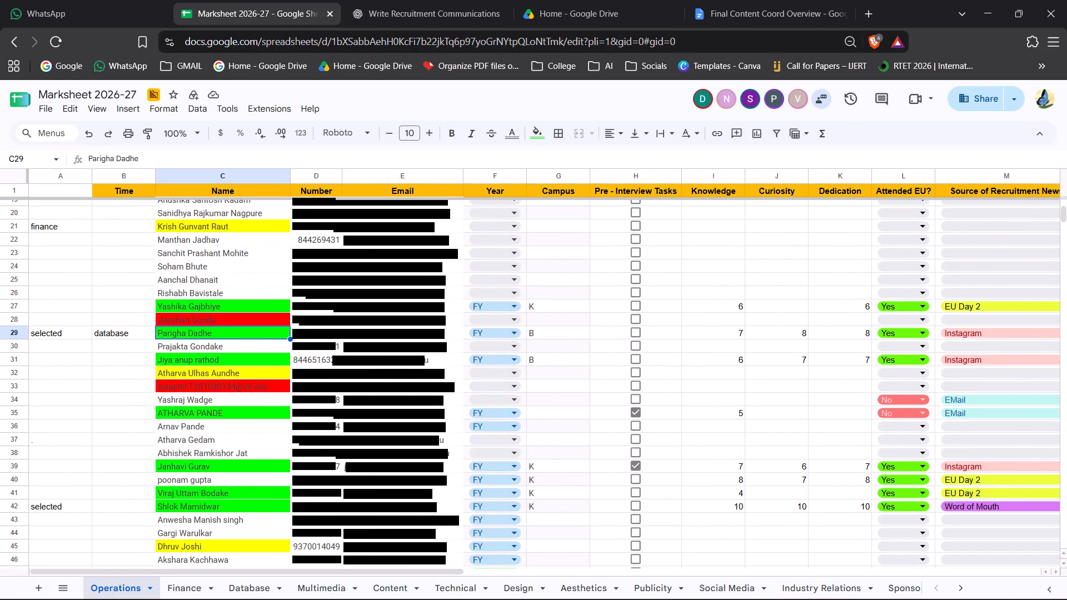
pyautogui.hotkey('ctrl', 'shift', 'Right')
pyautogui.hotkey('ctrl', 'shift', 'Right')
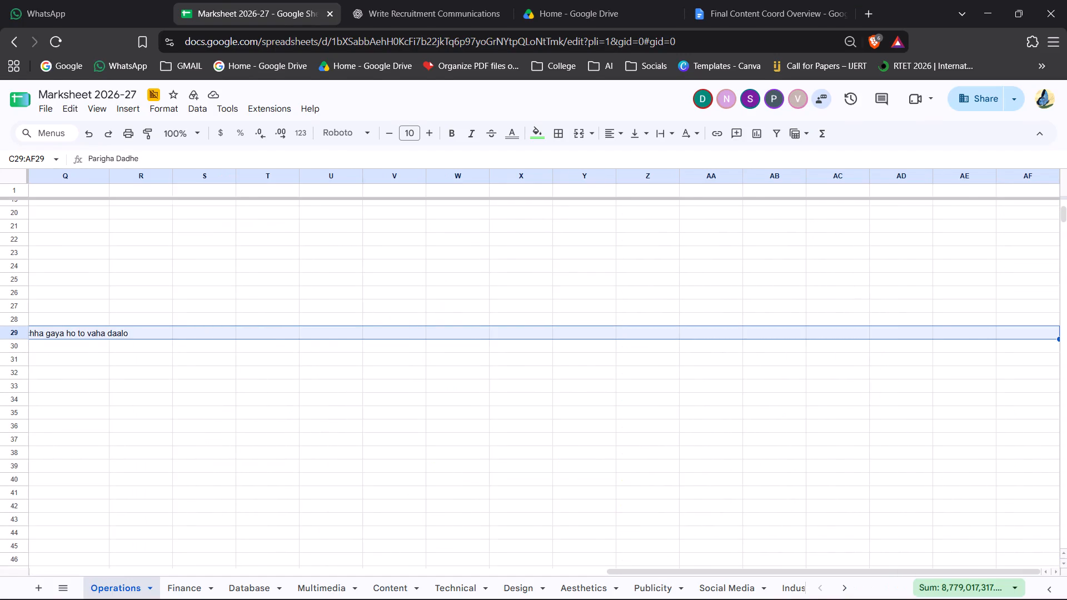
pyautogui.hotkey('ctrl', 'shift', 'Left')
pyautogui.hotkey('ctrl', 'c')
# In Final Content Coord Overview, add a blank line below the row 18 candidate's table and paste the row 29 candidate's entry as an unlinked table.
pyautogui.click(426, 0)
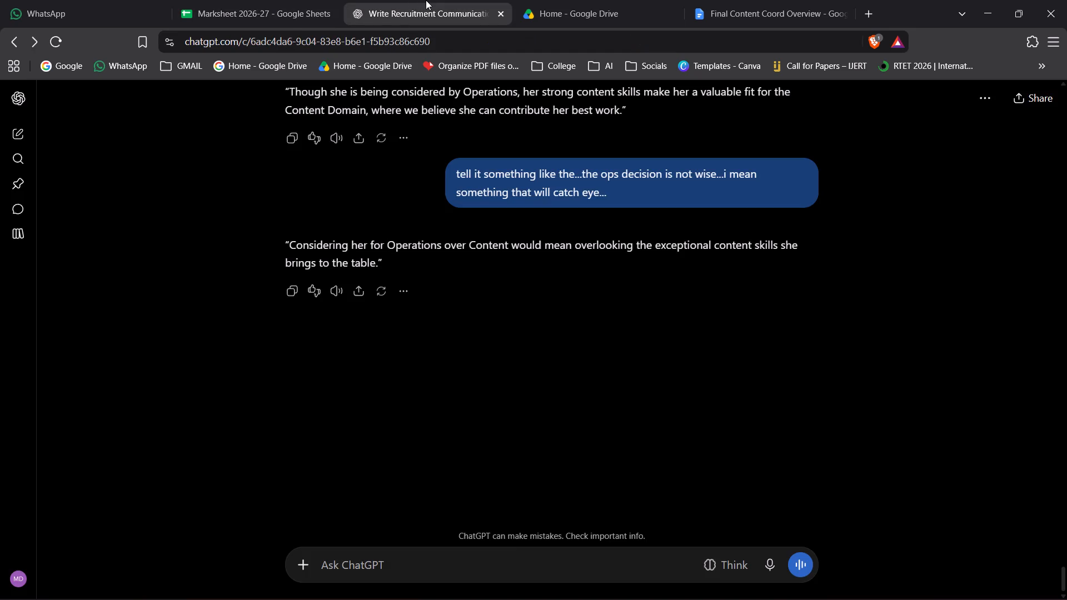
pyautogui.click(836, 0)
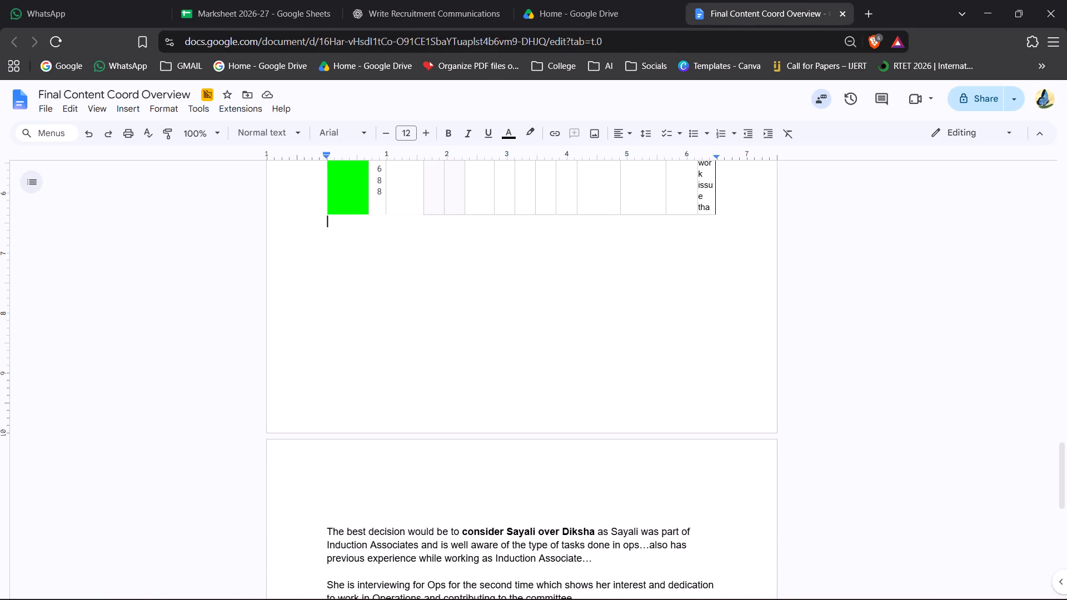
pyautogui.press('Return')
pyautogui.hotkey('ctrl', 'v')
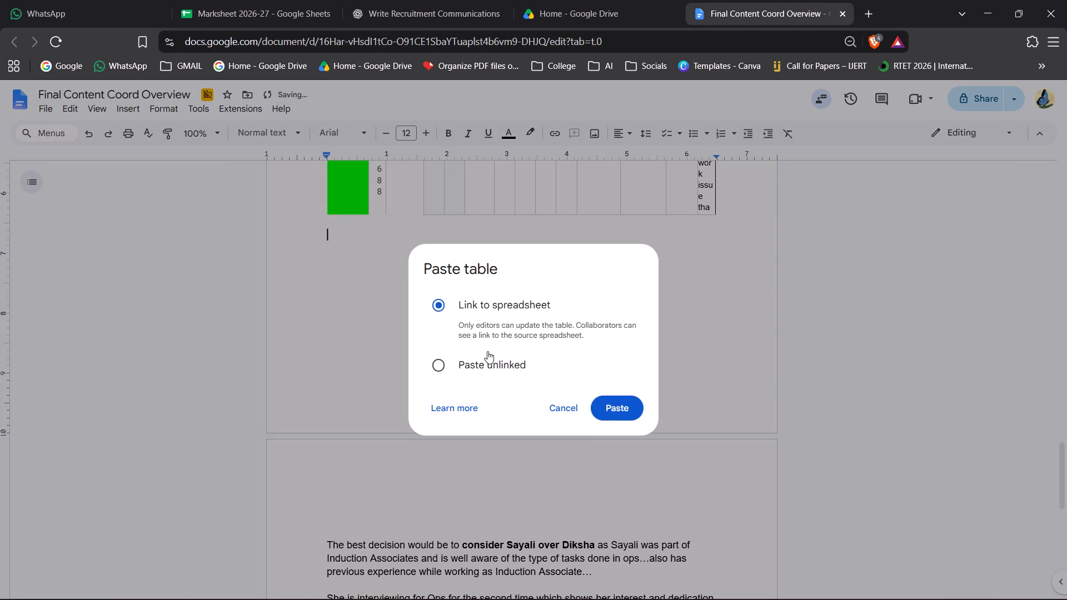
pyautogui.click(487, 363)
pyautogui.click(604, 399)
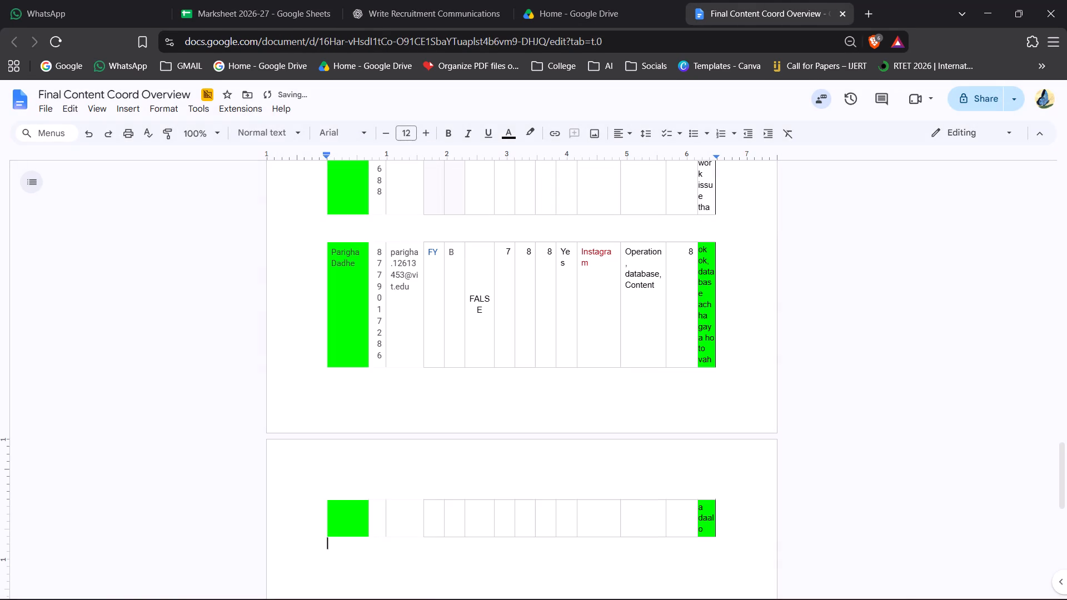
# Switch to Marksheet 2026-27 and copy the row 40 candidate's entry from Name through Position Preference in Order (C40:N40).
pyautogui.click(207, 9)
pyautogui.hscroll(8, 207, 442)
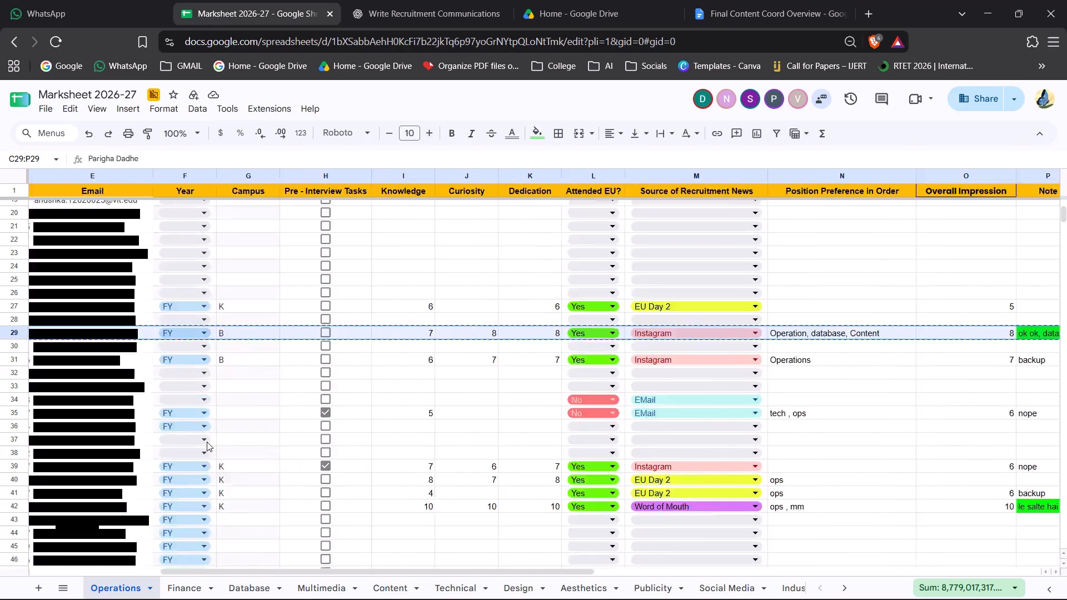
pyautogui.hscroll(1, 207, 442)
pyautogui.click(245, 366)
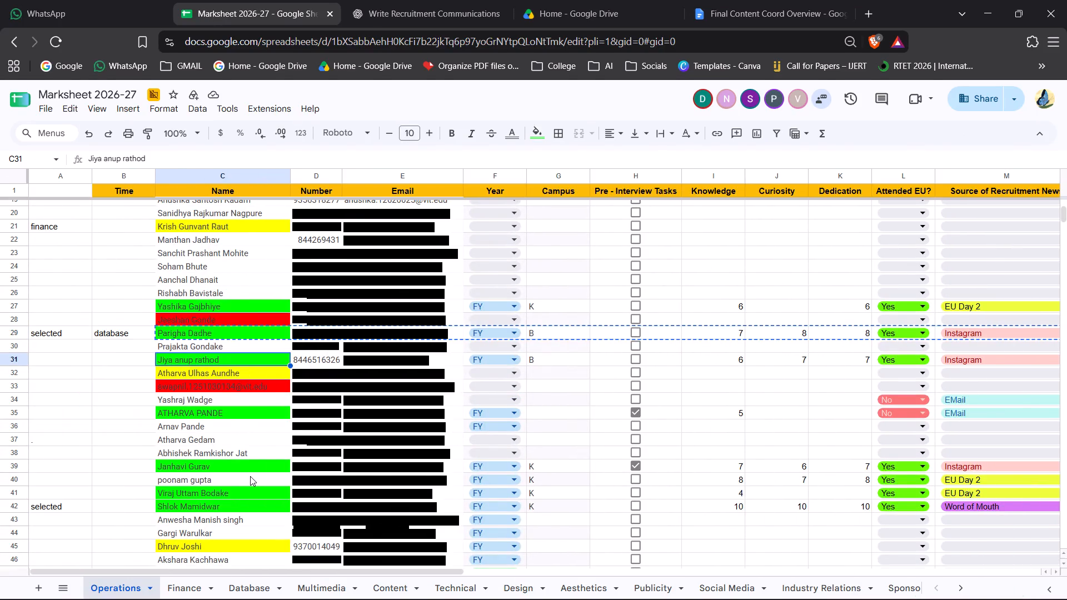
pyautogui.click(615, 477)
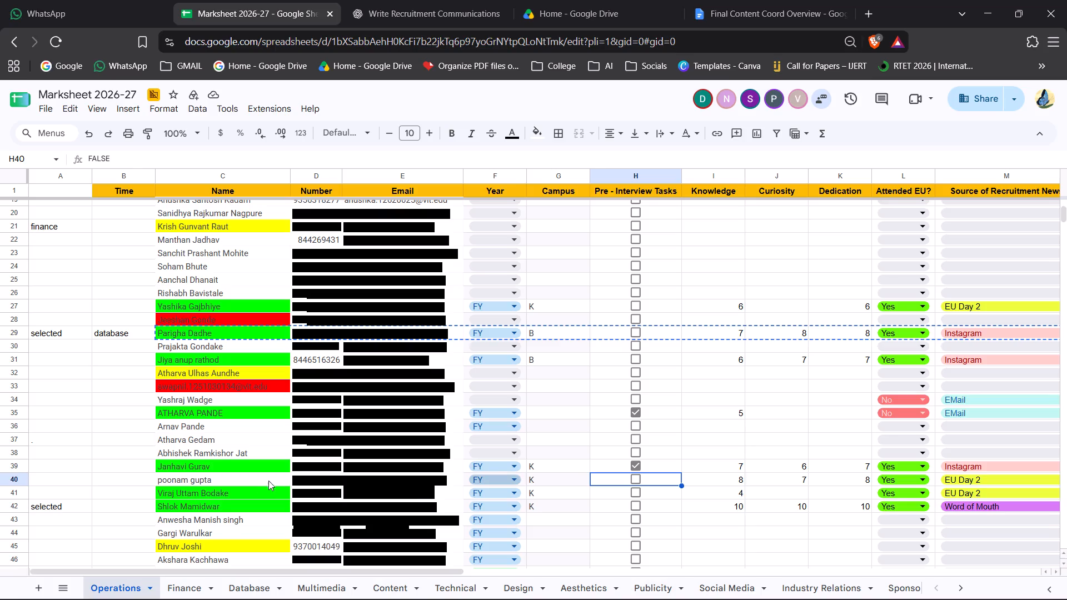
pyautogui.click(260, 481)
pyautogui.hotkey('ctrl', 'shift', 'Right')
pyautogui.hotkey('ctrl', 'shift', 'Right')
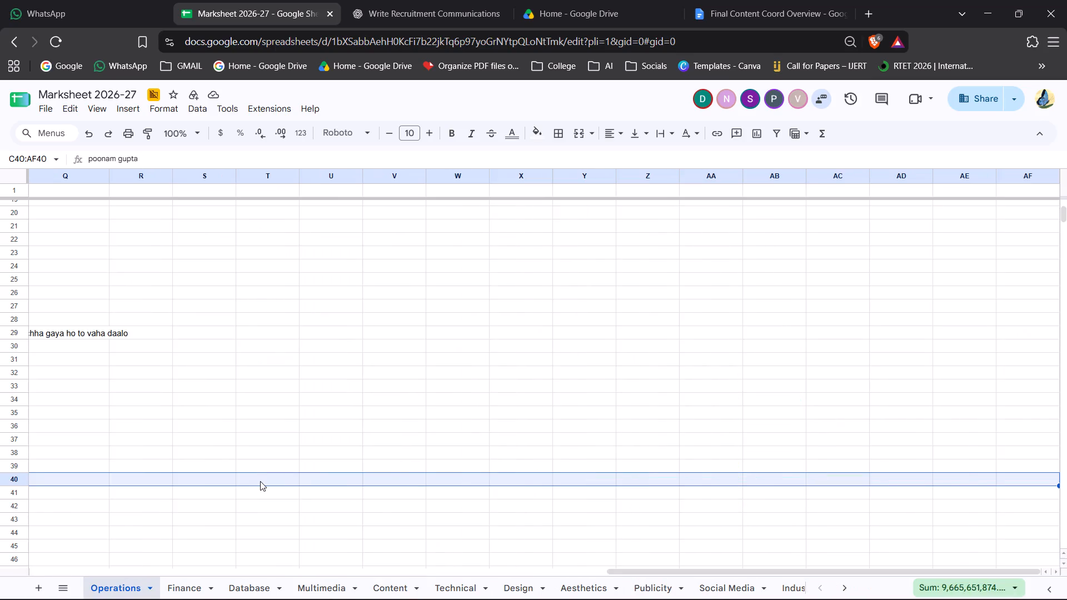
pyautogui.hotkey('ctrl', 'shift', 'Left')
pyautogui.hscroll(5, 260, 481)
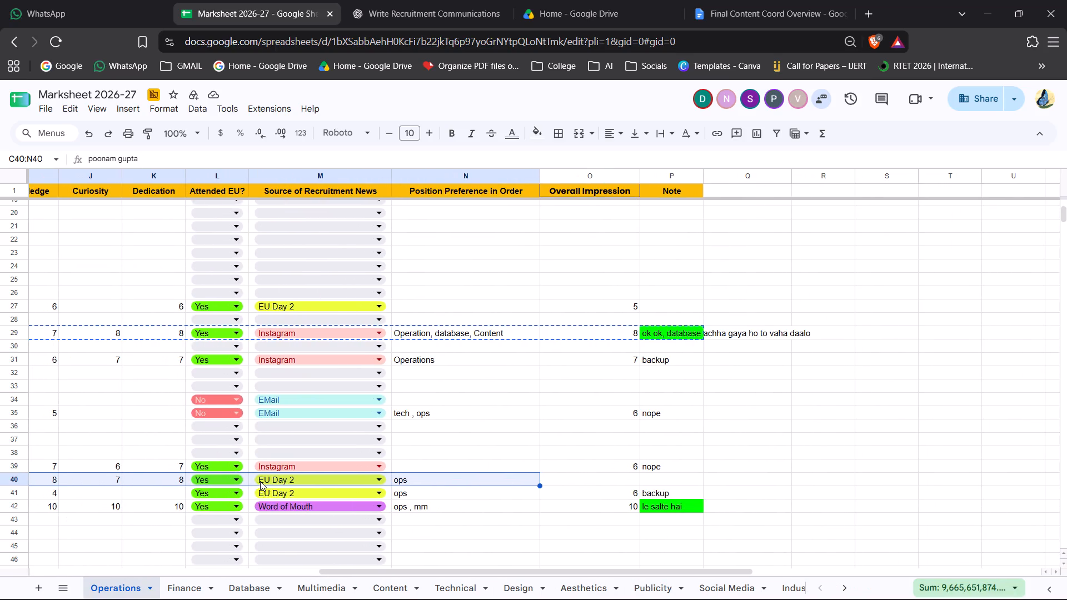
pyautogui.hotkey('ctrl', 'c')
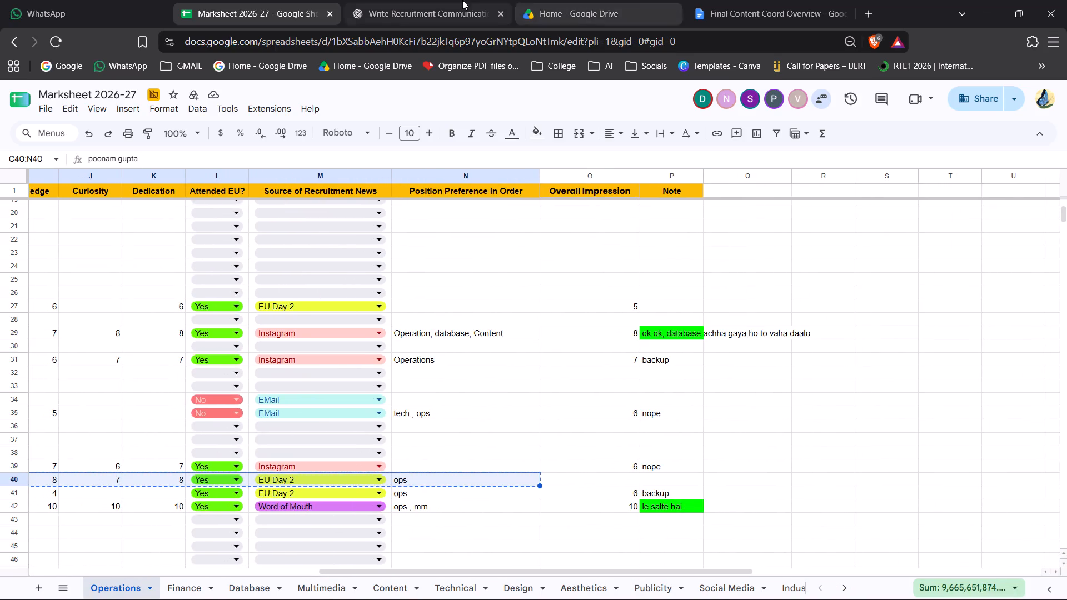
# In Final Content Coord Overview, add a blank line below the row 29 candidate's table and paste the row 40 candidate's entry as an unlinked table.
pyautogui.click(712, 3)
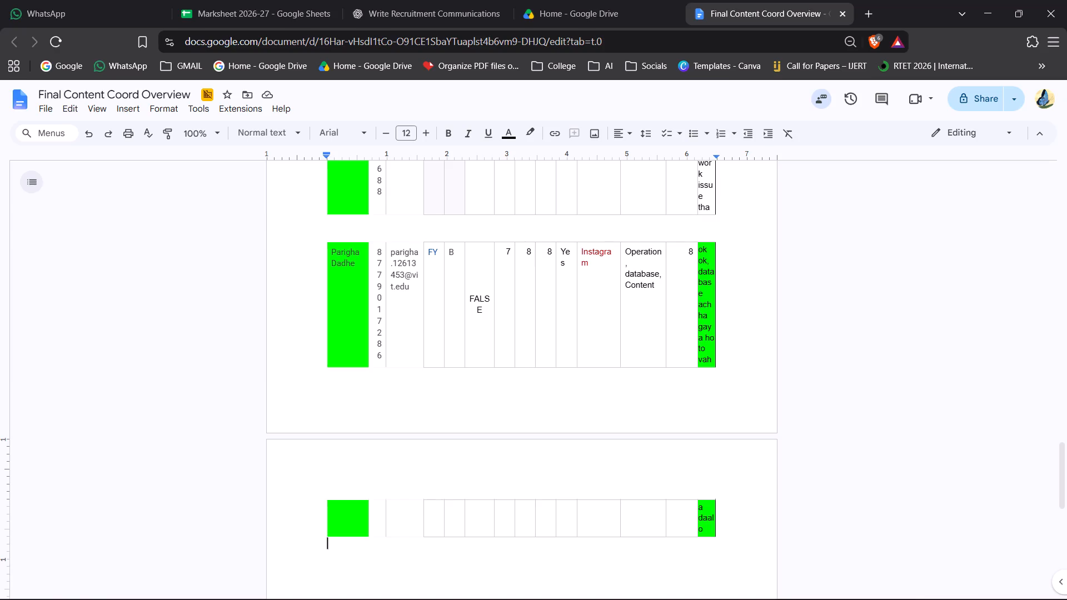
pyautogui.press('Return')
pyautogui.hotkey('ctrl', 'v')
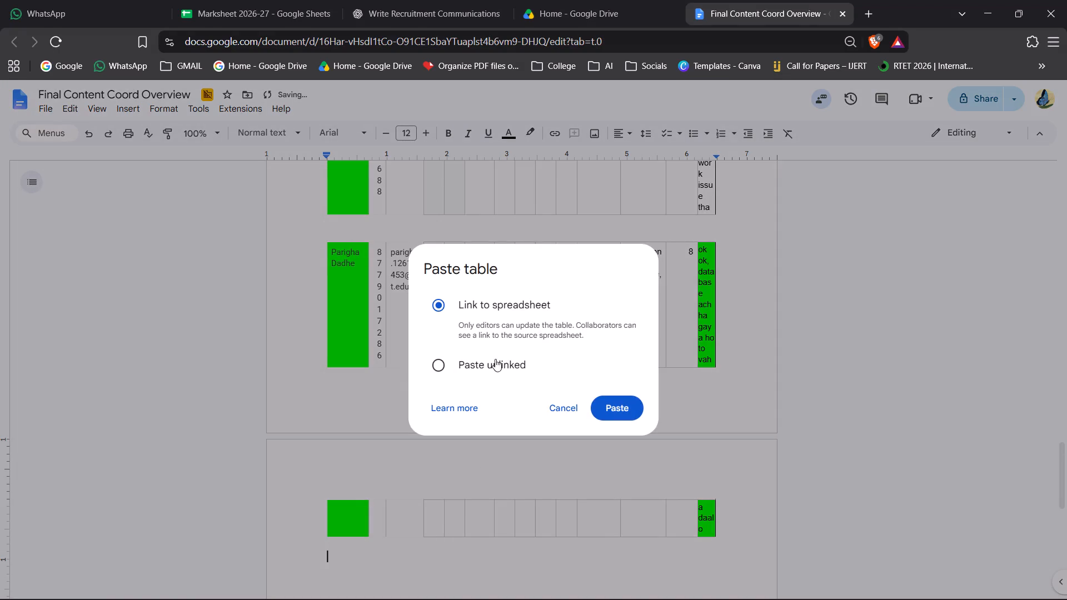
pyautogui.click(495, 361)
pyautogui.click(620, 398)
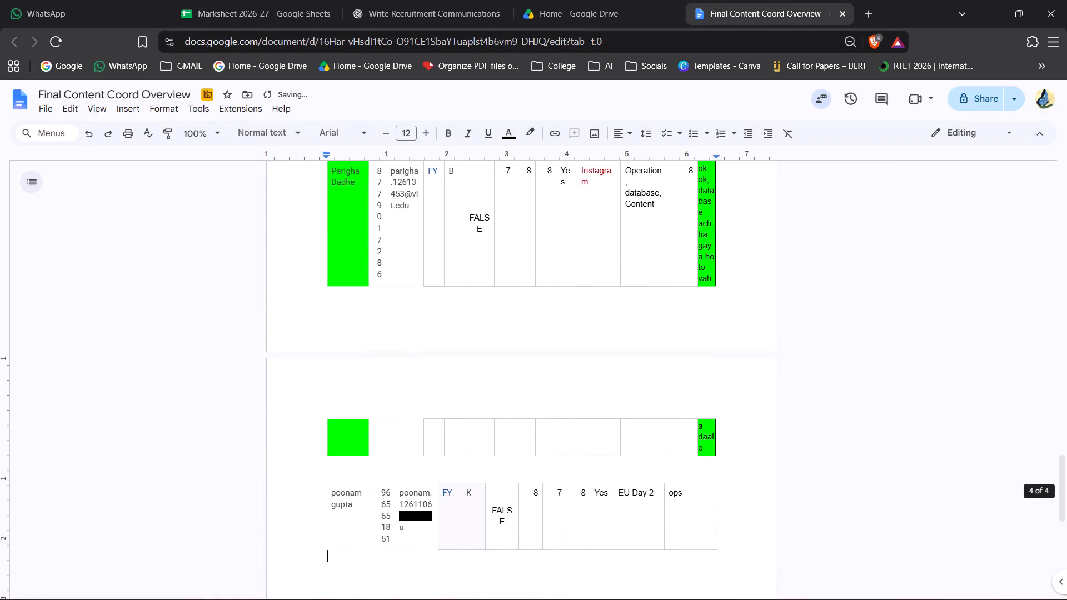
# Switch to Marksheet 2026-27 and copy the row 42 candidate's entry from Name through Note (C42:P42) in the Operations sheet.
pyautogui.click(228, 0)
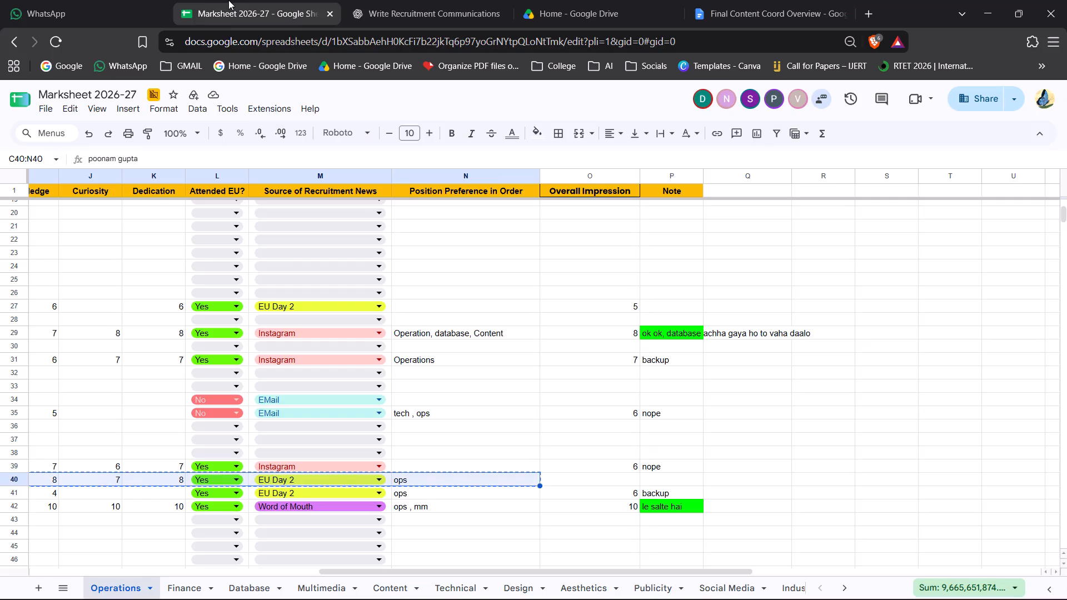
pyautogui.hscroll(9, 273, 358)
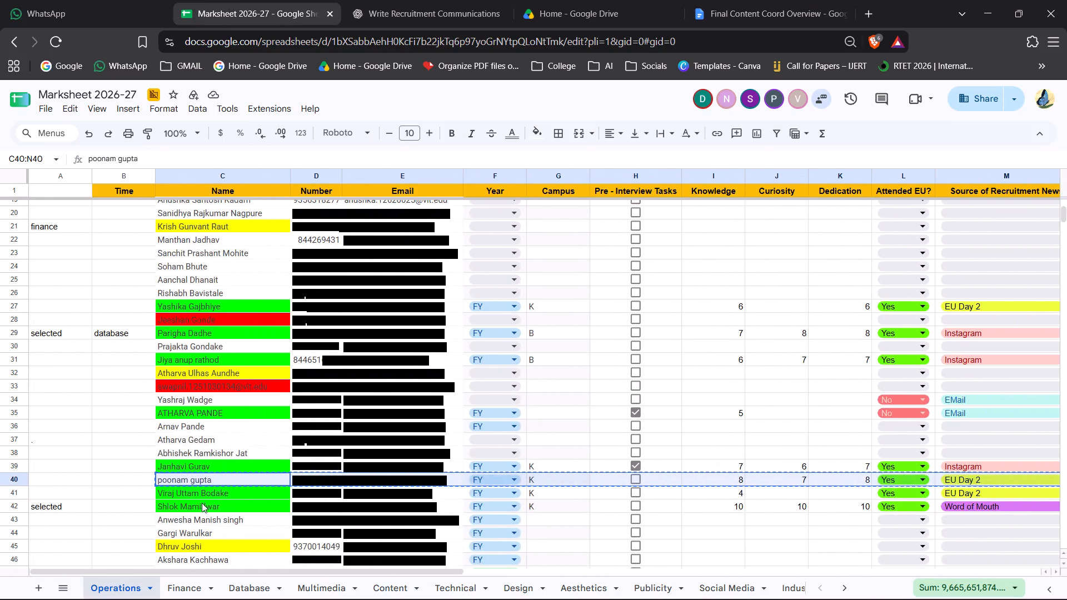
pyautogui.click(210, 497)
pyautogui.click(217, 511)
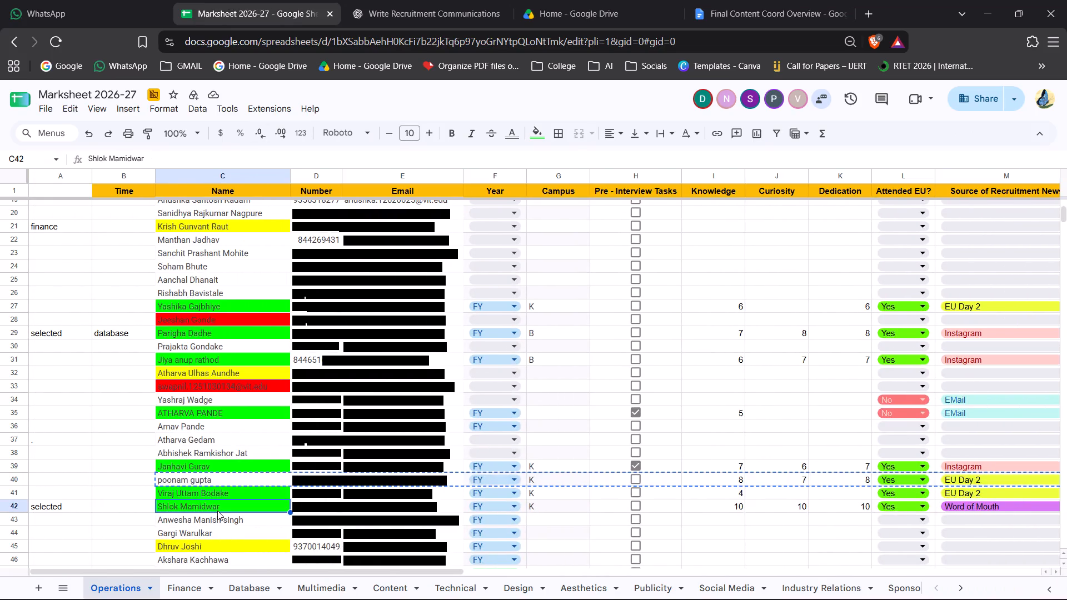
pyautogui.hotkey('ctrl', 'shift', 'Right')
pyautogui.hotkey('ctrl', 'shift', 'Right')
pyautogui.hotkey('ctrl', 'shift', 'Left')
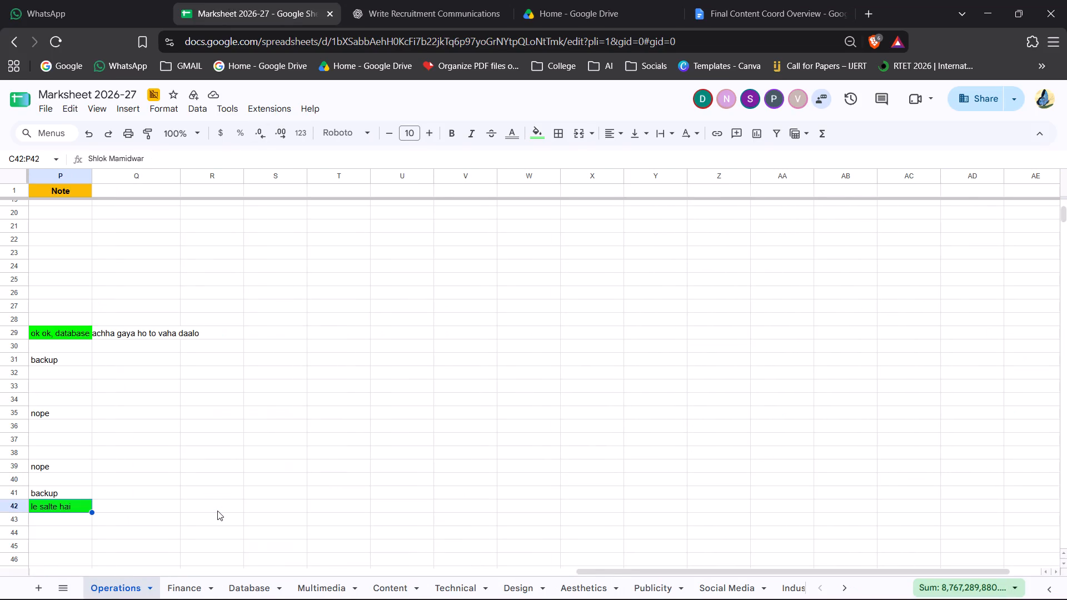
pyautogui.hotkey('ctrl', 'c')
pyautogui.hscroll(4, 305, 492)
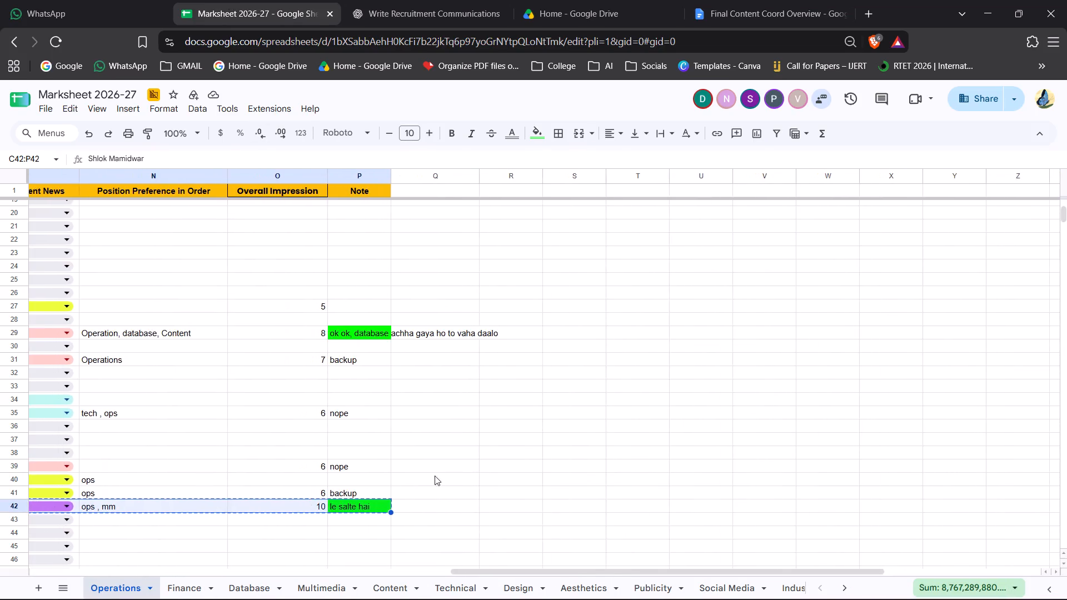
pyautogui.click(480, 474)
# Move the Final Content Coord Overview tab ahead of Google Drive and paste the row 42 candidate's entry below the row 40 table, unlinked.
pyautogui.click(406, 0)
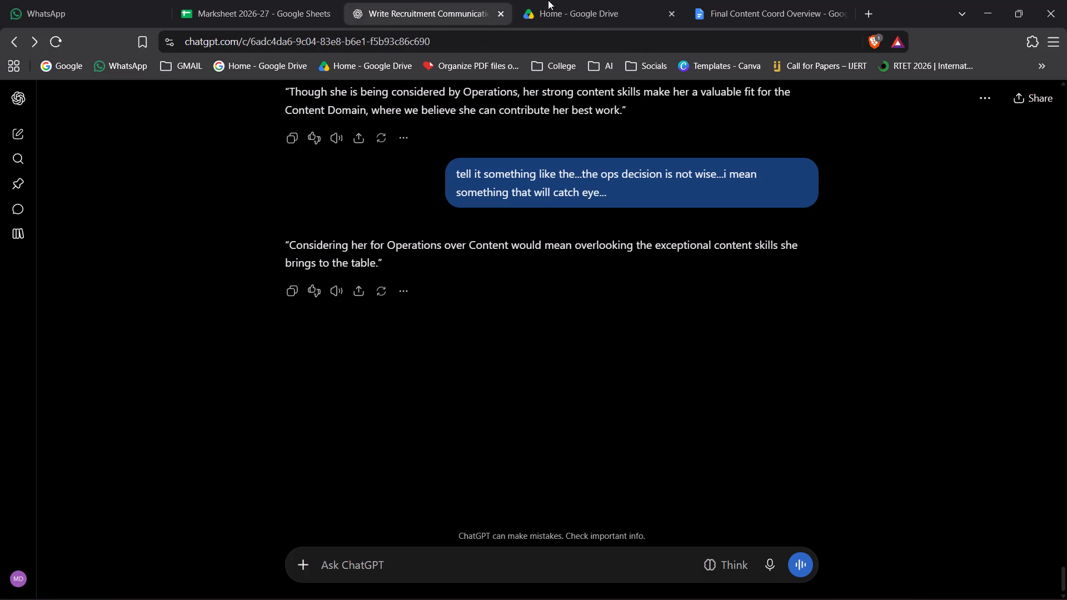
pyautogui.click(686, 0)
pyautogui.moveTo(732, 0); pyautogui.dragTo(562, 1)
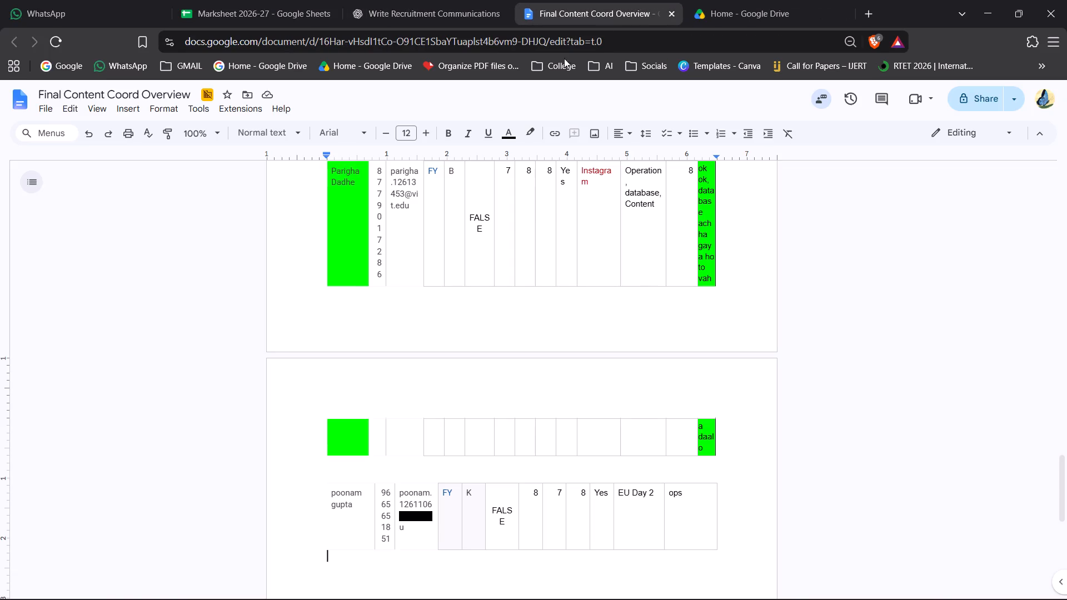
pyautogui.hotkey('ctrl', 'v')
pyautogui.click(518, 374)
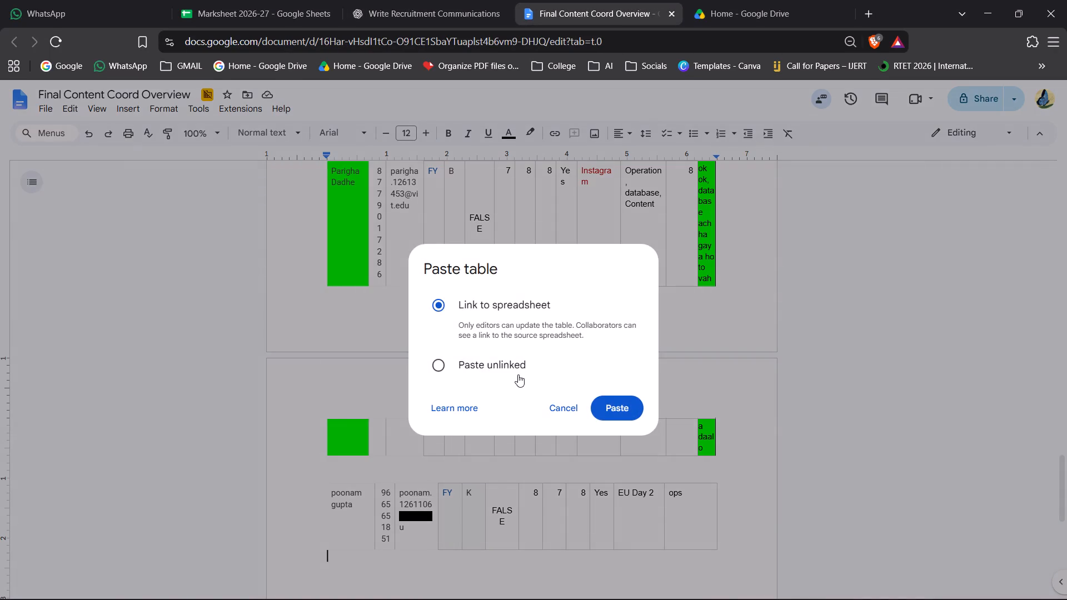
pyautogui.click(486, 369)
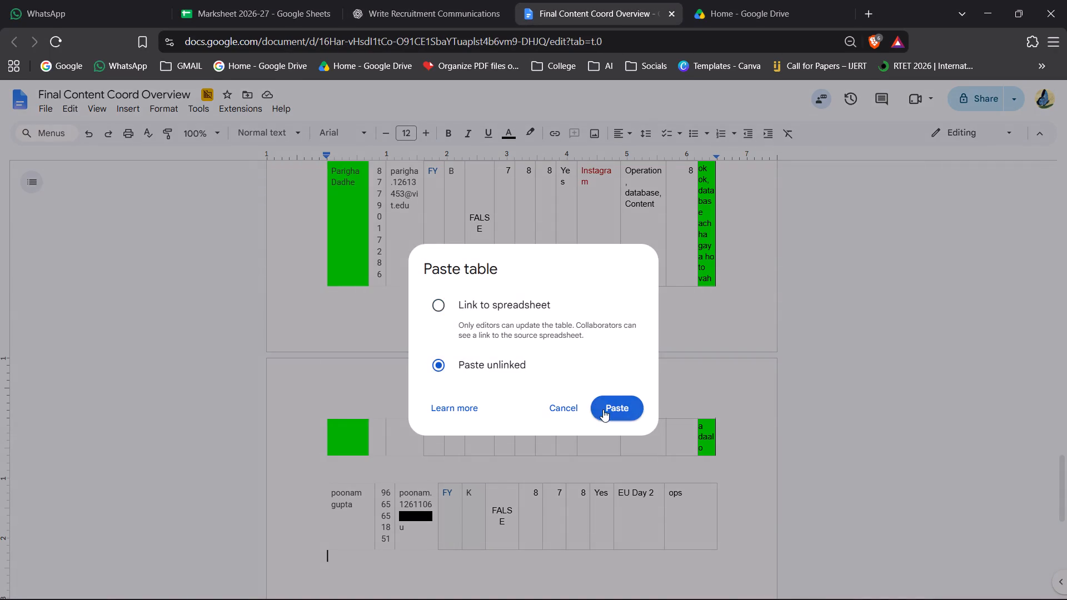
pyautogui.click(603, 409)
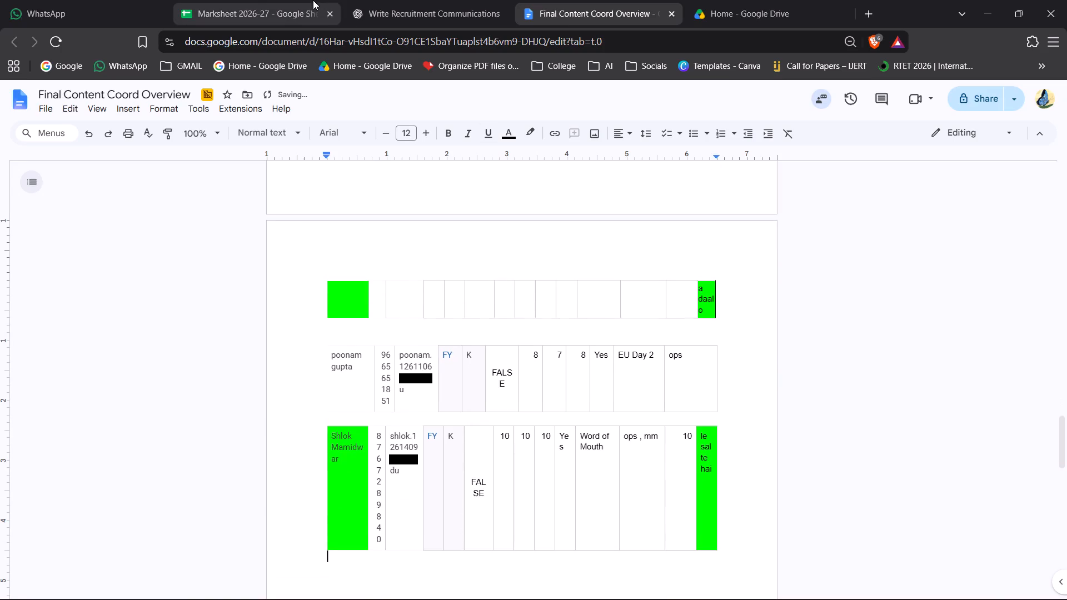
# Switch to Marksheet 2026-27 and copy the row 50 candidate's entry from Name through the remark beside Note (C50:Q50).
pyautogui.click(316, 0)
pyautogui.hscroll(8, 271, 344)
pyautogui.scroll(-3, 271, 344)
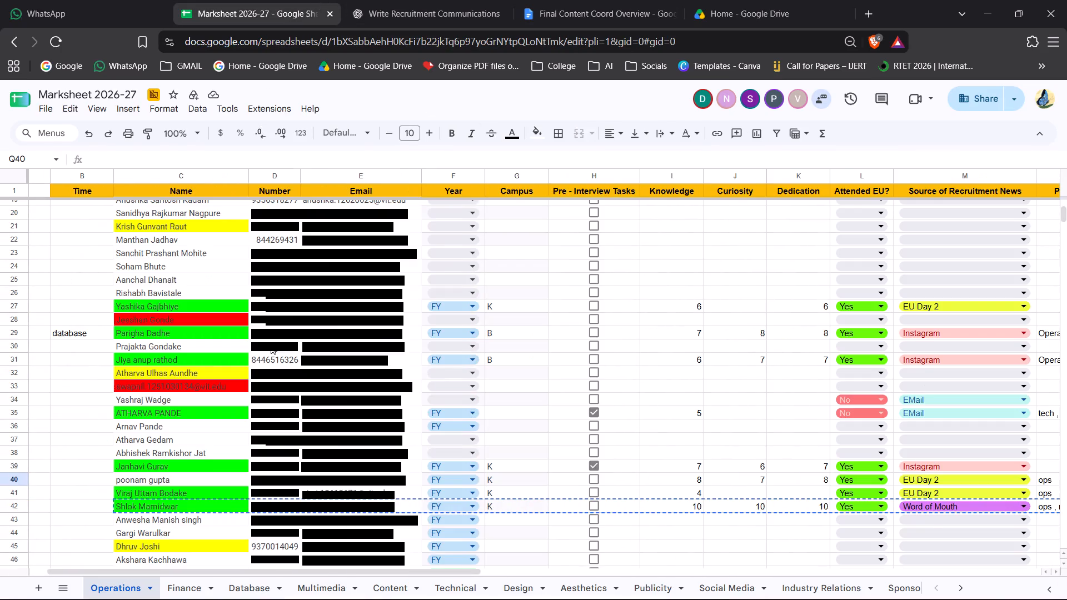
pyautogui.scroll(-4, 271, 344)
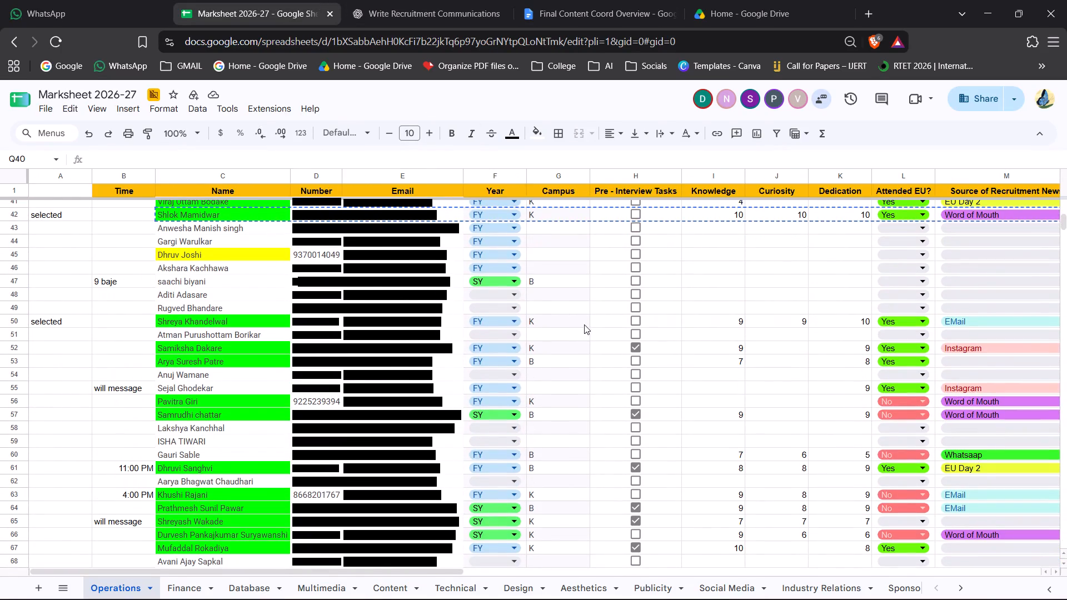
pyautogui.click(590, 323)
pyautogui.click(207, 314)
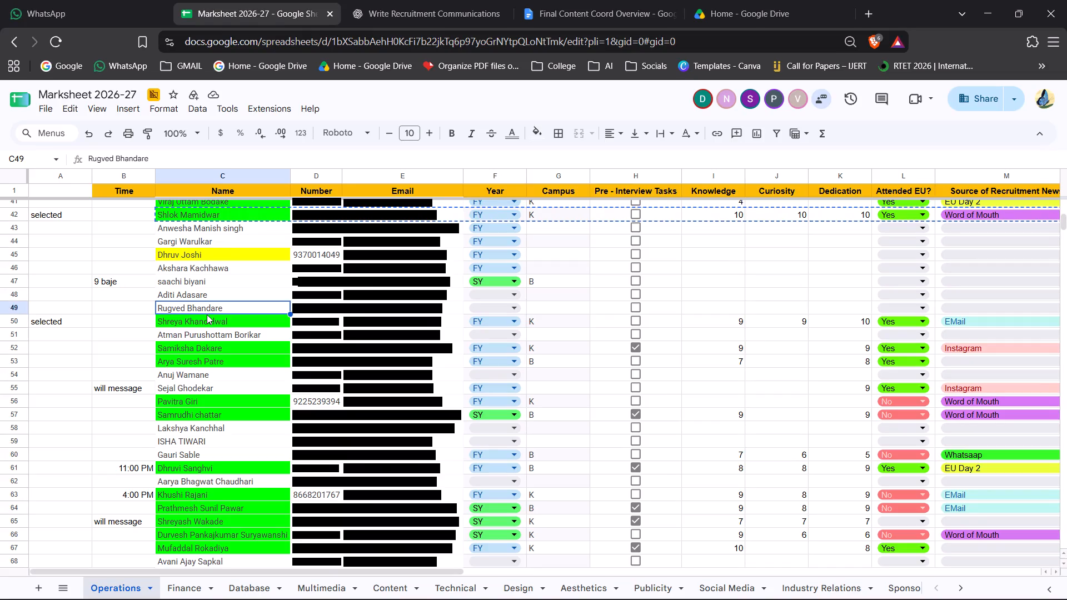
pyautogui.click(206, 326)
pyautogui.hotkey('ctrl', 'shift', 'Right')
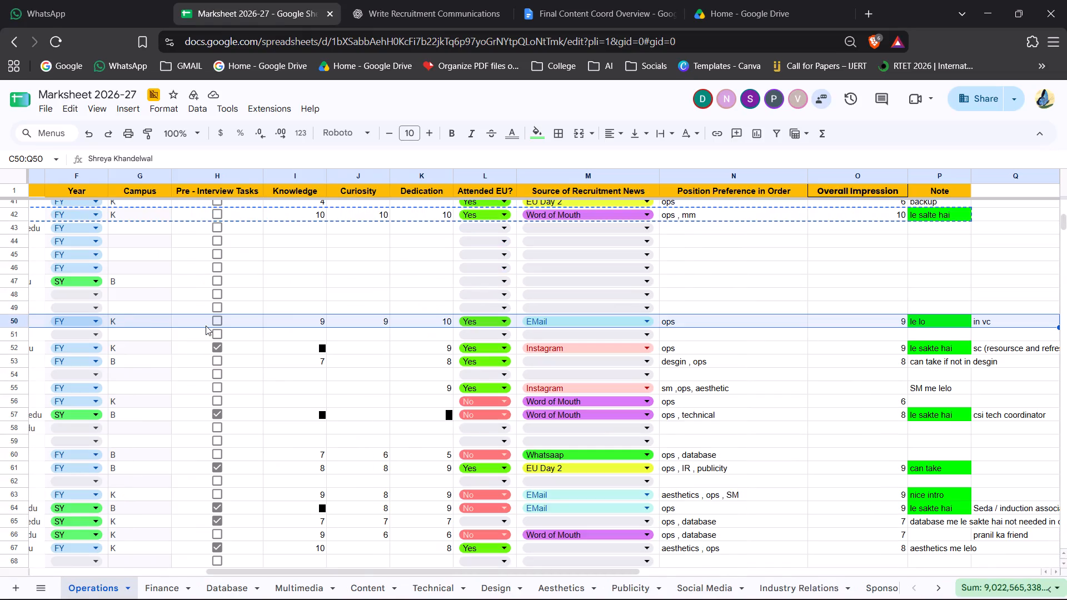
pyautogui.hotkey('ctrl', 'c')
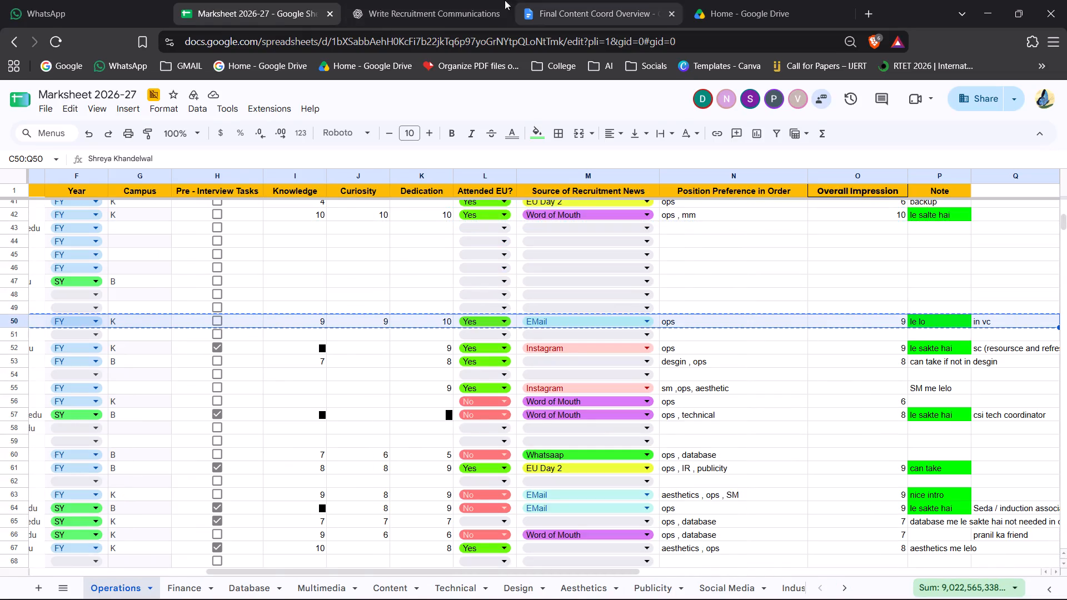
# In Final Content Coord Overview, paste the row 50 candidate's entry as an unlinked table below the row 42 candidate's table.
pyautogui.click(679, 0)
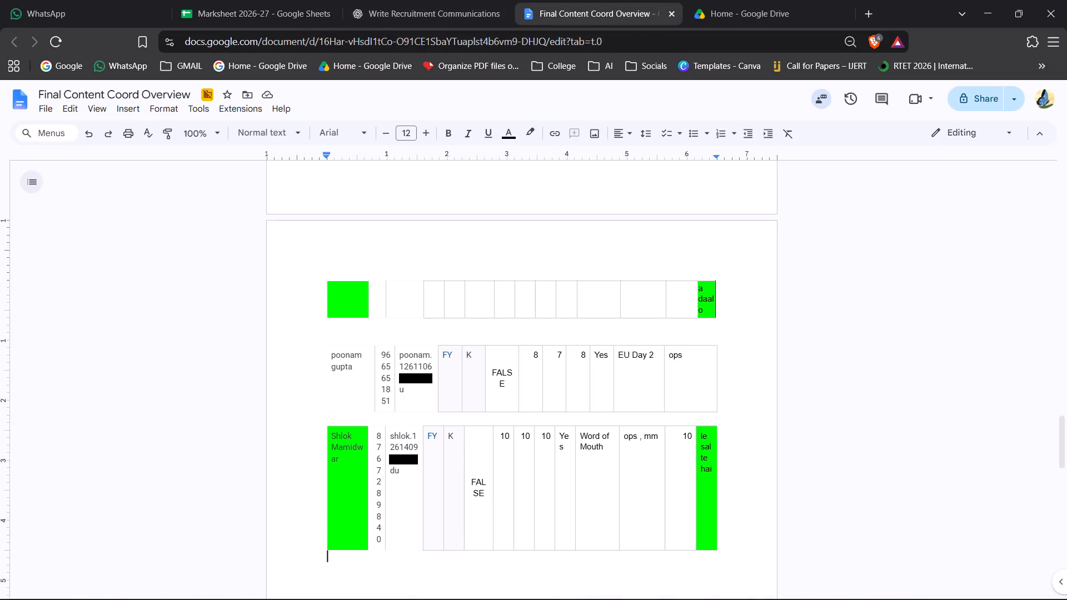
pyautogui.hotkey('ctrl', 'v')
pyautogui.press('Down')
pyautogui.press('Return')
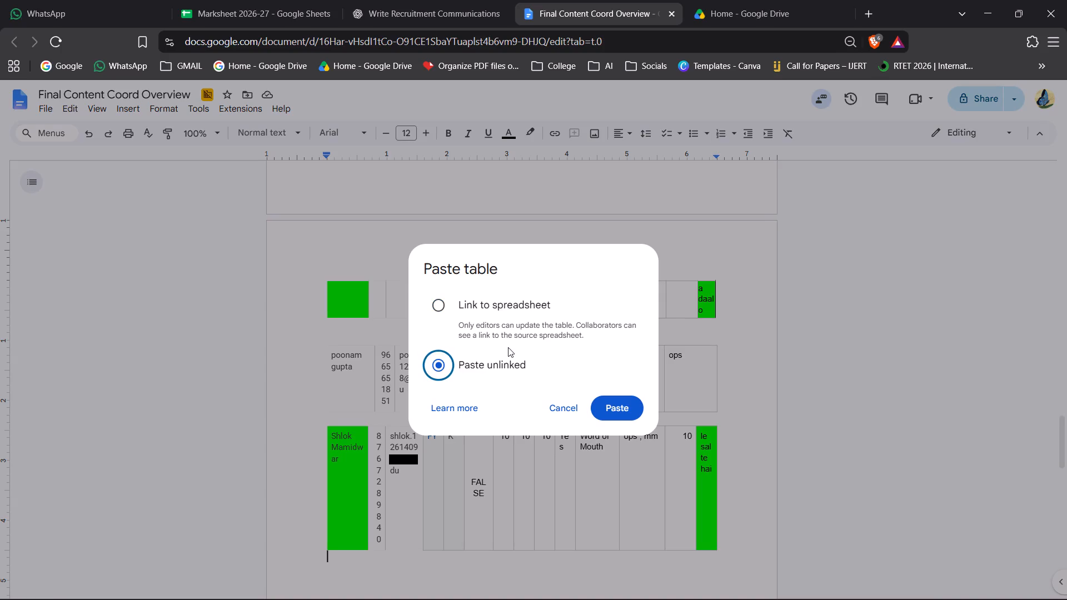
pyautogui.press('Return')
pyautogui.click(605, 399)
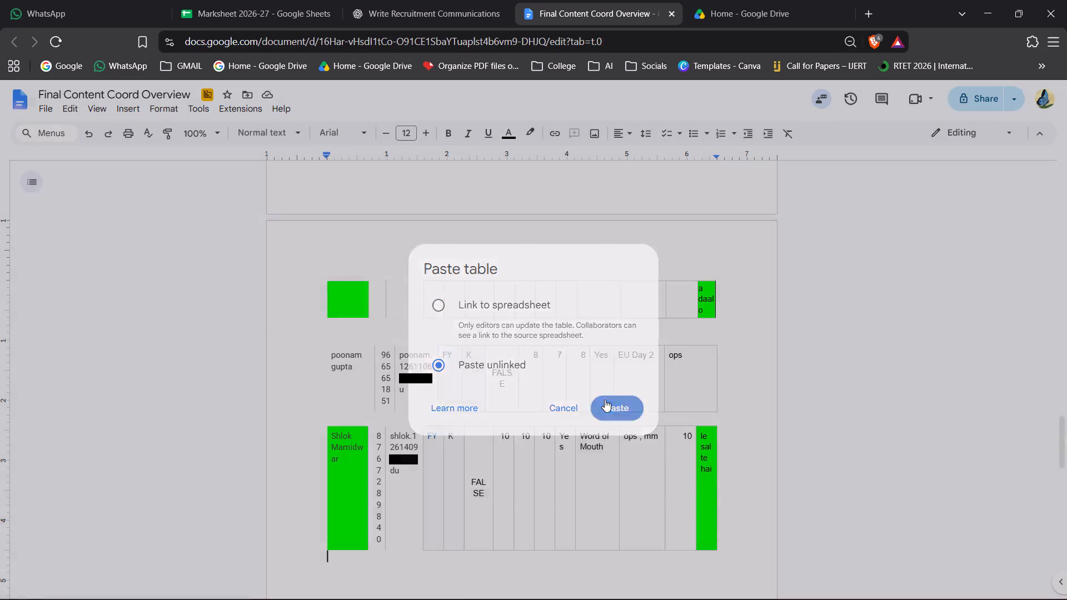
# Switch to Marksheet 2026-27 and copy the row 52 candidate's entry from Name through the remark beside Note (C52:Q52).
pyautogui.click(262, 0)
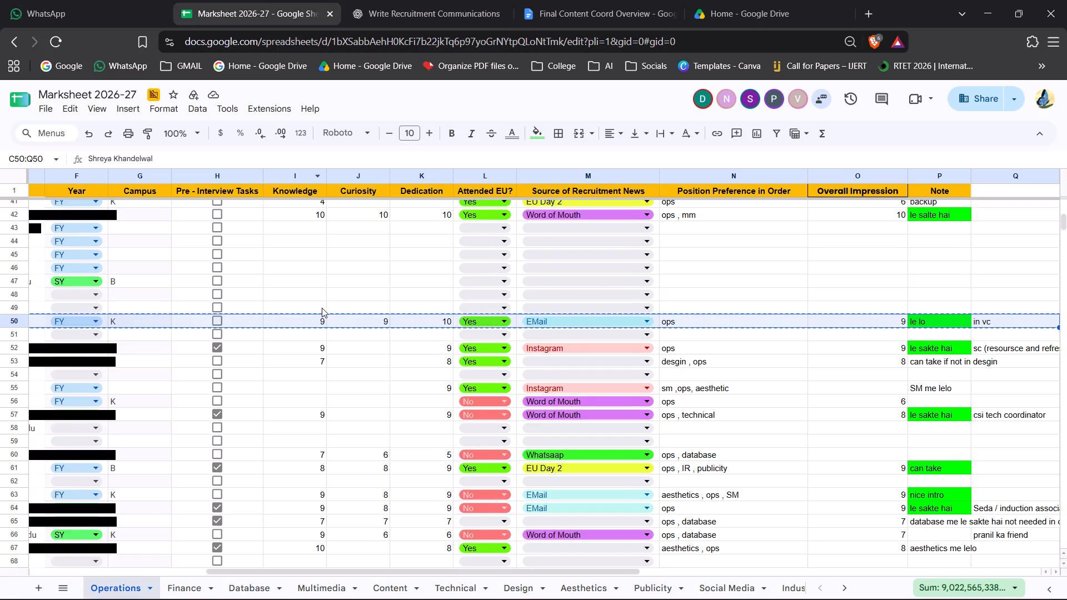
pyautogui.hscroll(6, 322, 308)
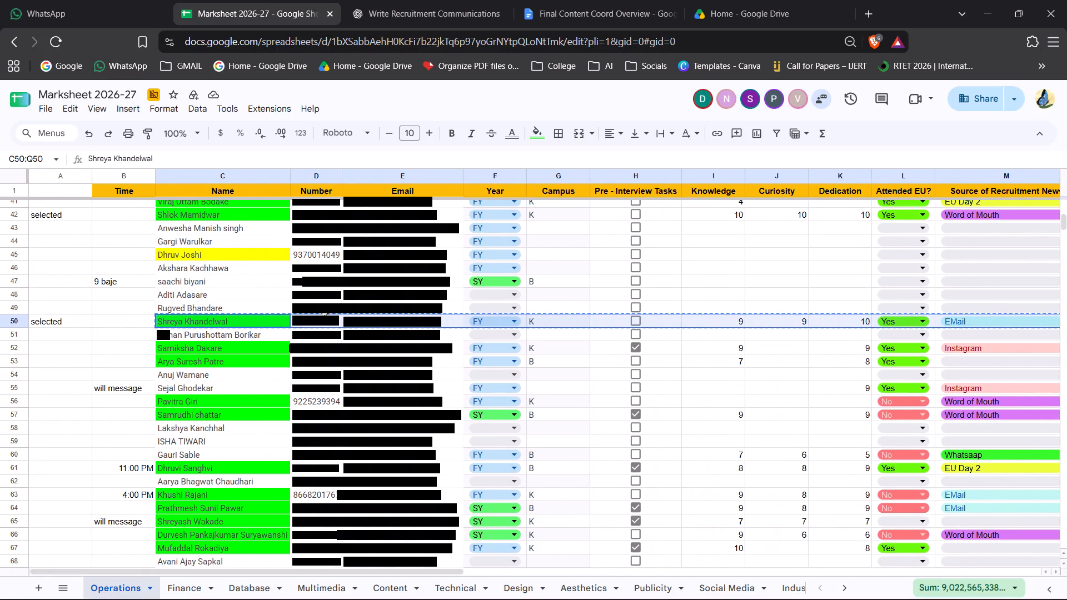
pyautogui.click(275, 344)
pyautogui.hotkey('ctrl', 'shift', 'Right')
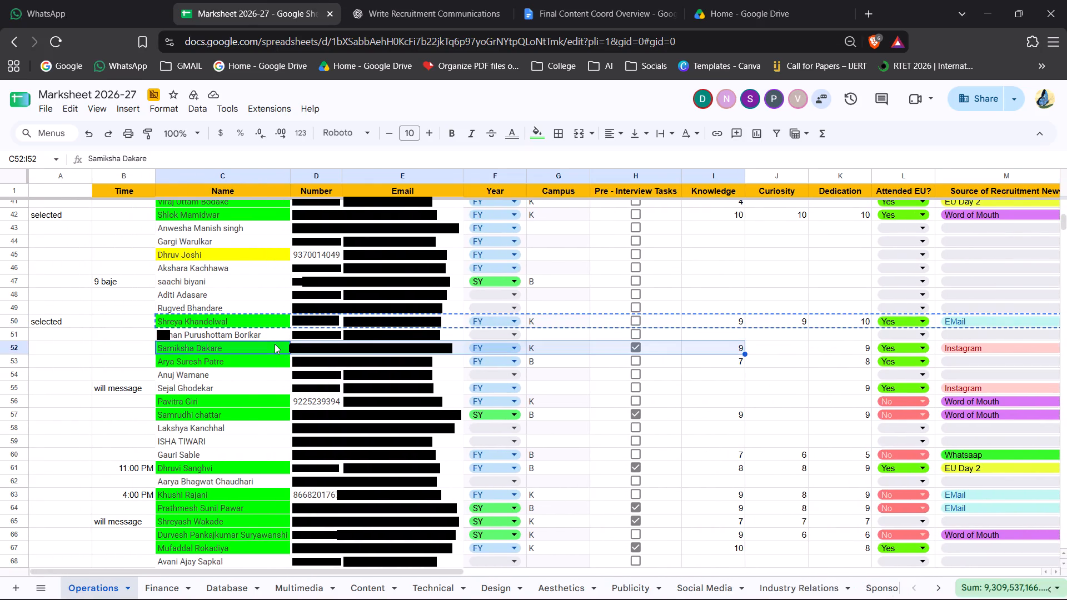
pyautogui.hotkey('ctrl', 'shift', 'Right')
pyautogui.hotkey('ctrl', 'shift', 'Right')
pyautogui.hscroll(-2, 275, 344)
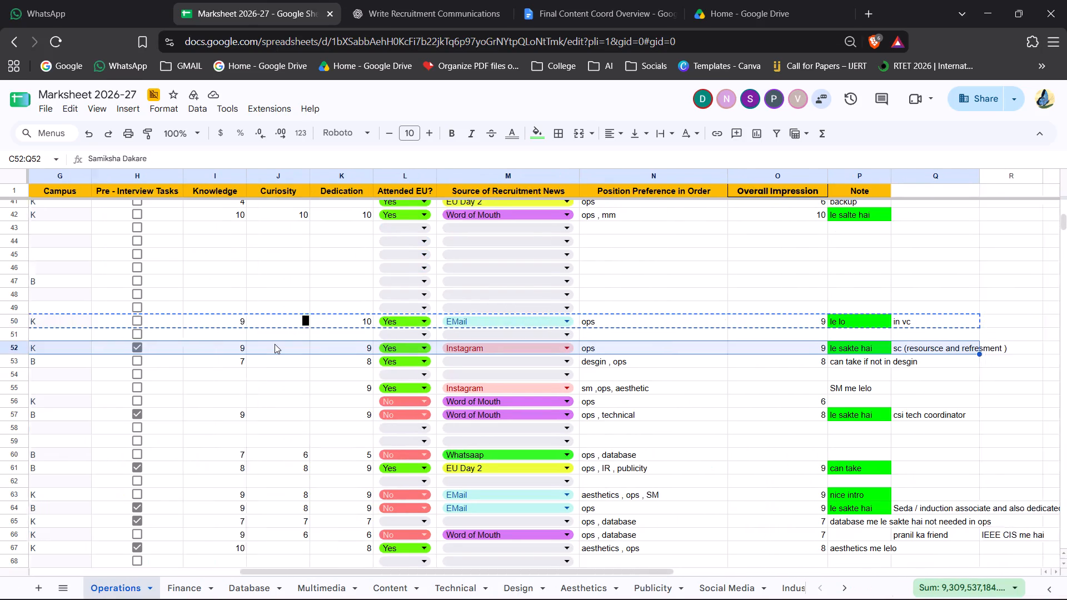
pyautogui.hscroll(-2, 275, 344)
pyautogui.hotkey('ctrl', 'c')
# Move the Final Content Coord Overview tab beside Marksheet 2026-27 and paste the row 52 candidate's entry below the row 50 table, unlinked.
pyautogui.click(467, 0)
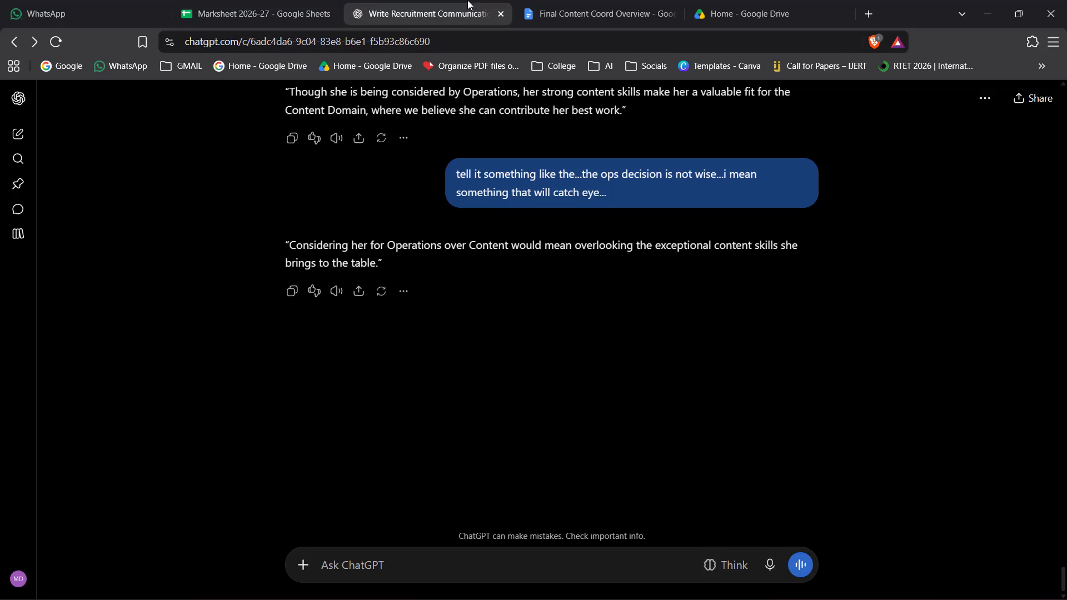
pyautogui.click(622, 0)
pyautogui.moveTo(622, 0); pyautogui.dragTo(455, 14)
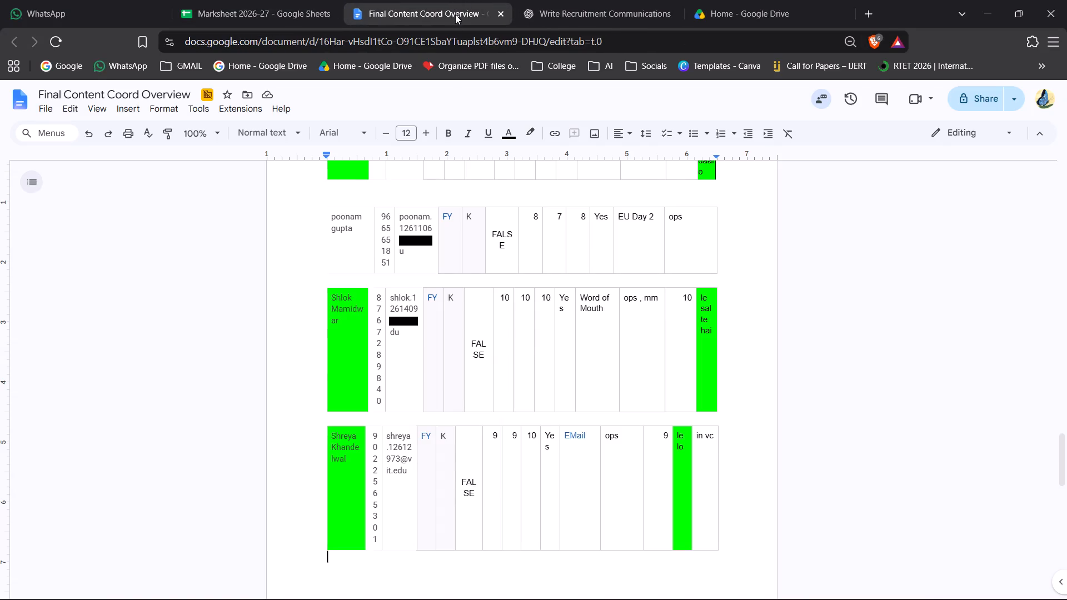
pyautogui.hotkey('ctrl', 'v')
pyautogui.click(438, 365)
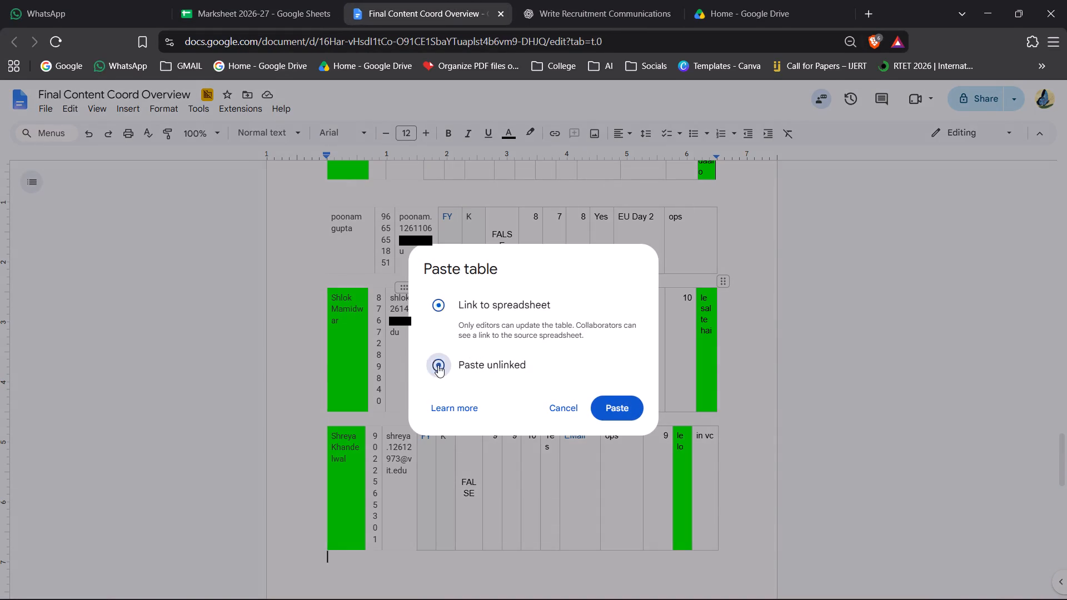
pyautogui.press('Return')
pyautogui.click(634, 414)
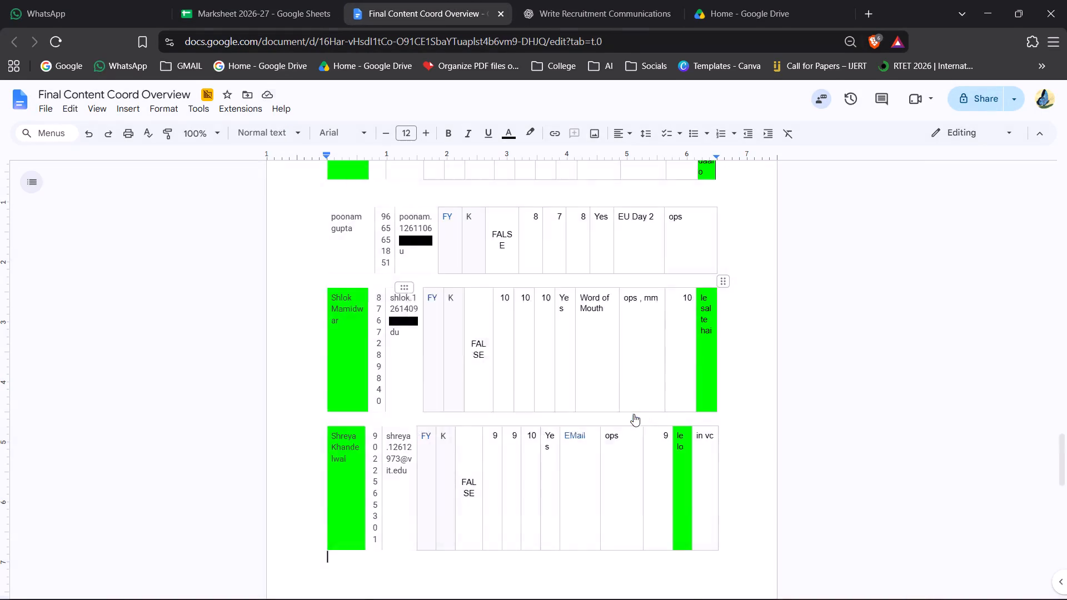
# In Marksheet 2026-27, examine the Operations candidates below row 52 across all columns and check the FINAL list on the Design sheet.
pyautogui.click(232, 0)
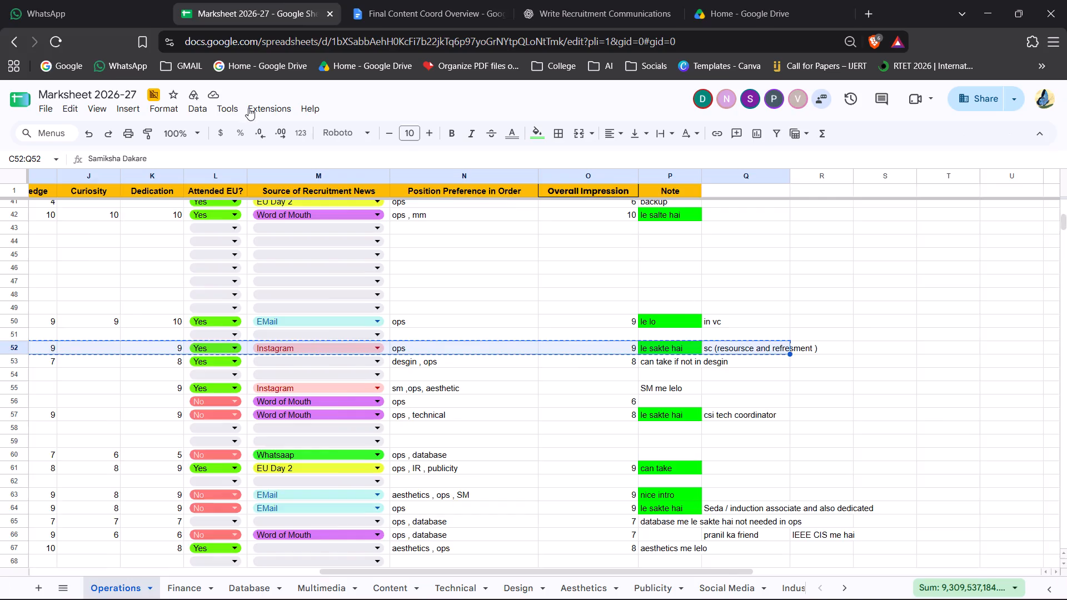
pyautogui.hscroll(5, 257, 290)
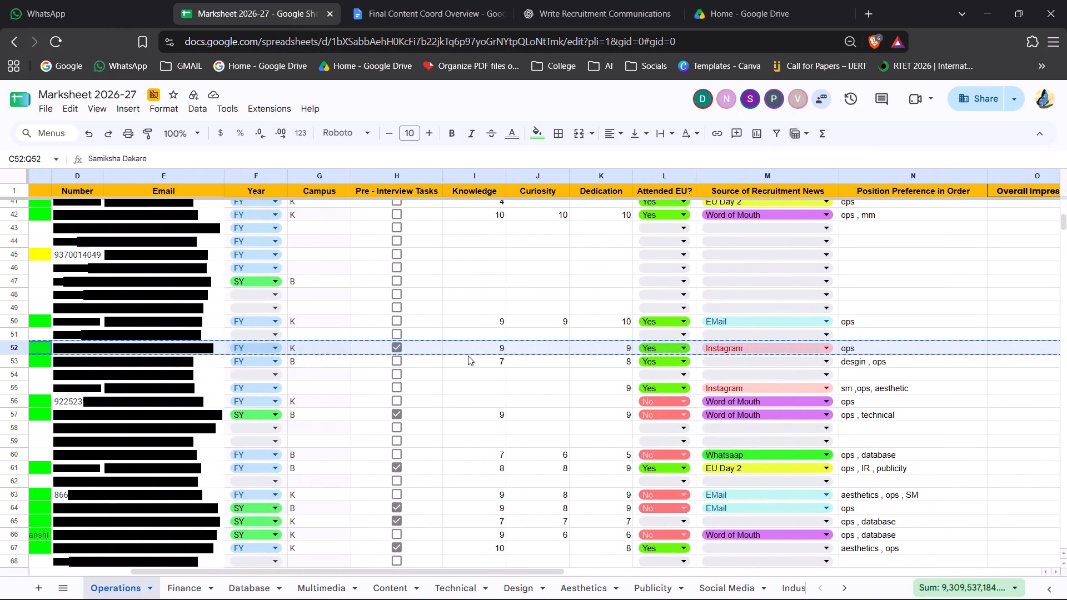
pyautogui.hscroll(-4, 415, 382)
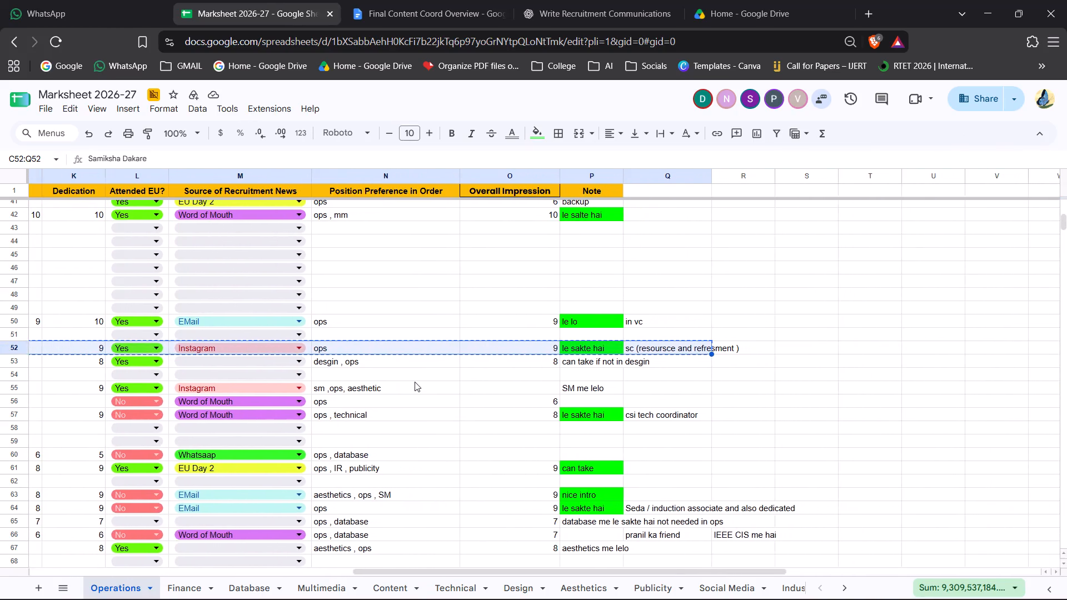
pyautogui.hscroll(5, 415, 382)
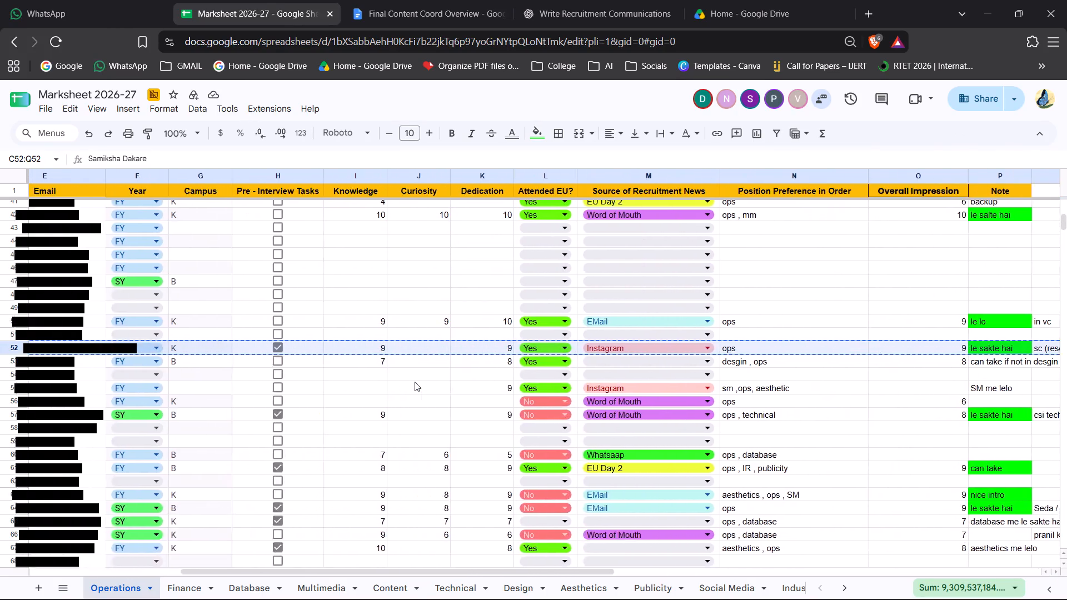
pyautogui.hscroll(4, 415, 382)
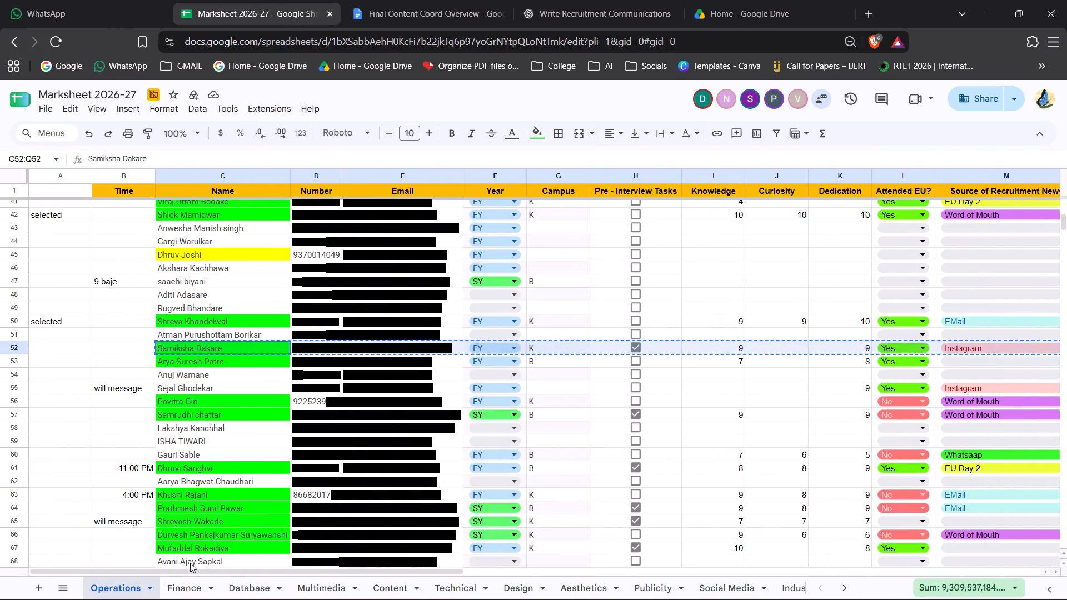
pyautogui.click(517, 578)
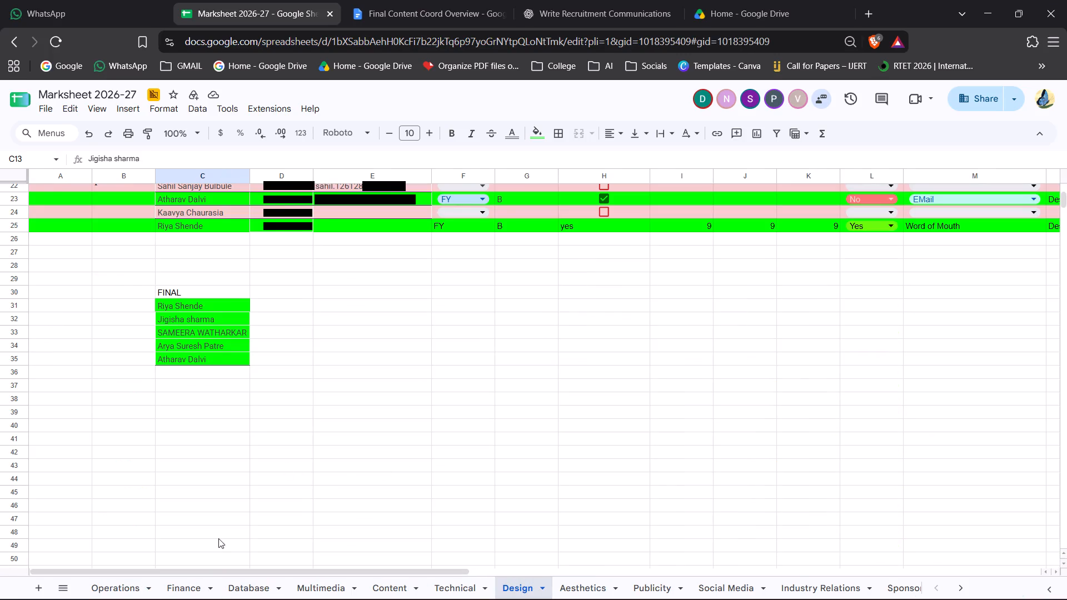
pyautogui.click(117, 590)
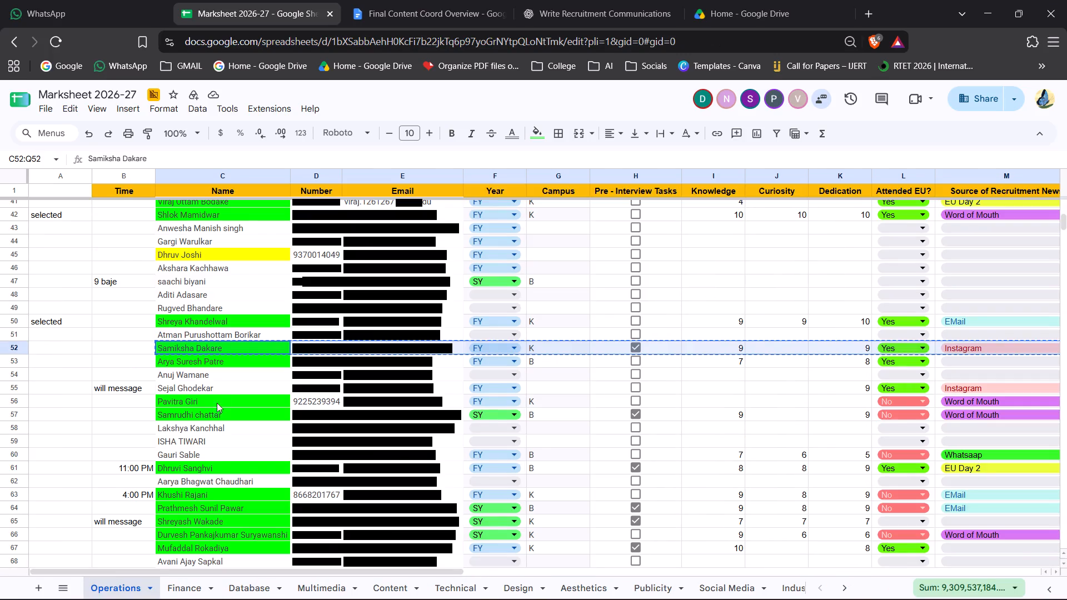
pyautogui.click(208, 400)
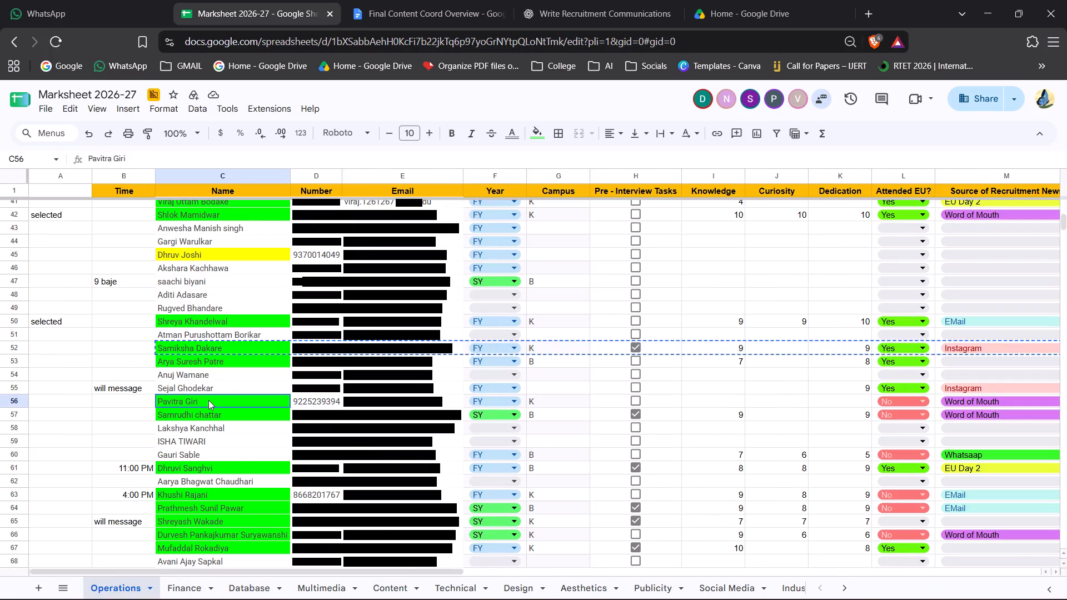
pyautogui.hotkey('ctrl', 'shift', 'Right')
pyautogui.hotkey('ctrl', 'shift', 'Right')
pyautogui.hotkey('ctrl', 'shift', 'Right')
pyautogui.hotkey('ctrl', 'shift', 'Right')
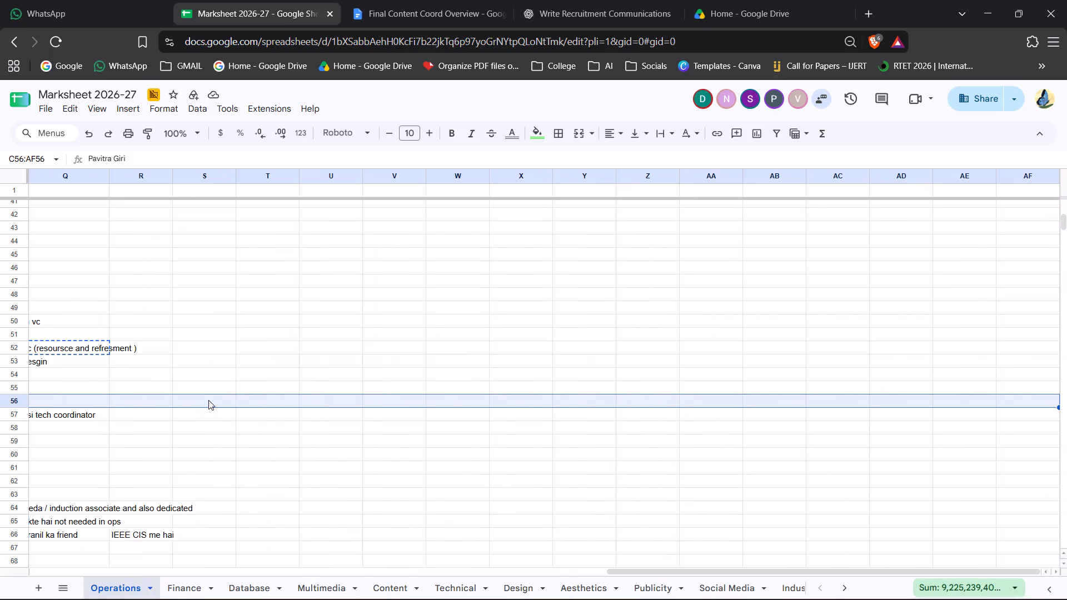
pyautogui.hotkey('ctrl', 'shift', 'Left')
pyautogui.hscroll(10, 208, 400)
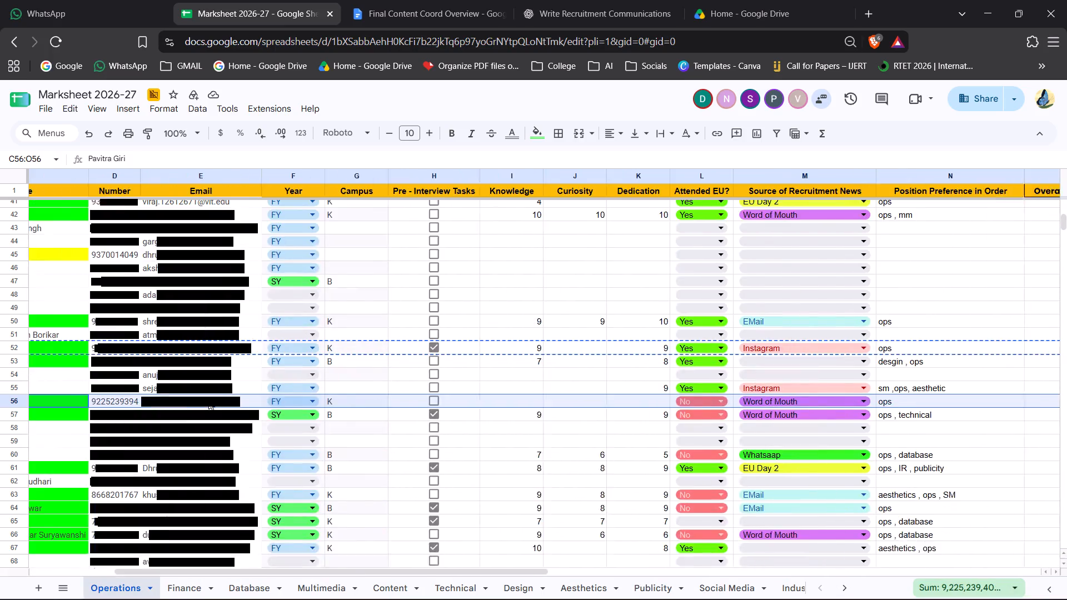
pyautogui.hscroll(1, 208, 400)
# Copy the row 57 candidate's entry on the Operations sheet from Name through the remark beside Note (C57:Q57).
pyautogui.click(113, 418)
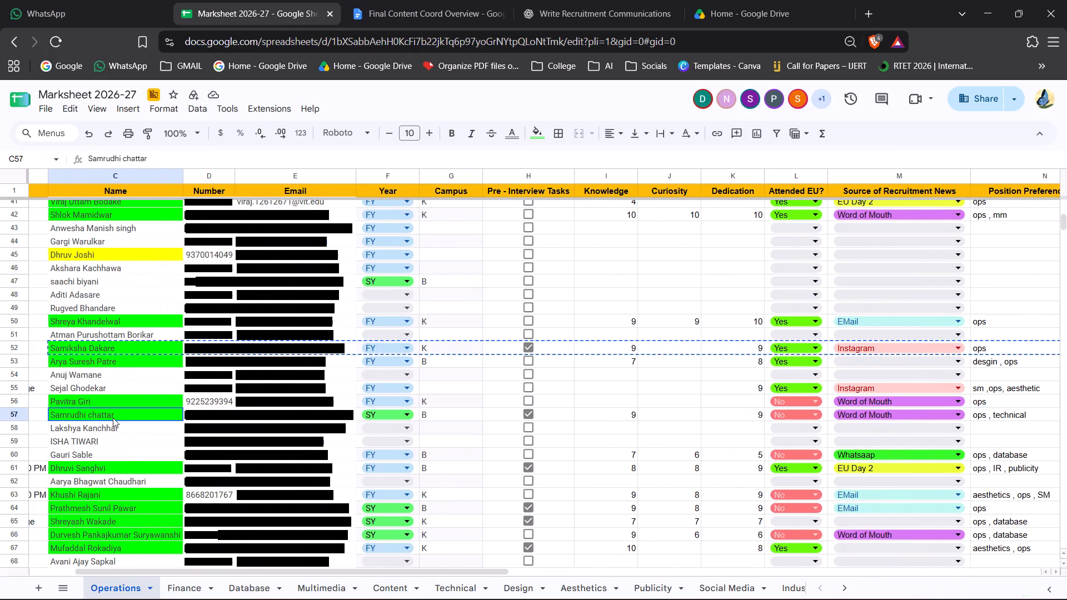
pyautogui.hotkey('ctrl', 'shift', 'Right')
pyautogui.hotkey('ctrl', 'shift', 'Right')
pyautogui.hotkey('ctrl', 'shift', 'Right')
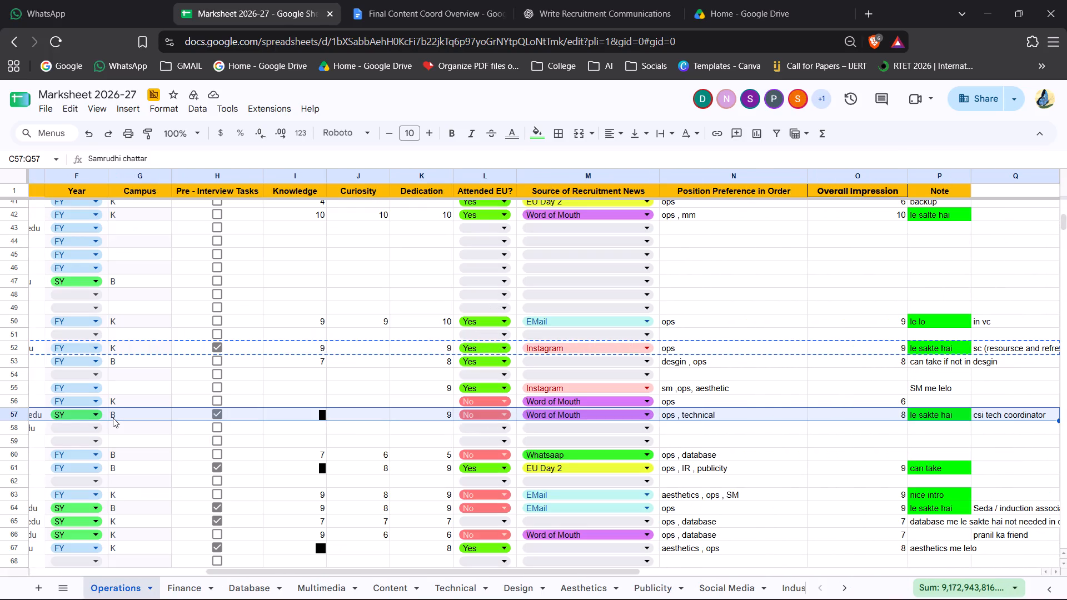
pyautogui.hotkey('ctrl', 'c')
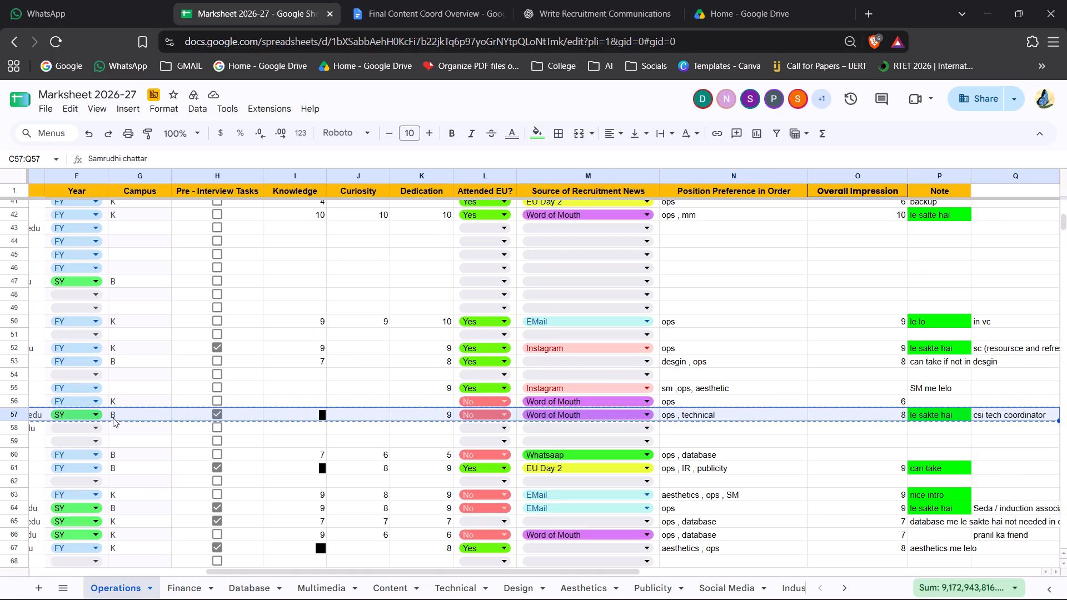
# In Final Content Coord Overview, paste the row 57 candidate's entry as an unlinked table below the row 52 candidate's table.
pyautogui.click(384, 0)
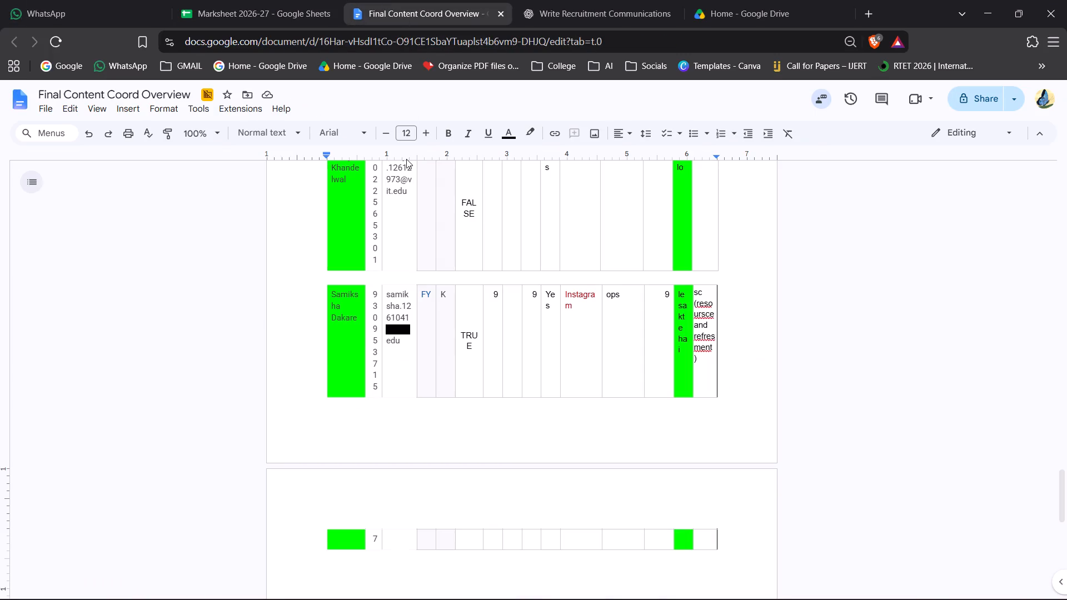
pyautogui.hotkey('ctrl', 'v')
pyautogui.click(462, 362)
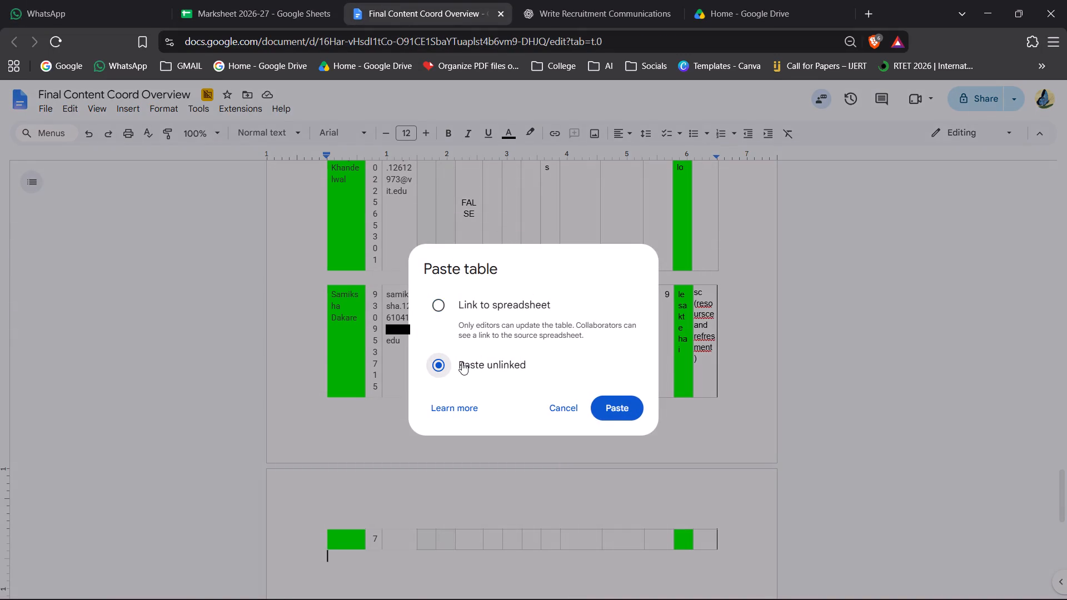
pyautogui.click(637, 407)
pyautogui.scroll(-1, 637, 407)
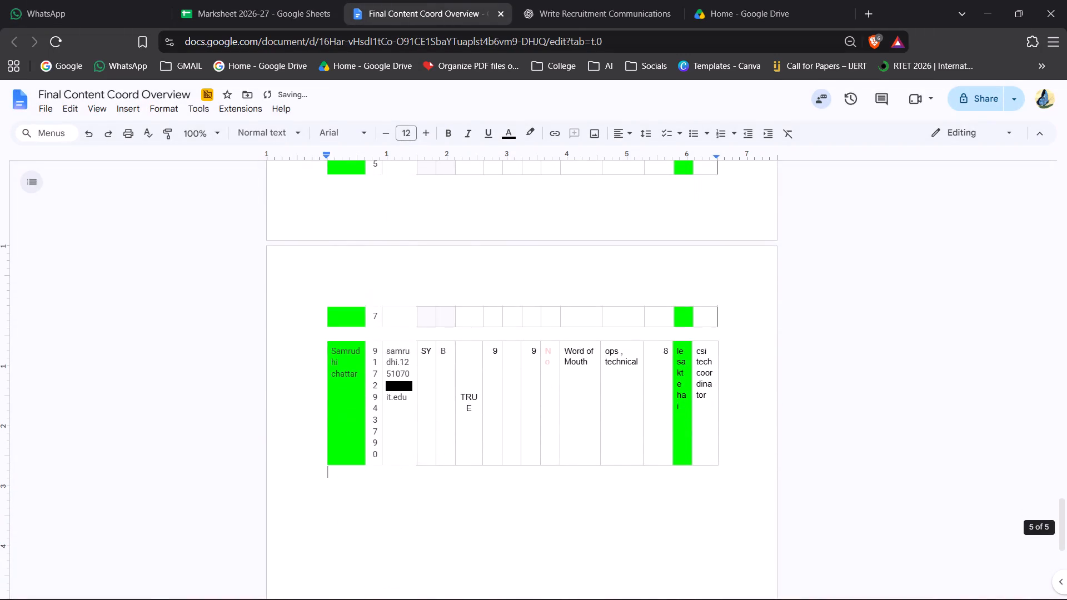
# Switch to Marksheet 2026-27 and copy the row 61 candidate's entry from Name through Note (C61:P61), checking the cell beside Note.
pyautogui.click(307, 0)
pyautogui.hscroll(8, 359, 421)
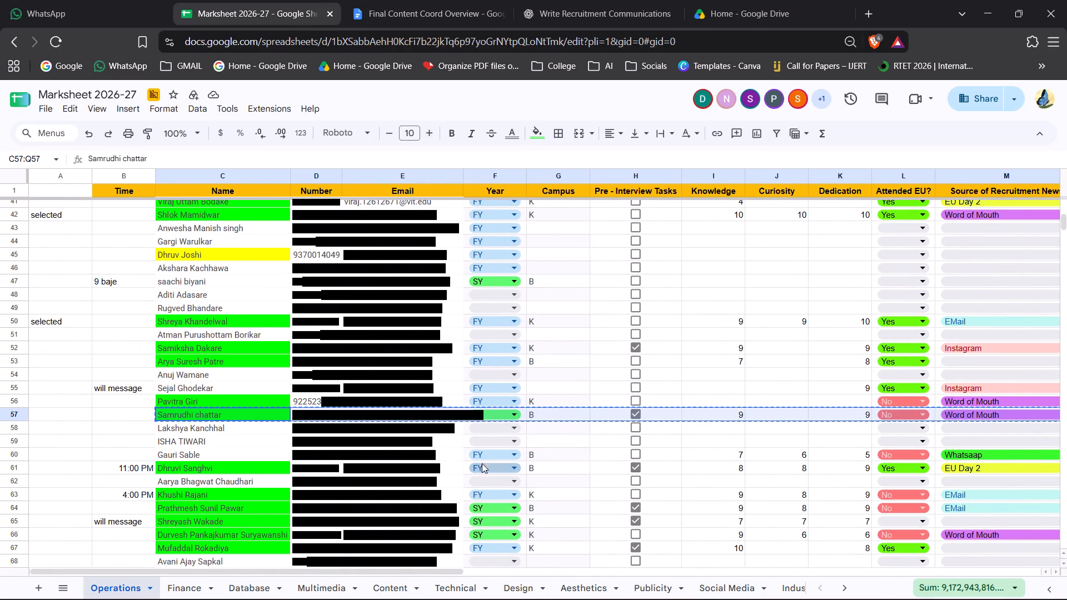
pyautogui.click(235, 464)
pyautogui.hotkey('ctrl', 'shift', 'Right')
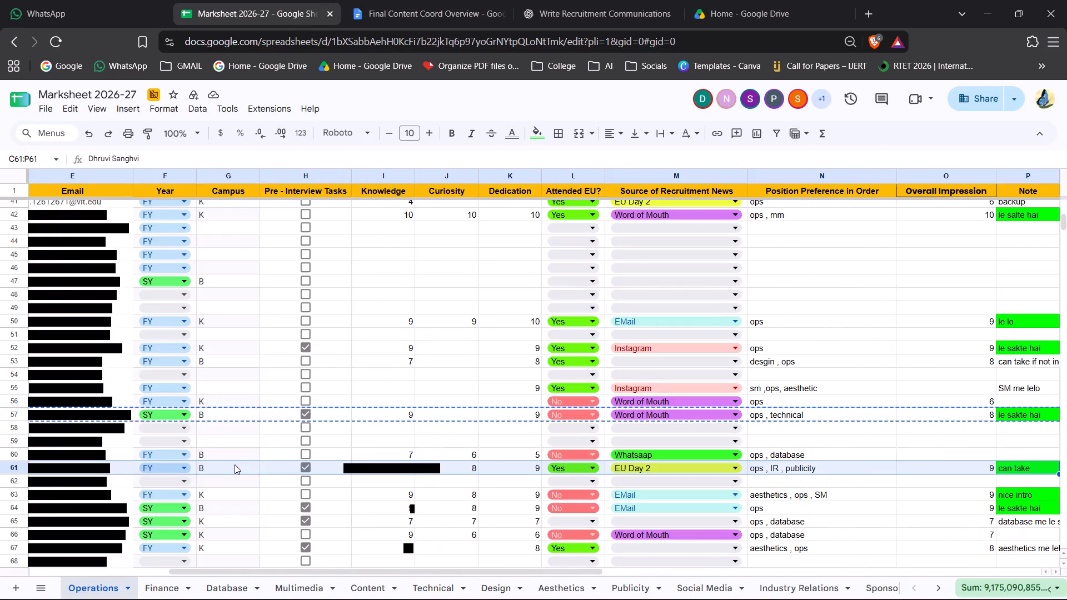
pyautogui.hotkey('ctrl', 'shift', 'Right')
pyautogui.hotkey('ctrl', 'shift', 'Left')
pyautogui.hotkey('ctrl', 'c')
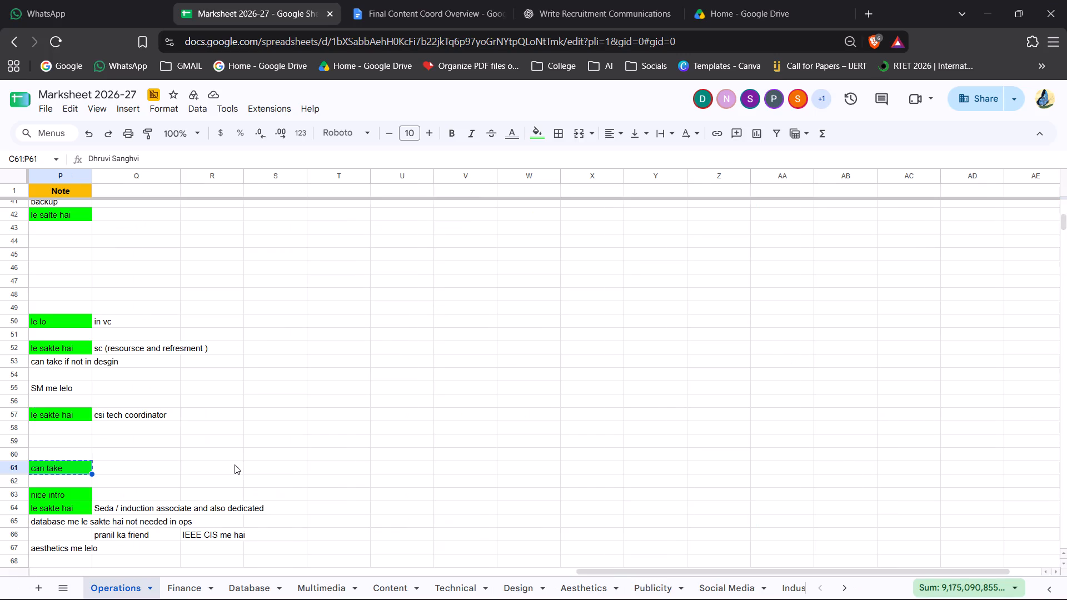
pyautogui.hscroll(5, 235, 464)
pyautogui.click(447, 461)
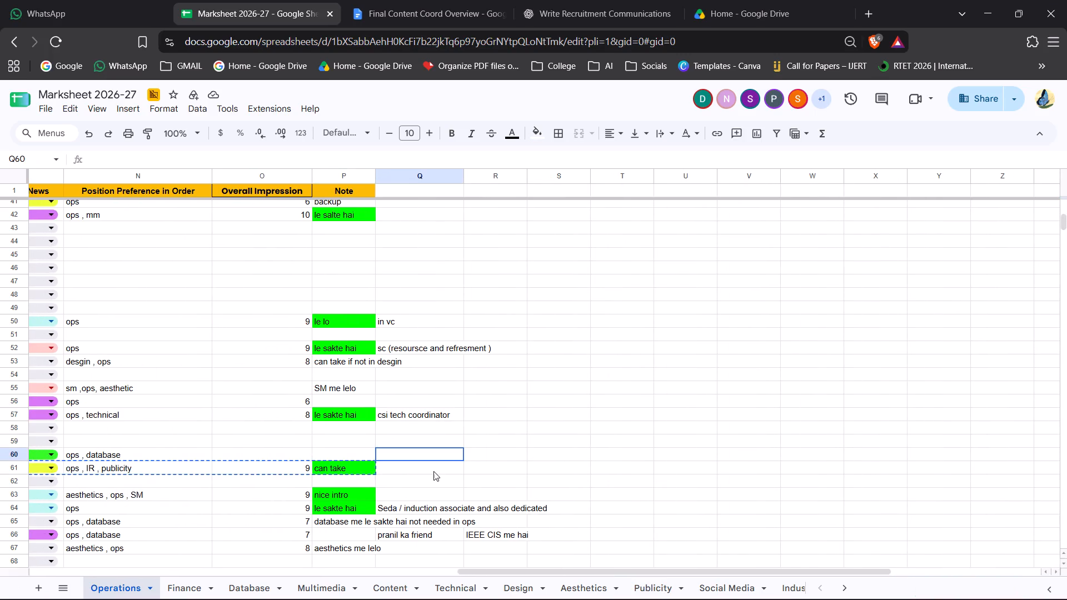
pyautogui.click(433, 471)
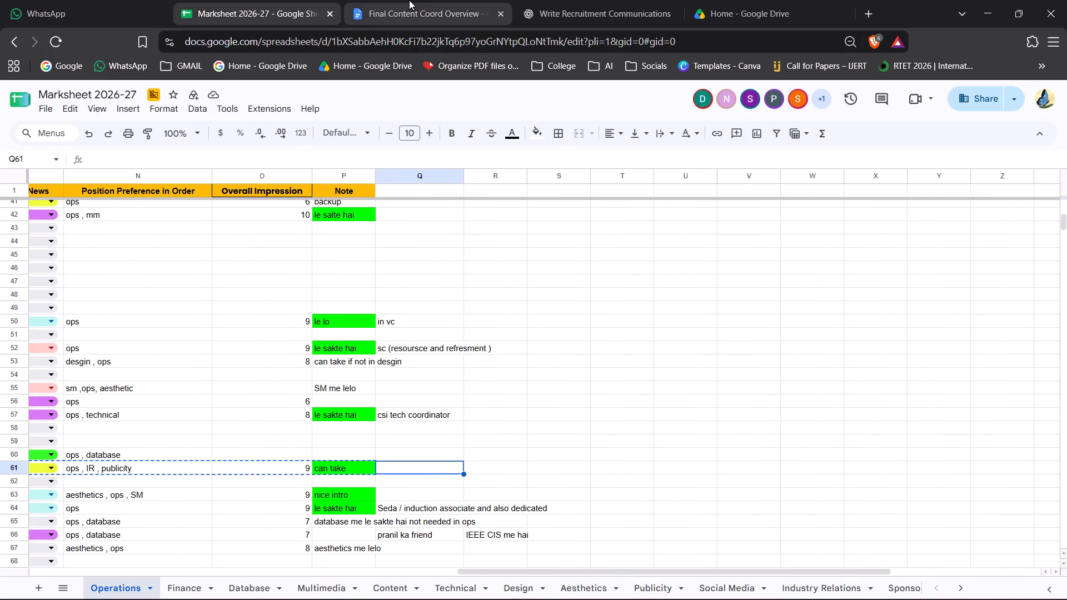
# In Final Content Coord Overview, paste the row 61 candidate's entry as an unlinked table below the row 57 candidate's table.
pyautogui.click(409, 0)
pyautogui.hotkey('ctrl', 'v')
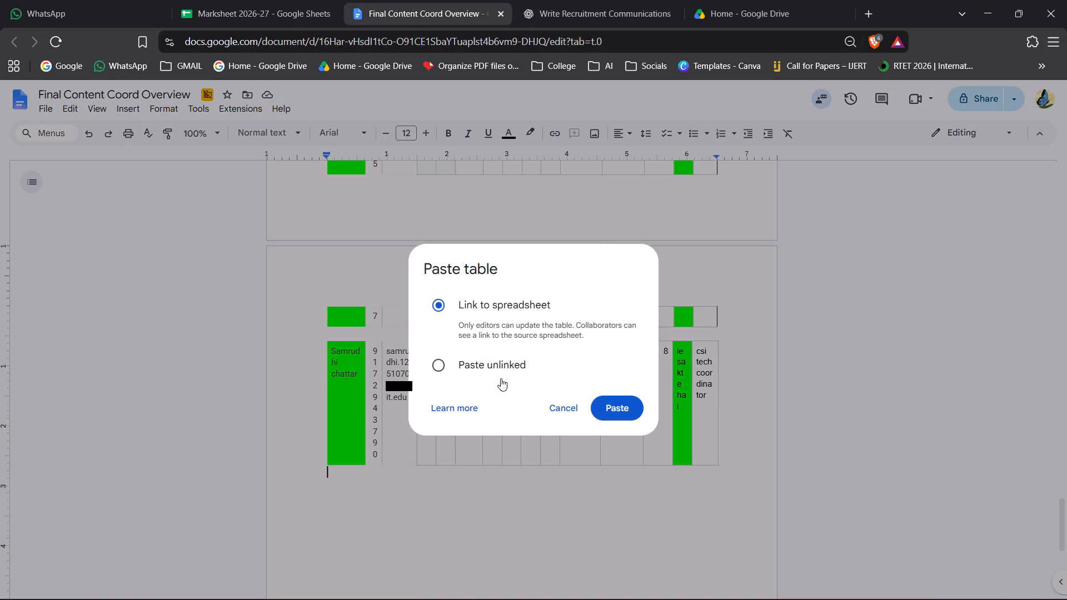
pyautogui.click(511, 357)
pyautogui.click(517, 366)
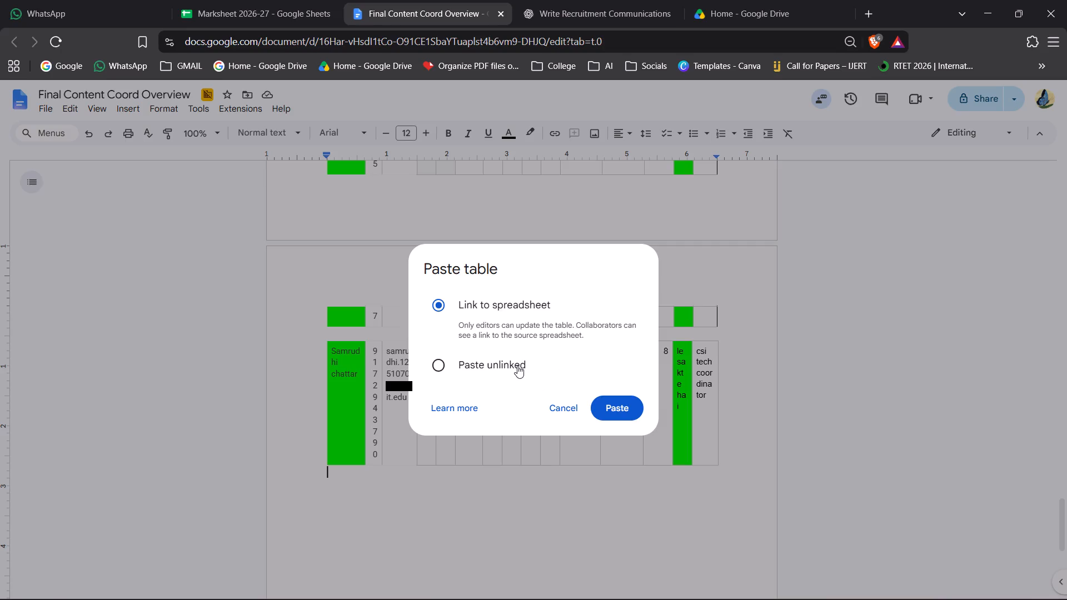
pyautogui.click(615, 411)
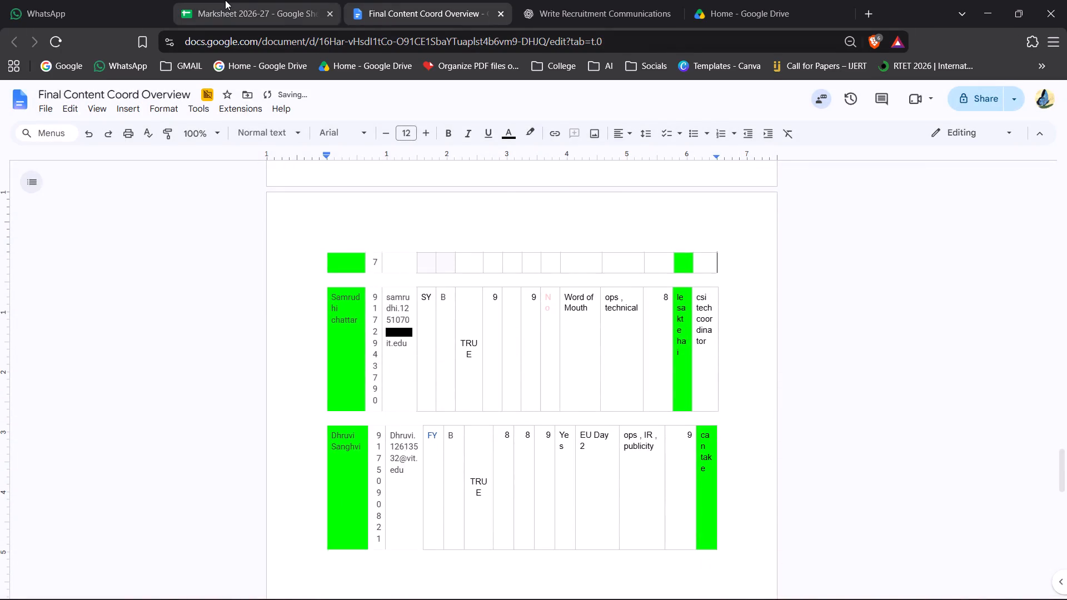
# Switch to Marksheet 2026-27 and copy the row 63 candidate's entry from Name through Note (C63:P63).
pyautogui.click(225, 0)
pyautogui.hscroll(4, 220, 371)
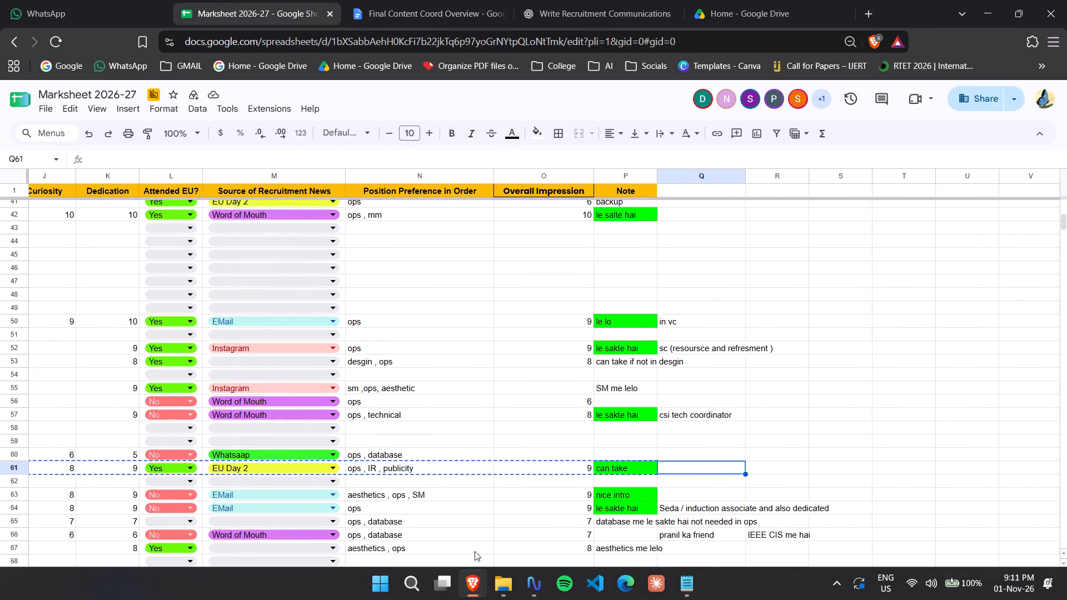
pyautogui.hscroll(4, 398, 429)
pyautogui.scroll(-1, 398, 429)
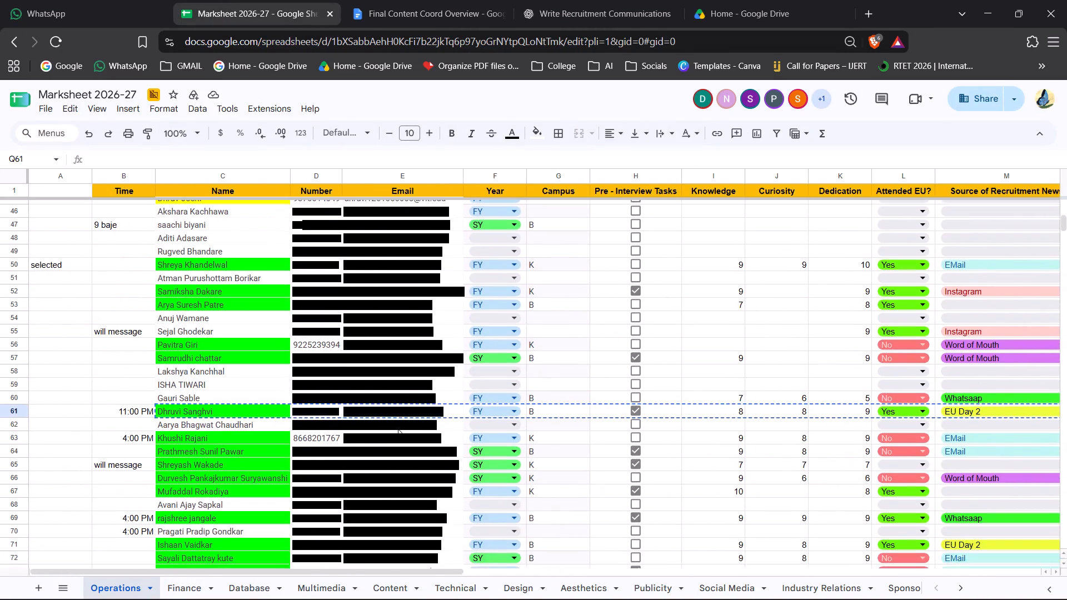
pyautogui.scroll(-1, 398, 429)
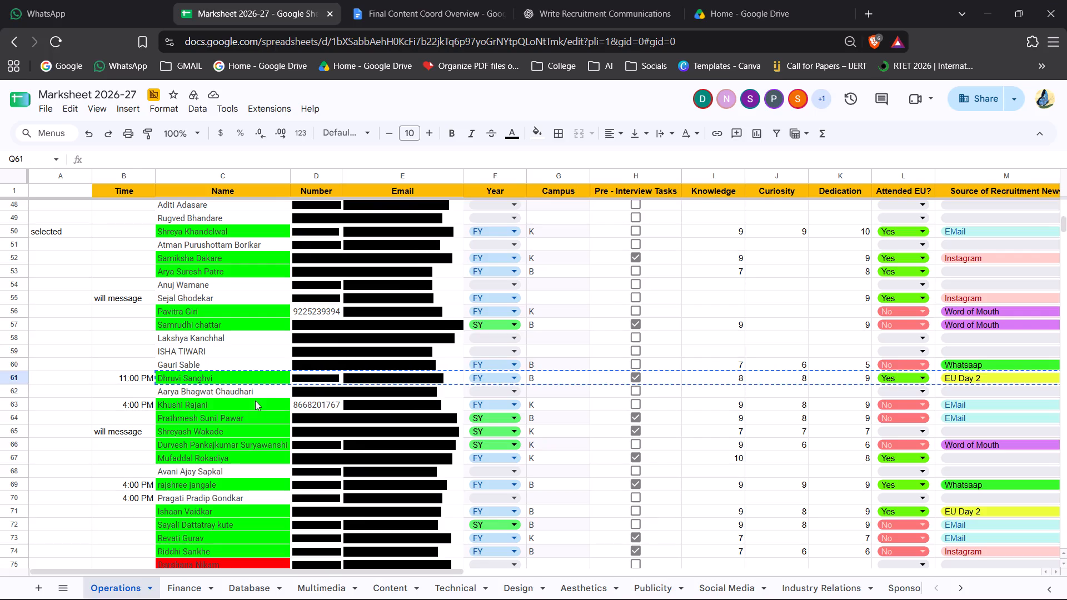
pyautogui.click(255, 401)
pyautogui.hotkey('ctrl', 'shift', 'Right')
pyautogui.hotkey('ctrl', 'shift', 'Right')
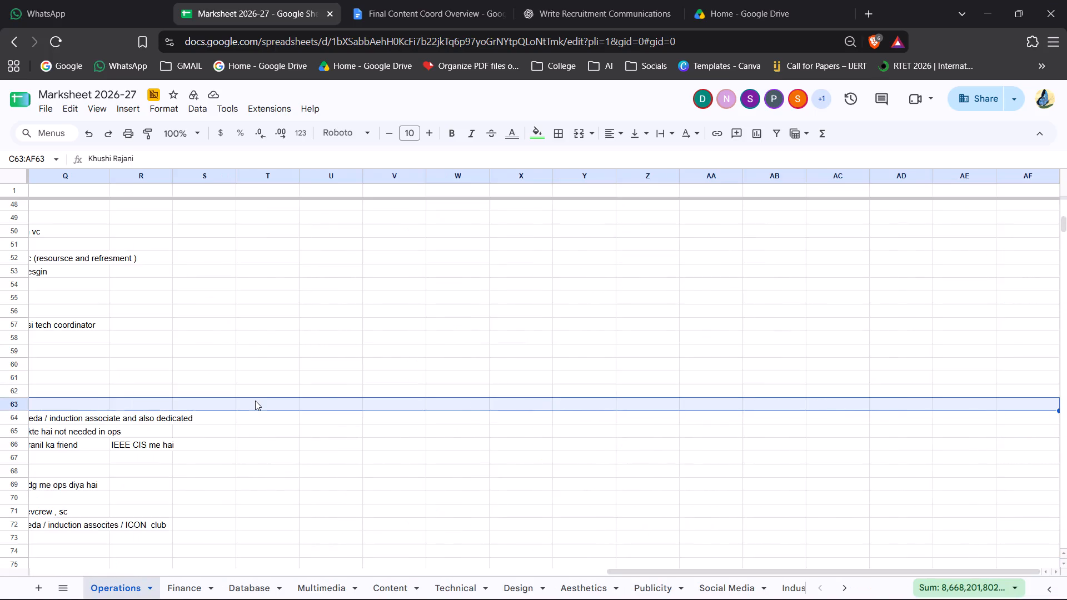
pyautogui.hotkey('ctrl', 'shift', 'Left')
pyautogui.hscroll(3, 255, 401)
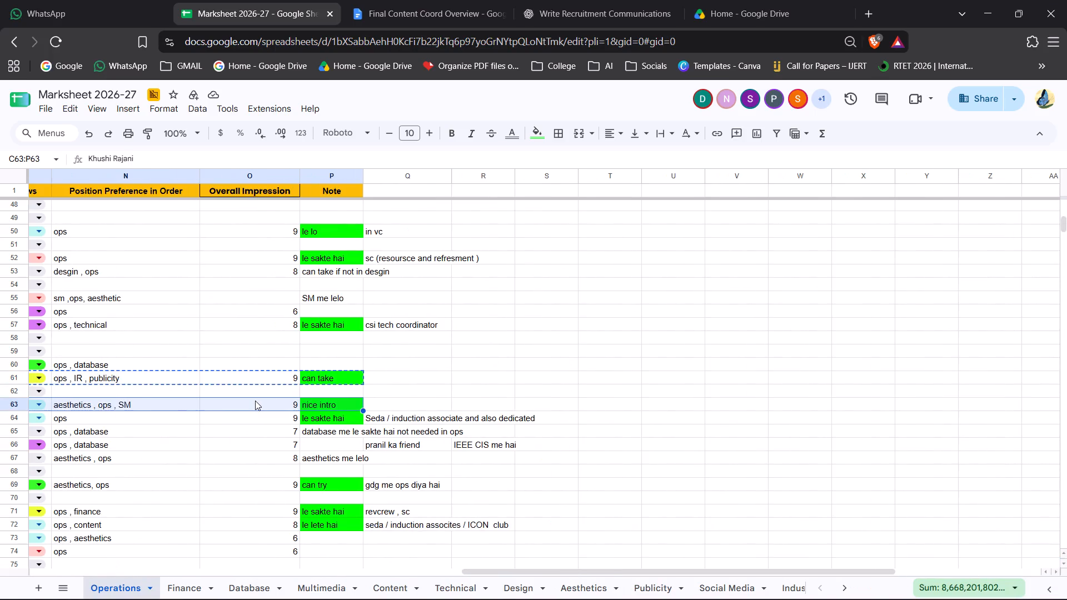
pyautogui.hotkey('ctrl', 'c')
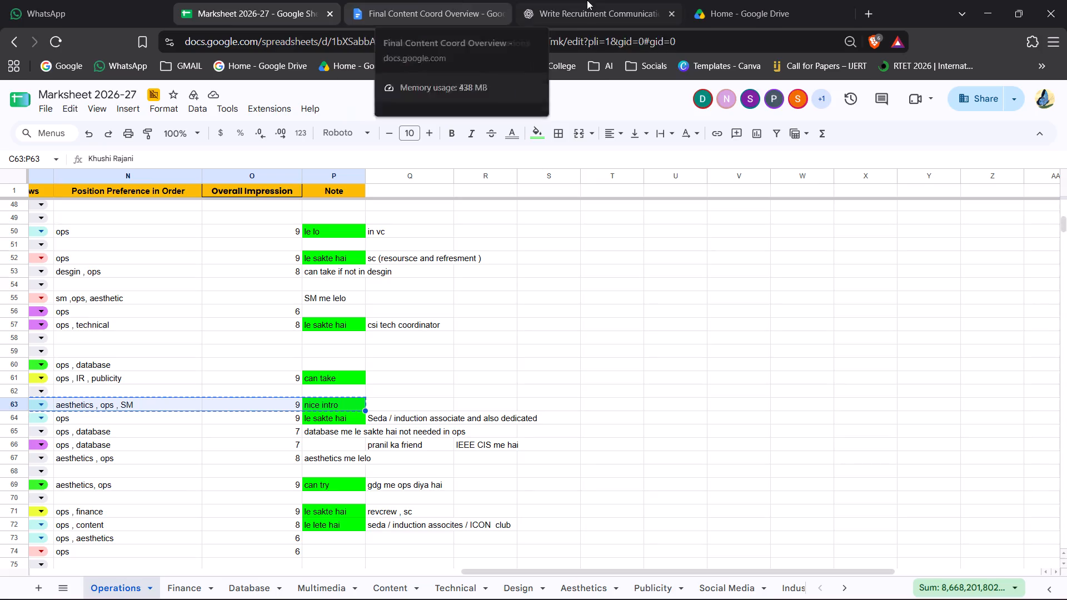
# In Final Content Coord Overview, paste the row 63 candidate's entry as an unlinked table below the row 61 candidate's table.
pyautogui.click(756, 0)
pyautogui.click(383, 0)
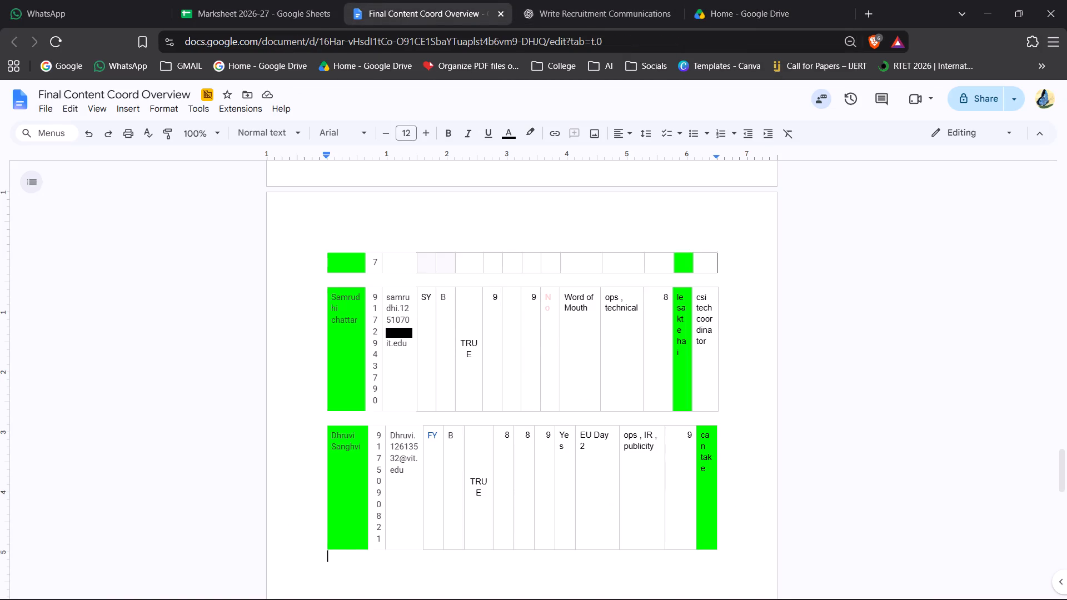
pyautogui.hotkey('ctrl', 'v')
pyautogui.click(487, 357)
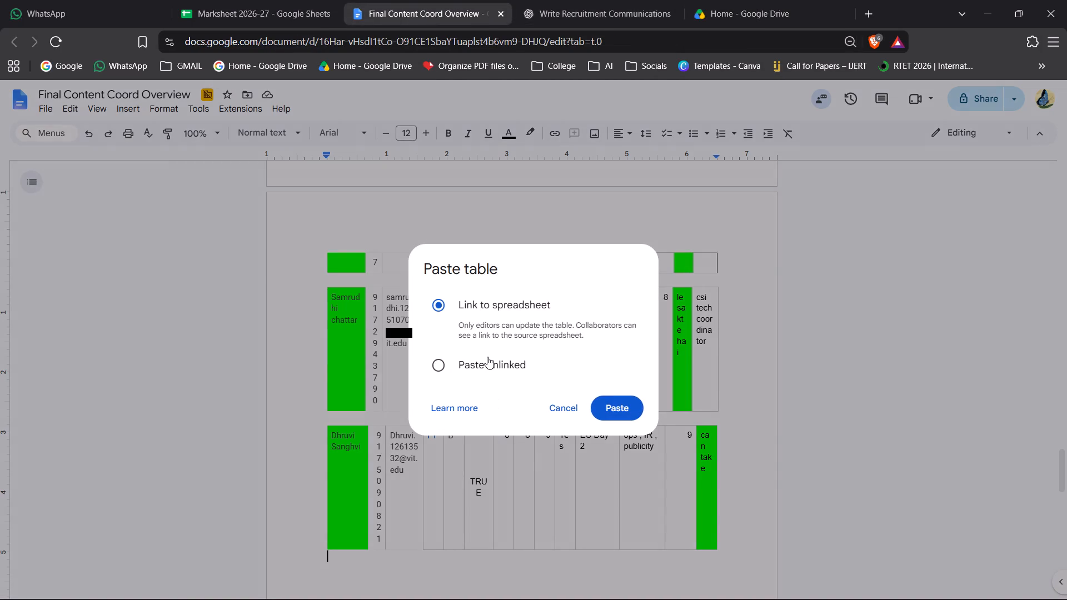
pyautogui.click(510, 363)
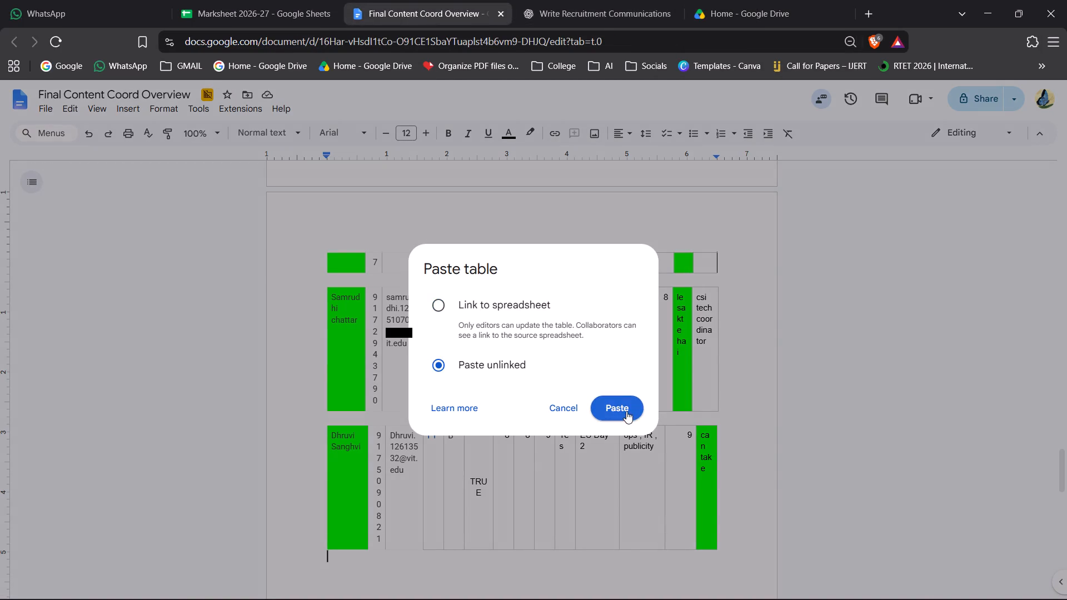
pyautogui.click(626, 411)
# Switch to Marksheet 2026-27 and copy the row 64 candidate's entry from Name through the cell beside Note (C64:Q64).
pyautogui.click(223, 3)
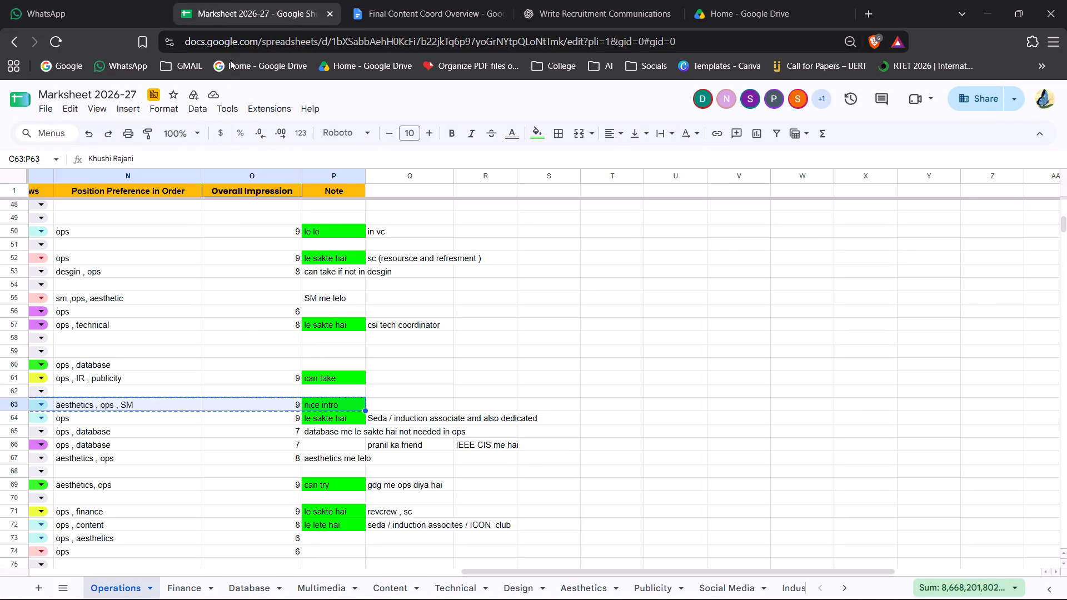
pyautogui.hscroll(11, 240, 398)
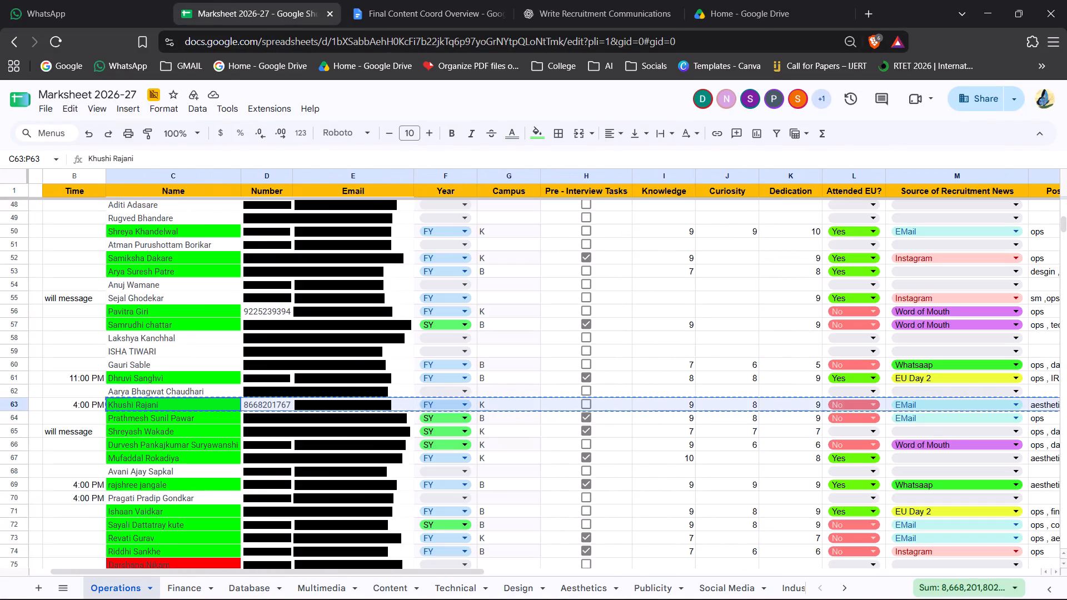
pyautogui.click(227, 414)
pyautogui.hotkey('ctrl', 'shift', 'Right')
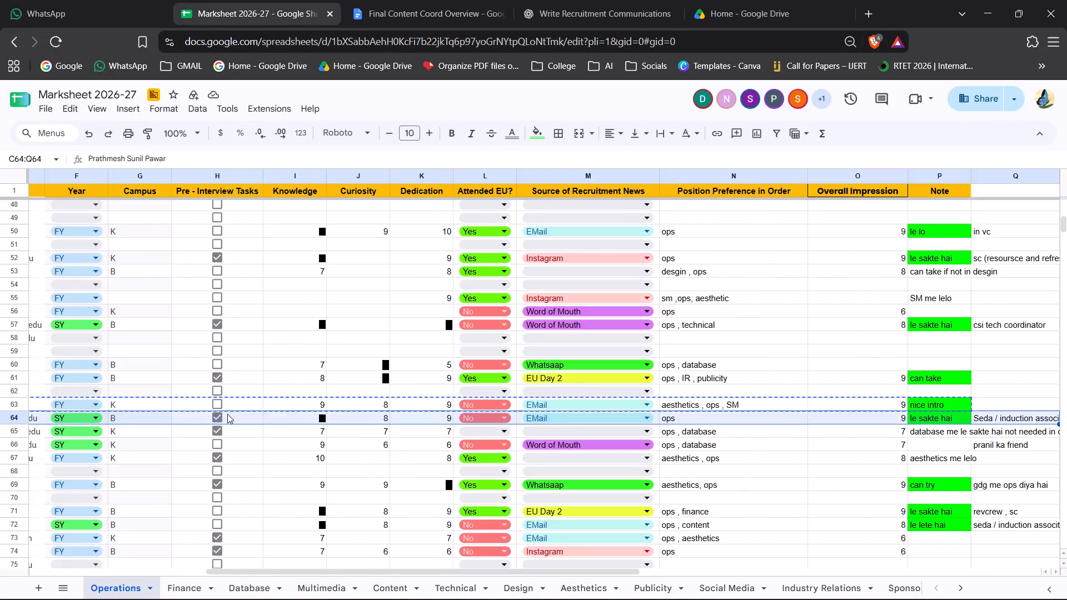
pyautogui.hotkey('ctrl', 'shift', 'Right')
pyautogui.hotkey('ctrl', 'shift', 'Left')
pyautogui.hscroll(3, 227, 414)
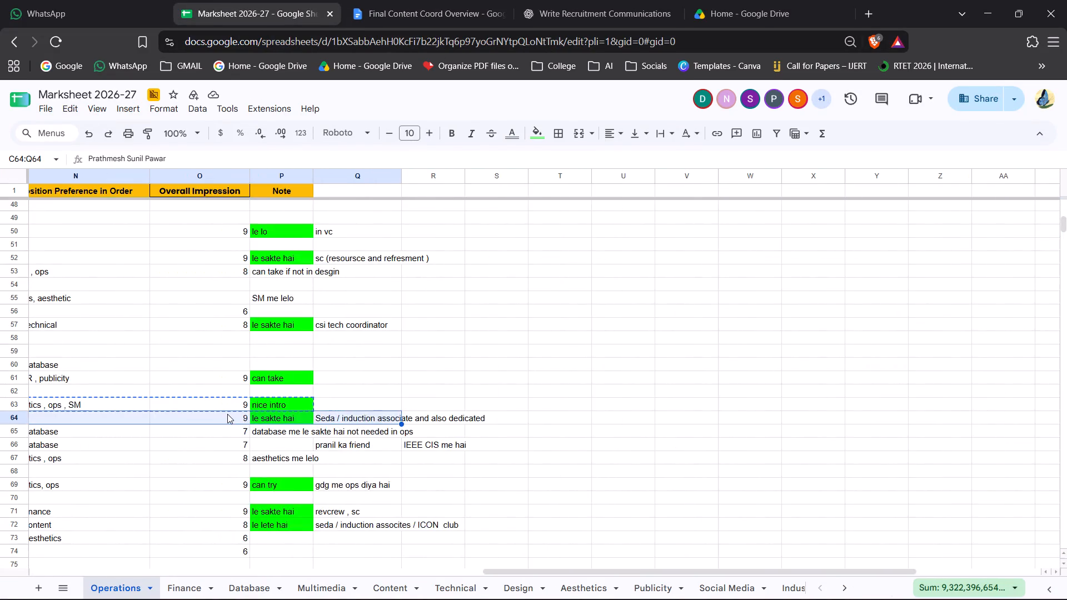
pyautogui.hotkey('ctrl', 'c')
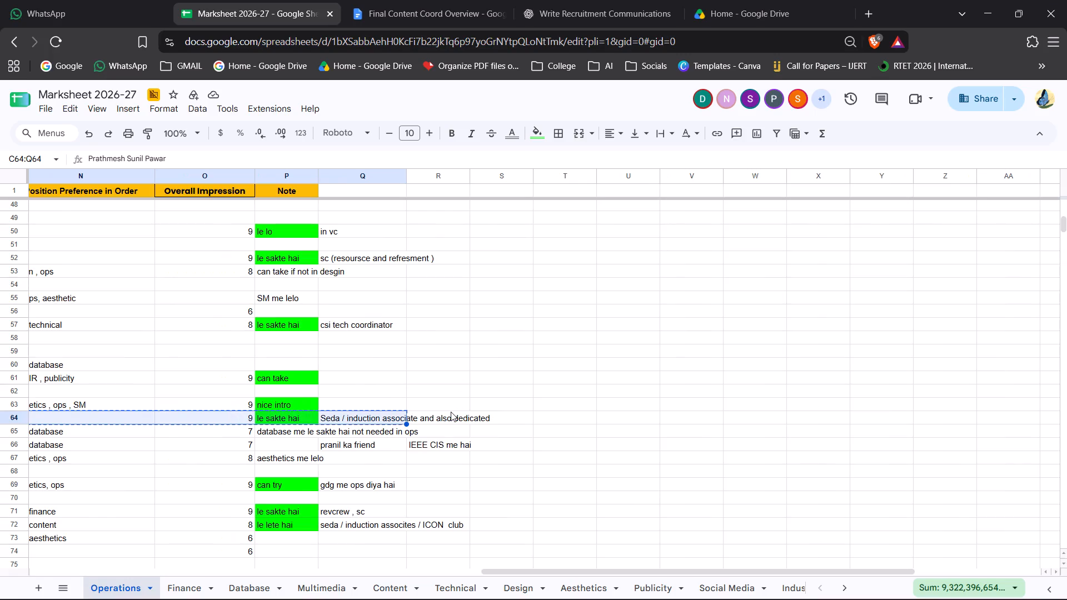
pyautogui.hscroll(9, 451, 412)
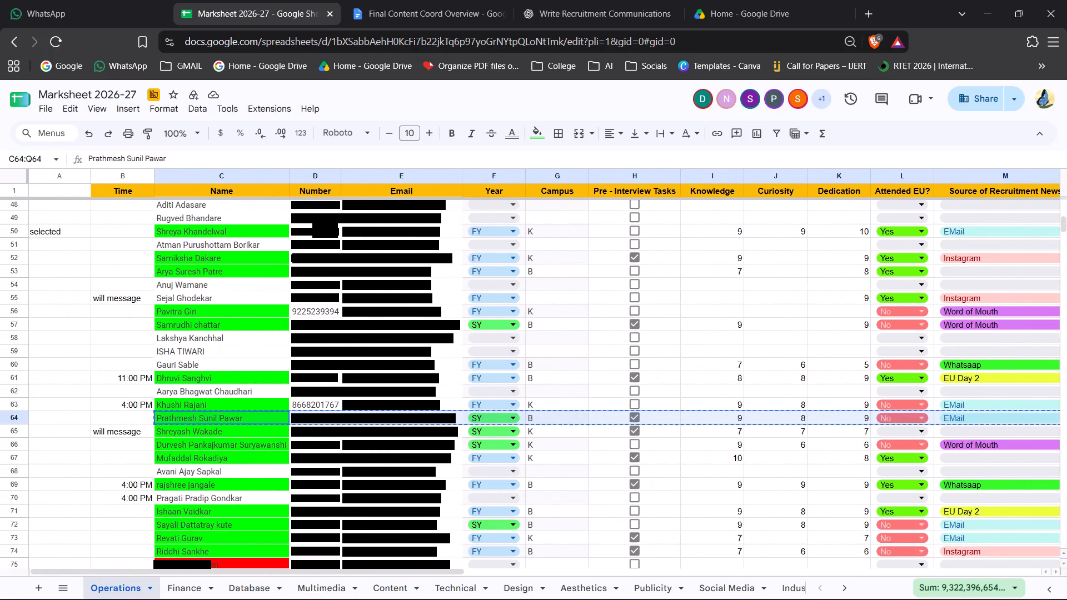
# In Final Content Coord Overview, paste the row 64 candidate's entry as an unlinked table below the row 63 candidate's table.
pyautogui.click(401, 0)
pyautogui.hotkey('ctrl', 'v')
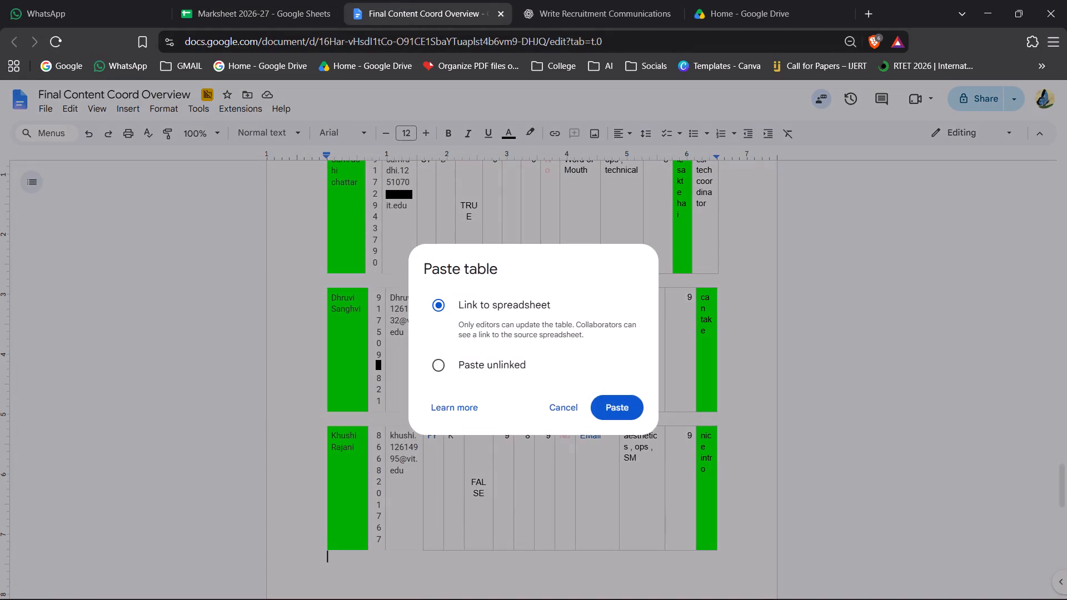
pyautogui.click(464, 369)
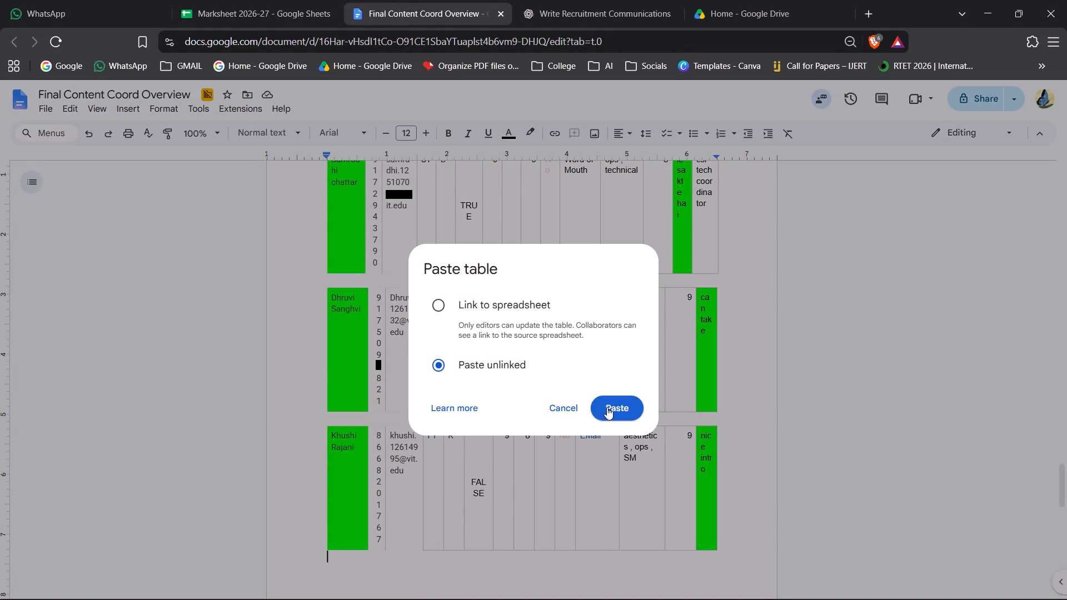
pyautogui.click(607, 407)
pyautogui.scroll(2, 607, 407)
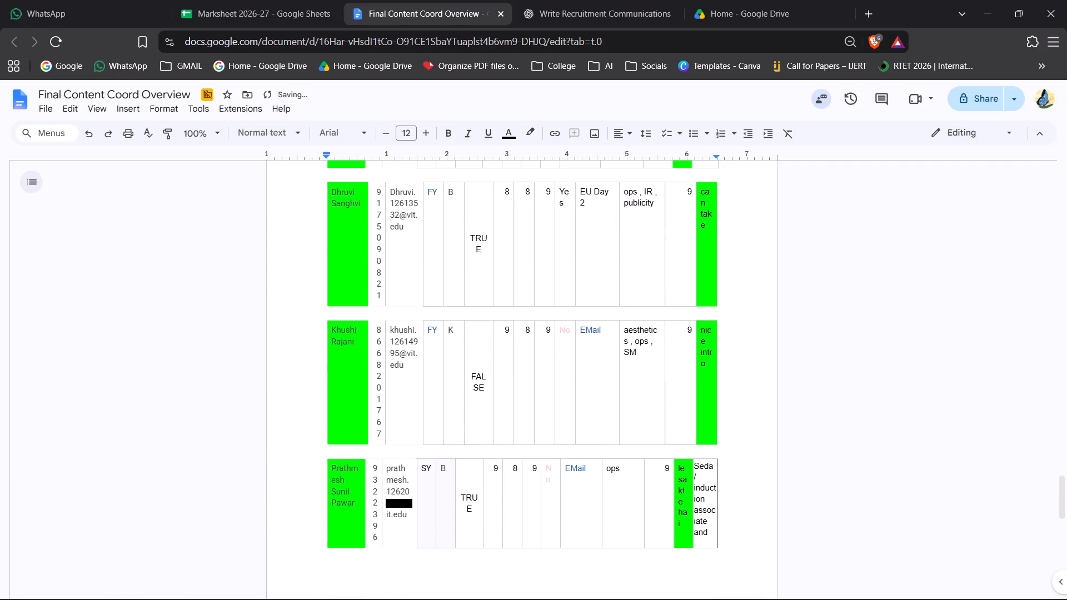
pyautogui.scroll(-2, 607, 407)
pyautogui.scroll(2, 607, 407)
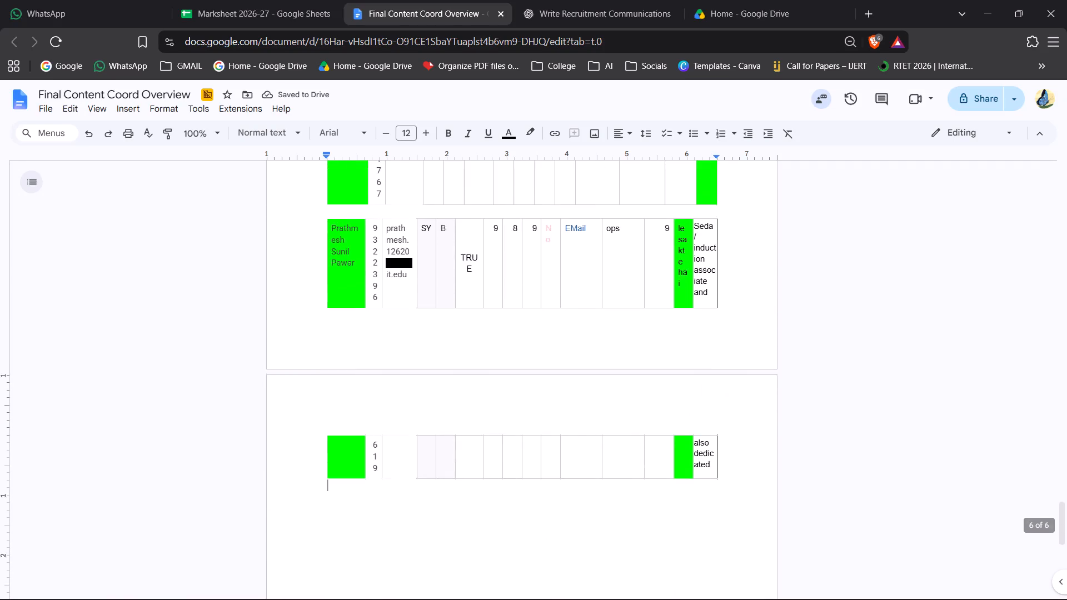
pyautogui.scroll(1, 607, 407)
# Switch to Marksheet 2026-27 and copy the row 66 candidate's entry from Name through both remarks after Note (C66:R66).
pyautogui.click(295, 0)
pyautogui.hscroll(1, 270, 401)
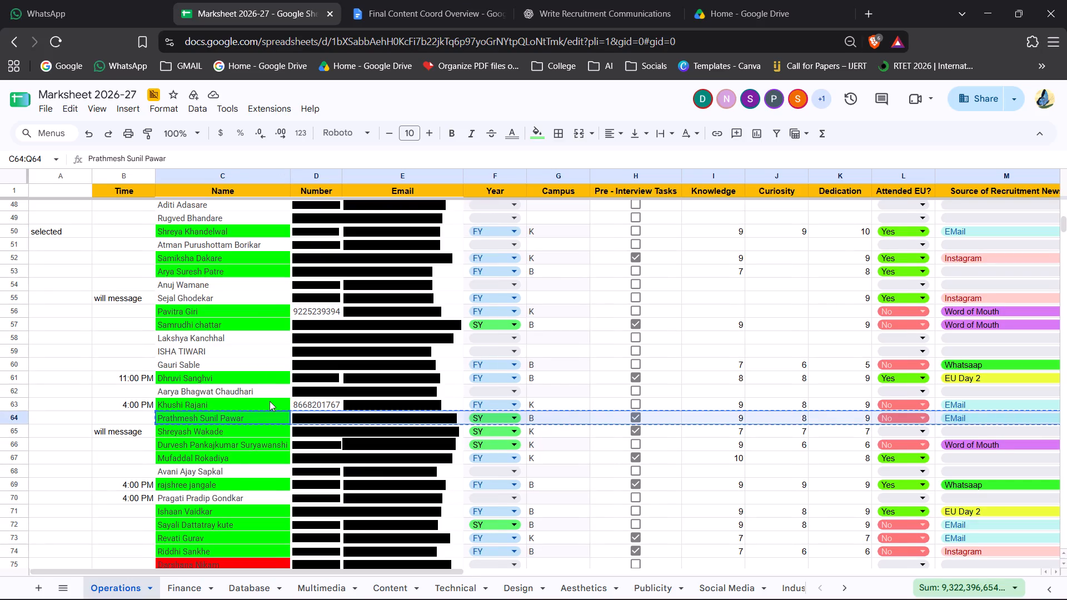
pyautogui.click(243, 440)
pyautogui.hotkey('ctrl', 'shift', 'Right')
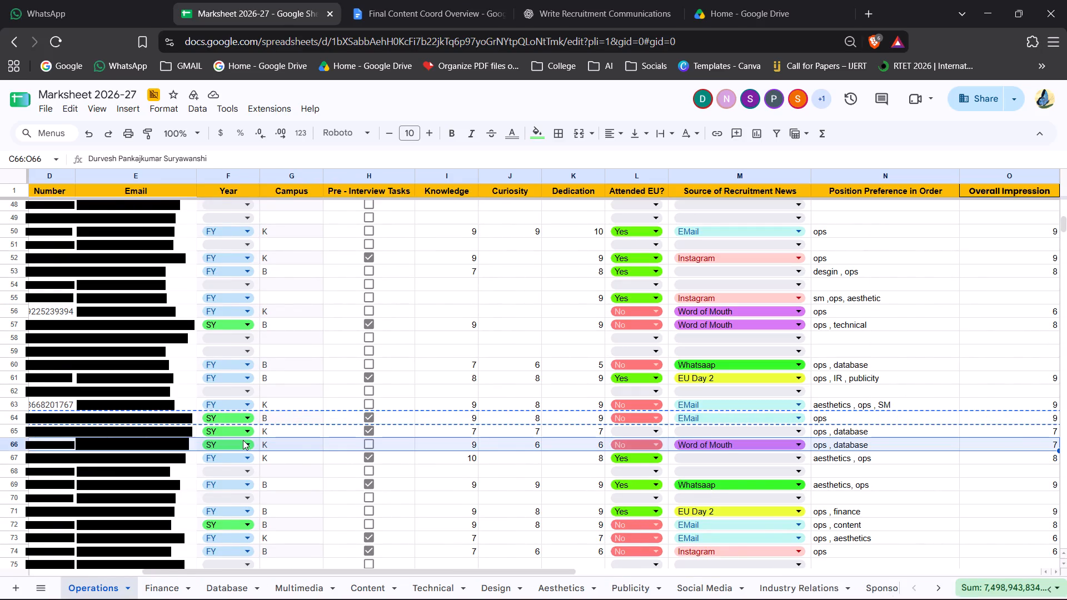
pyautogui.hotkey('ctrl', 'shift', 'Right')
pyautogui.hscroll(-5, 243, 440)
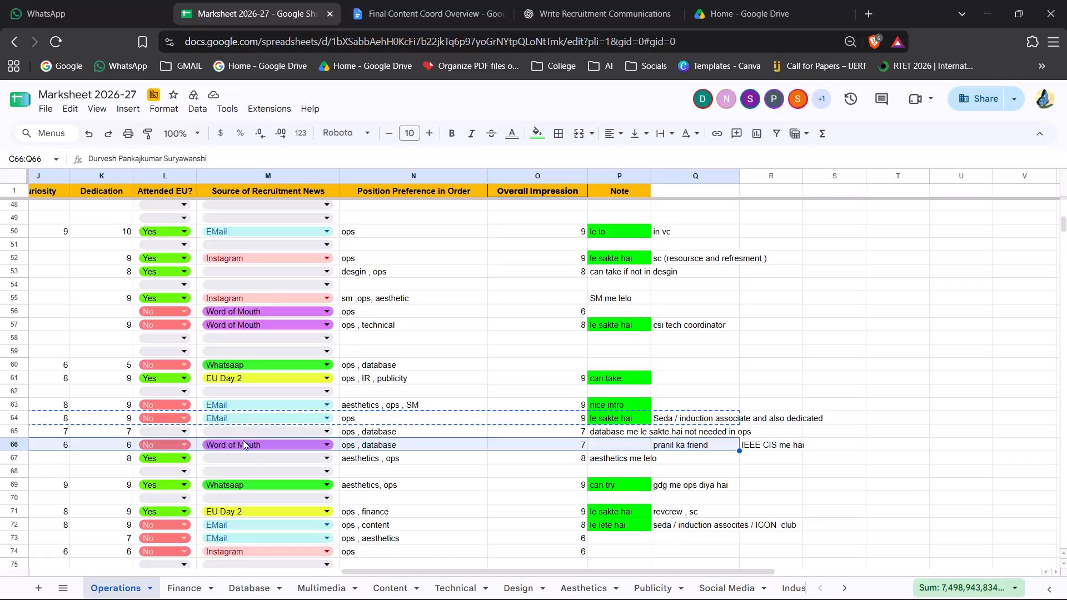
pyautogui.hotkey('ctrl', 'shift', 'Right')
pyautogui.hotkey('ctrl', 'c')
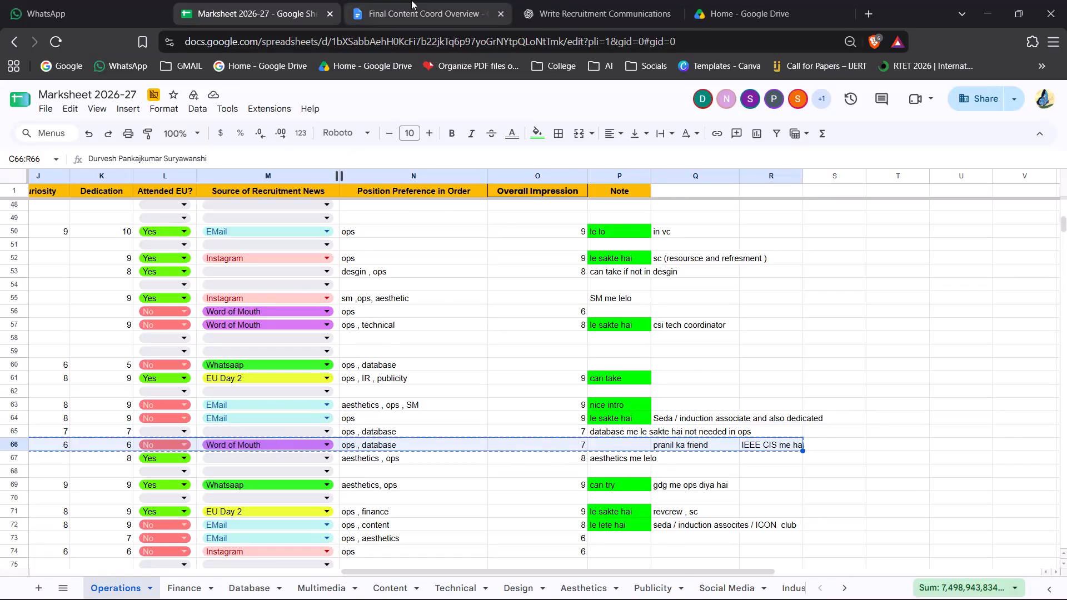
# In Final Content Coord Overview, paste the row 66 candidate's entry as an unlinked table below the row 64 candidate's table.
pyautogui.click(411, 0)
pyautogui.hotkey('ctrl', 'v')
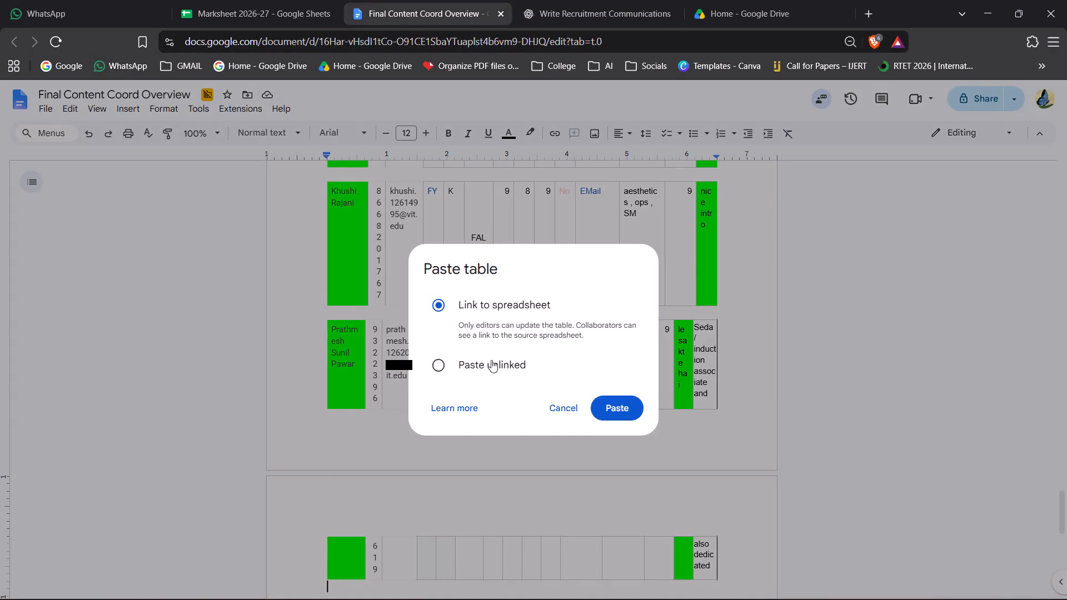
pyautogui.click(495, 354)
pyautogui.click(514, 372)
pyautogui.click(483, 364)
pyautogui.click(622, 406)
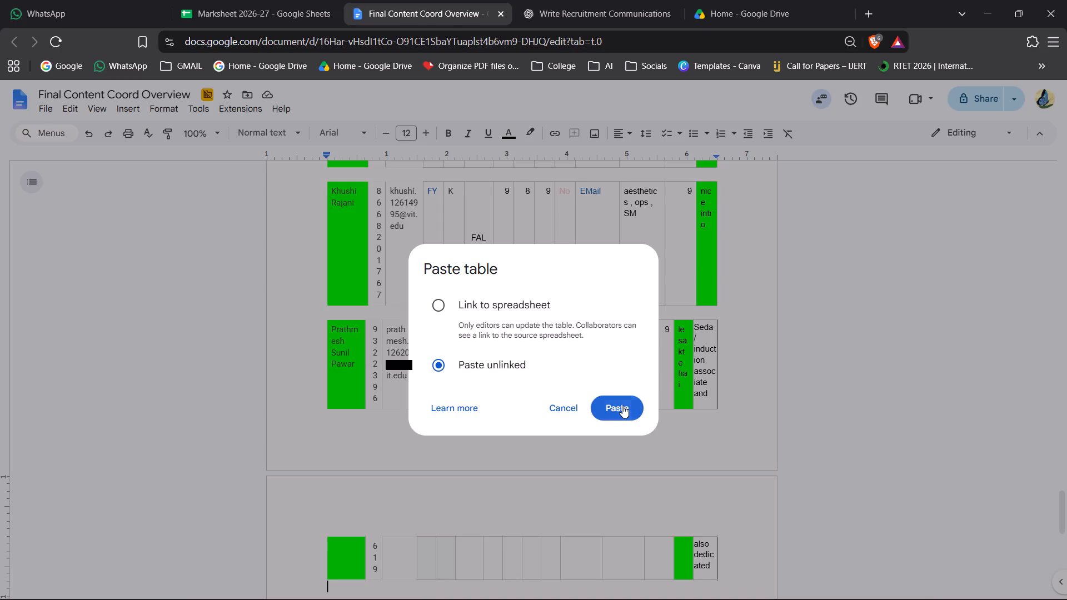
pyautogui.scroll(-1, 622, 406)
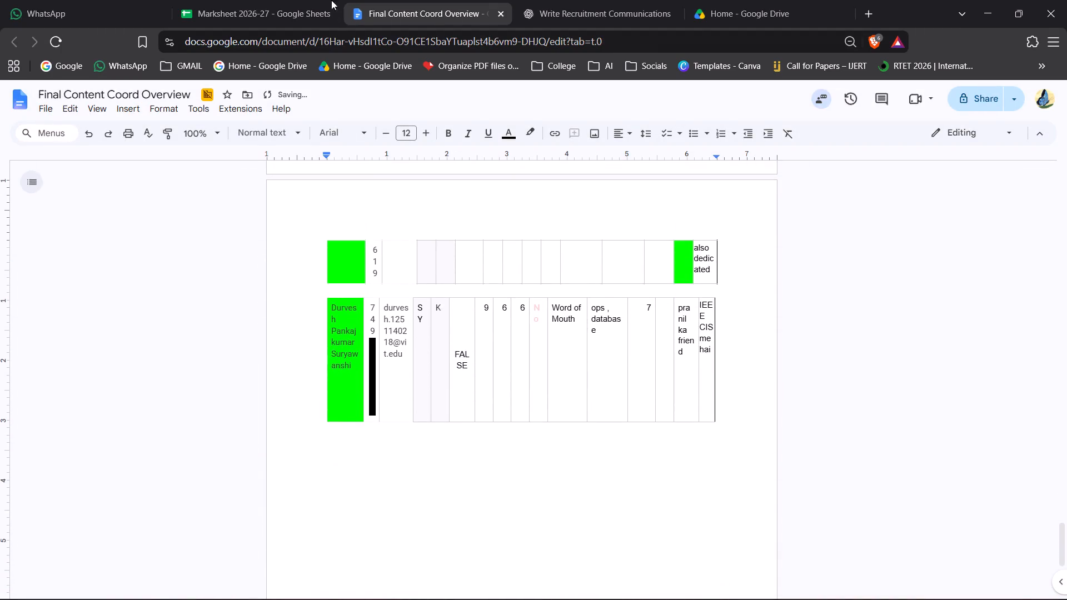
# In Marksheet 2026-27, examine the row 67 candidate's scores and note in Operations, and check the option lists in the Aesthetics sheet.
pyautogui.click(312, 0)
pyautogui.hscroll(8, 342, 283)
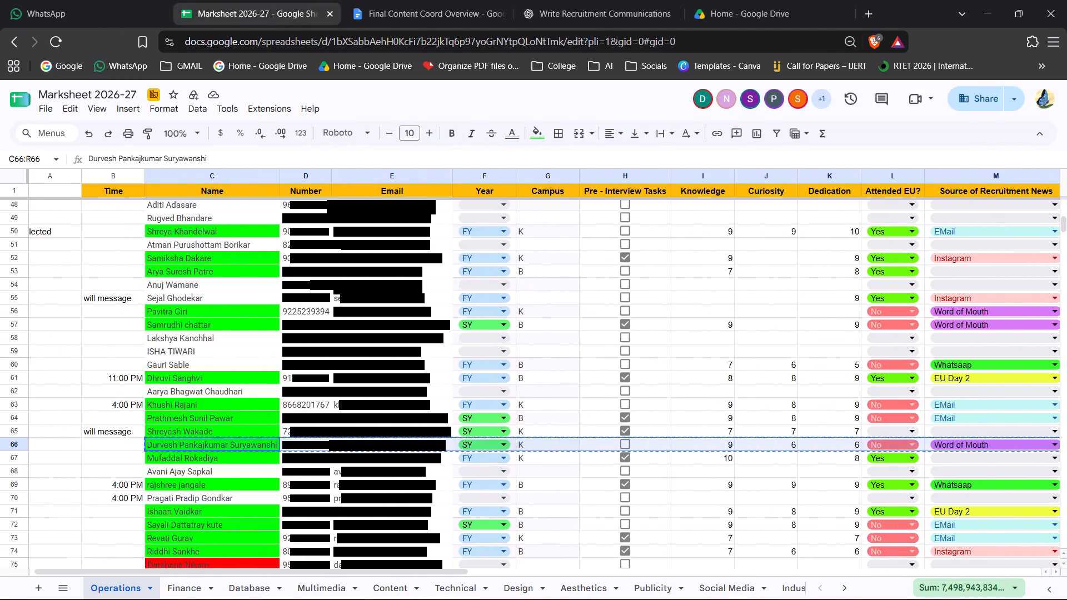
pyautogui.scroll(-1, 342, 283)
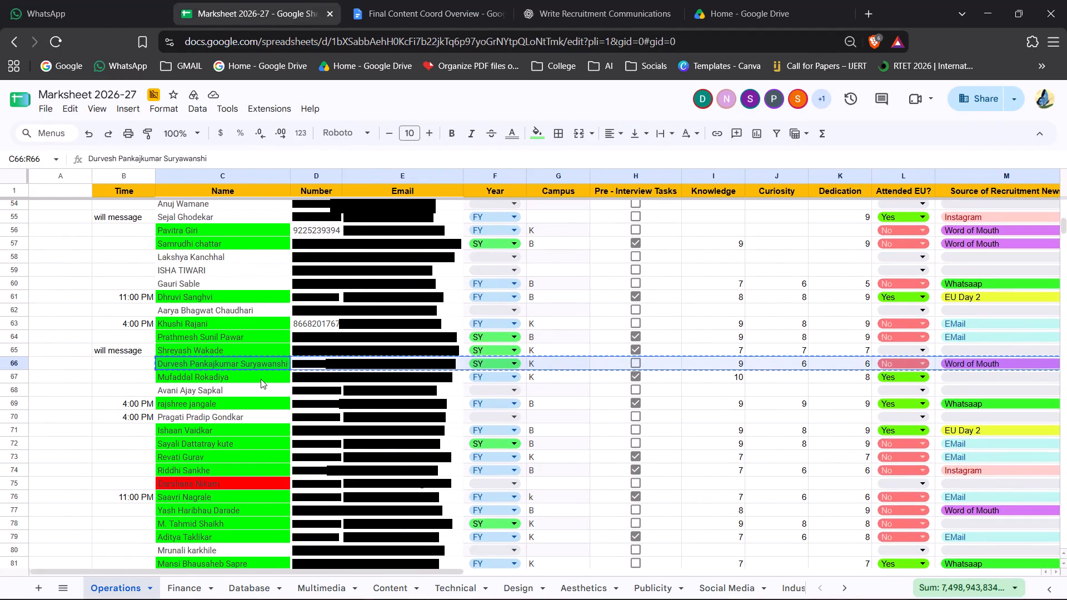
pyautogui.click(261, 379)
pyautogui.hscroll(-6, 261, 379)
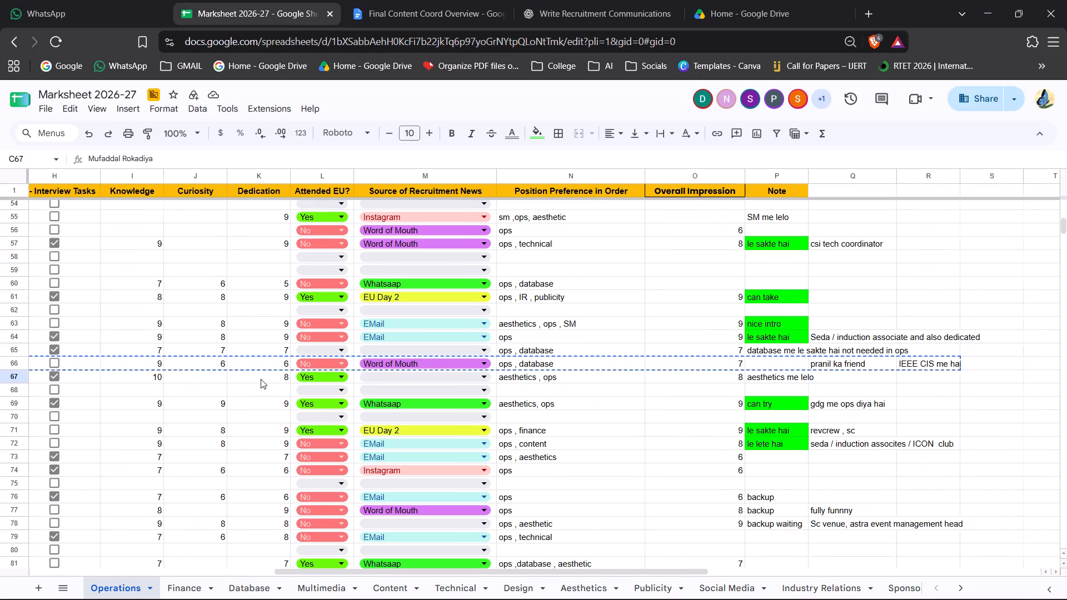
pyautogui.hscroll(-1, 261, 379)
pyautogui.hscroll(4, 261, 379)
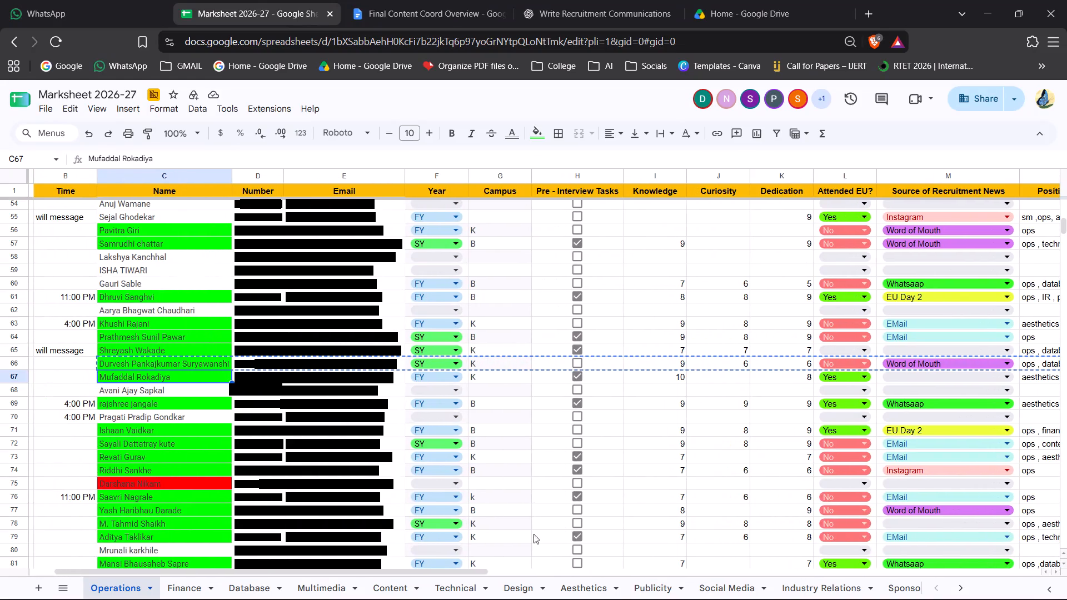
pyautogui.click(584, 590)
pyautogui.hscroll(6, 338, 445)
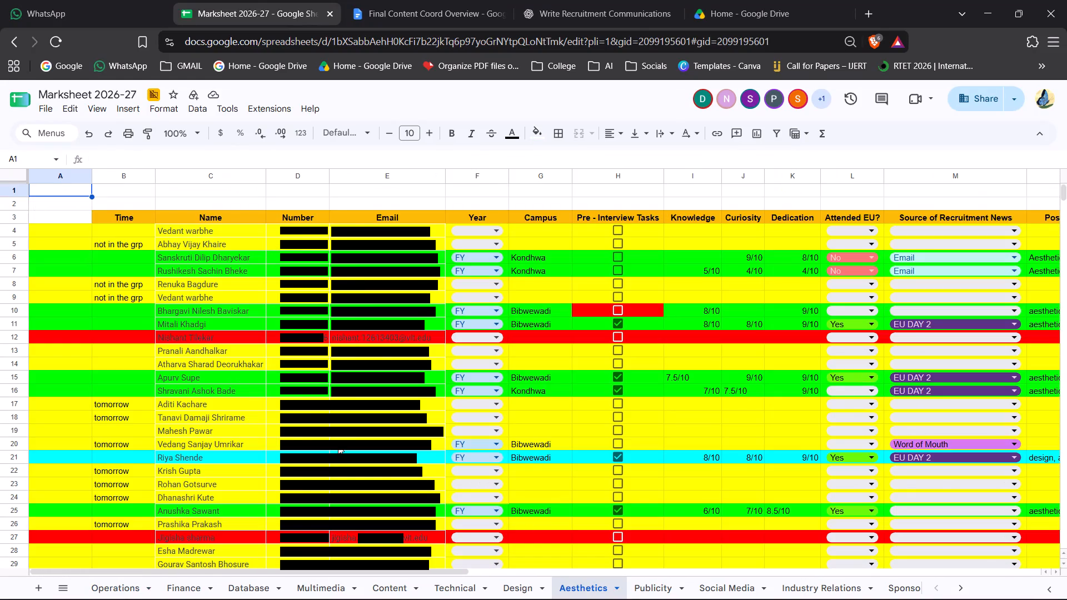
pyautogui.scroll(-6, 338, 445)
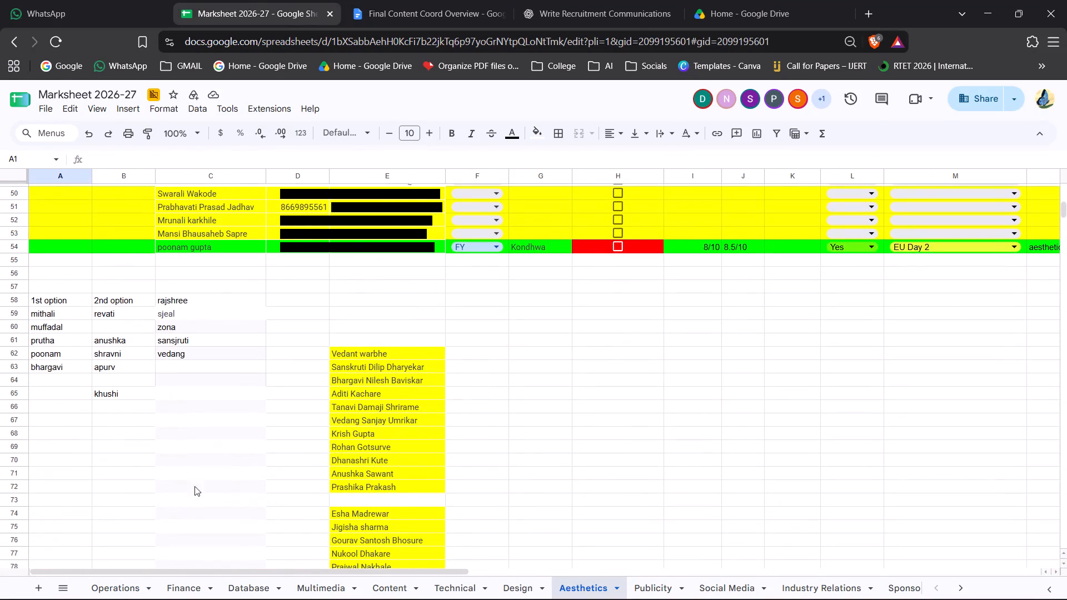
pyautogui.click(131, 583)
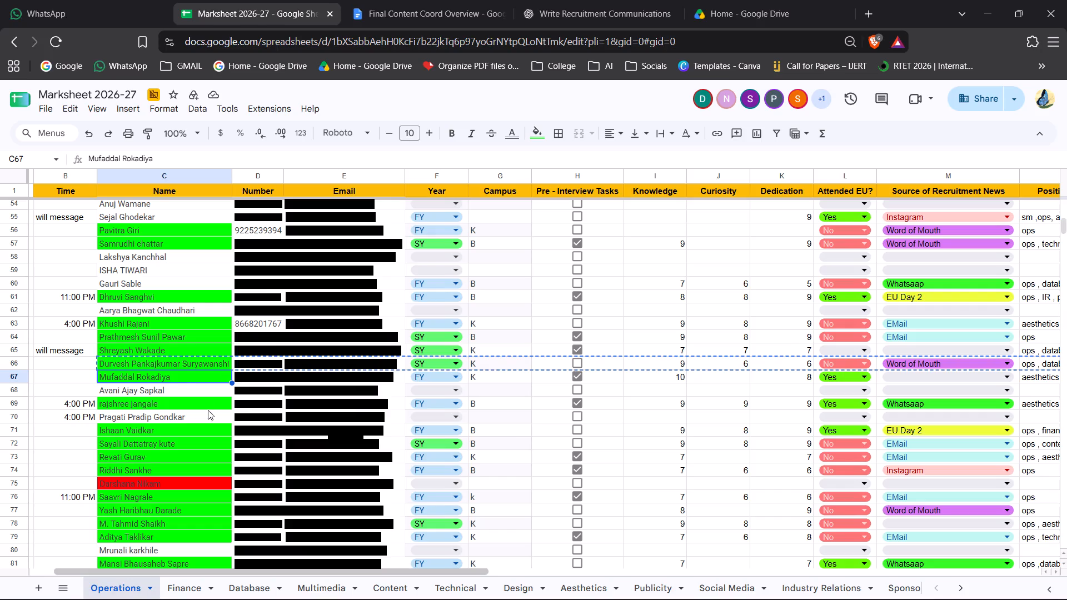
# In Operations, copy the row 69 candidate's entry through the cell beside Note (C69:Q69), and check the shortlists in Design and Aesthetics.
pyautogui.click(153, 388)
pyautogui.click(149, 400)
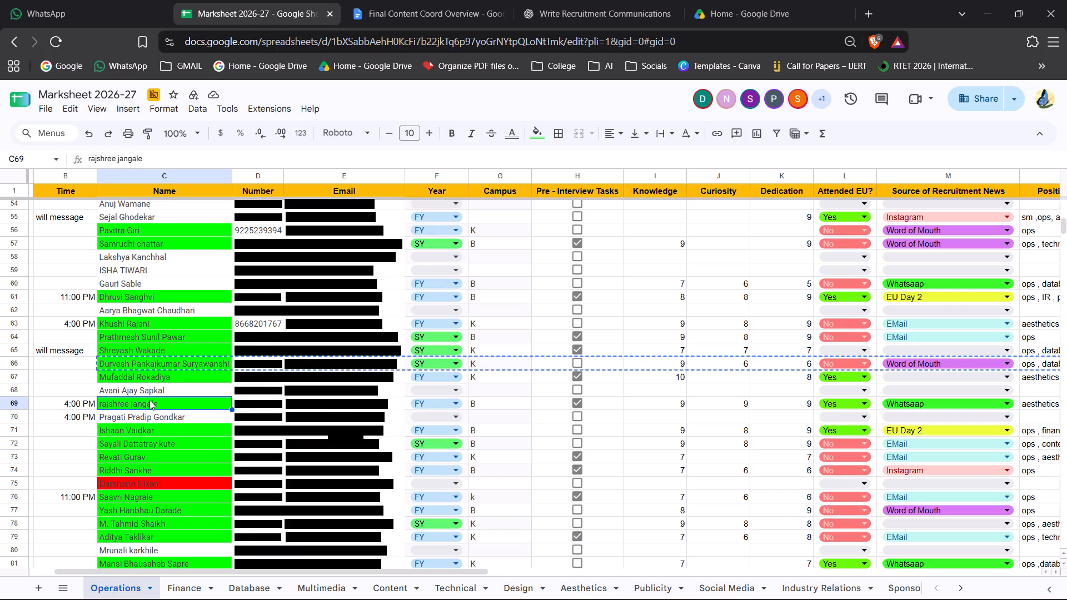
pyautogui.hotkey('ctrl', 'shift', 'Right')
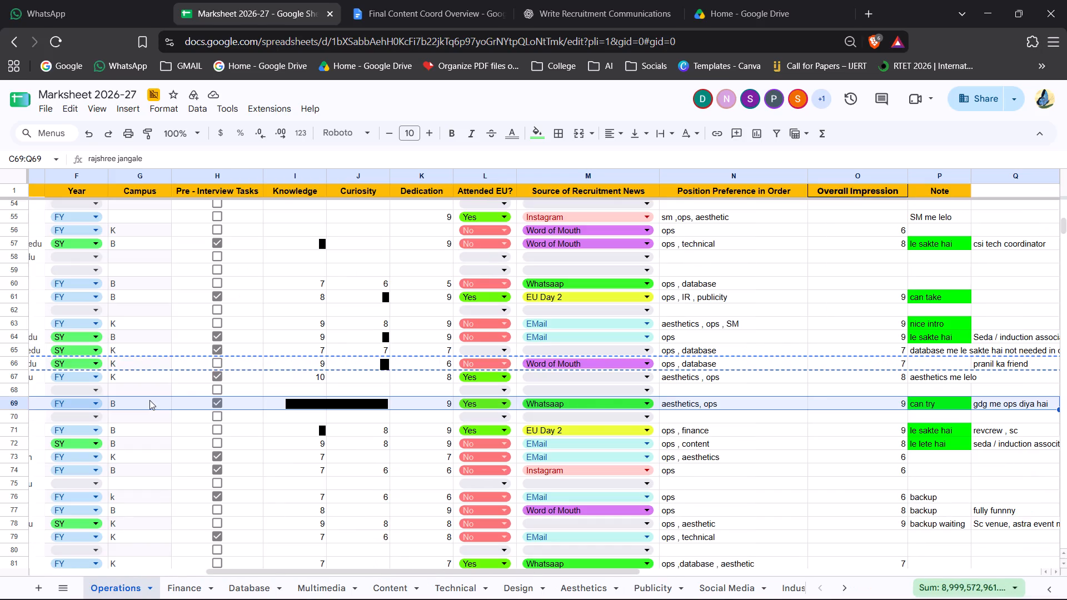
pyautogui.hscroll(-1, 149, 400)
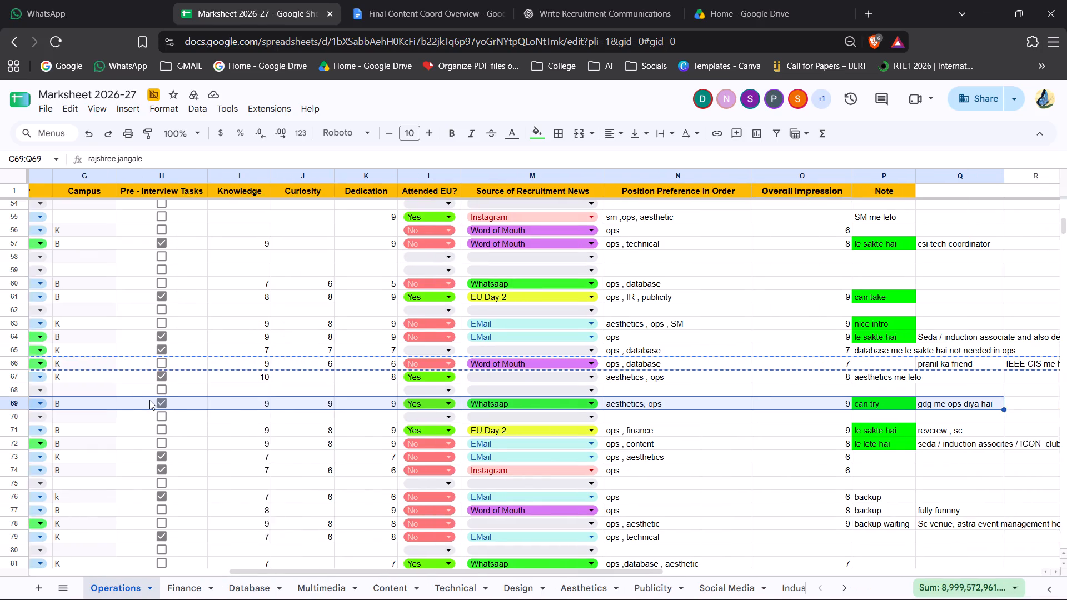
pyautogui.hscroll(-1, 149, 400)
pyautogui.hotkey('ctrl', 'c')
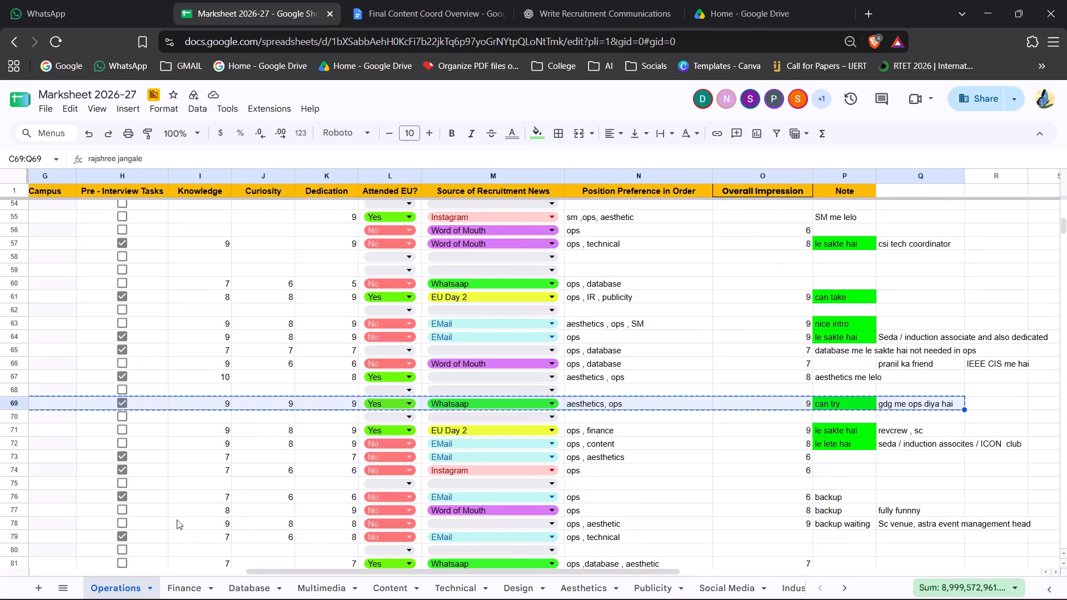
pyautogui.hscroll(8, 261, 519)
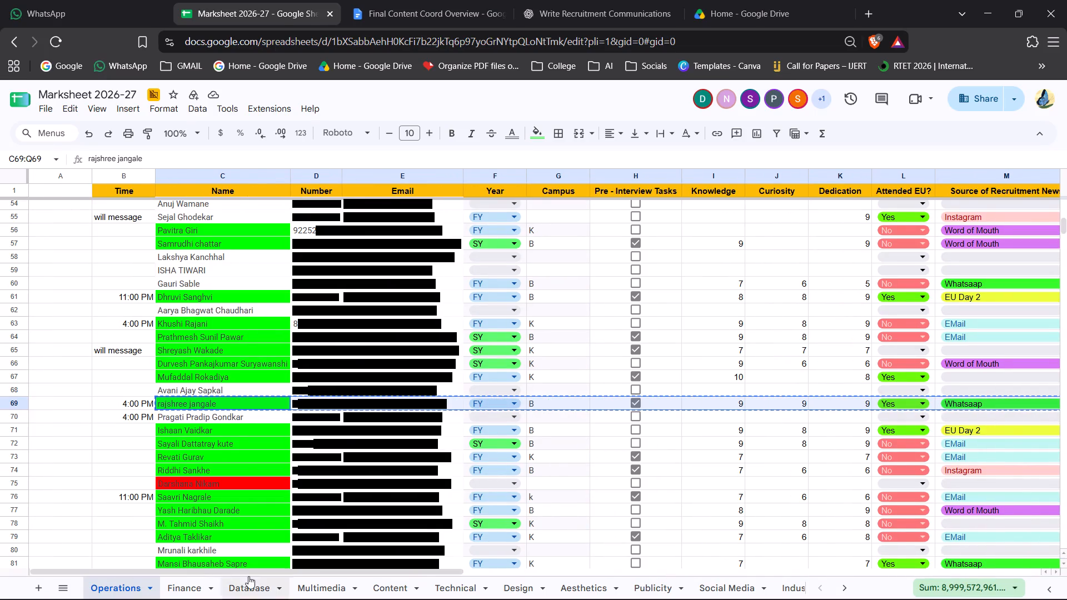
pyautogui.click(511, 588)
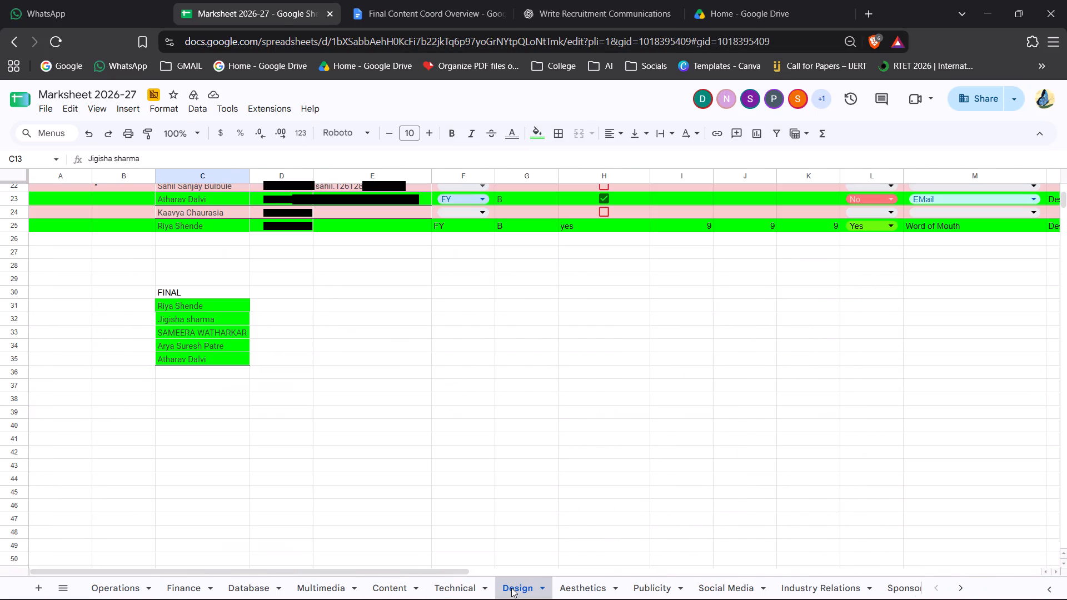
pyautogui.click(602, 583)
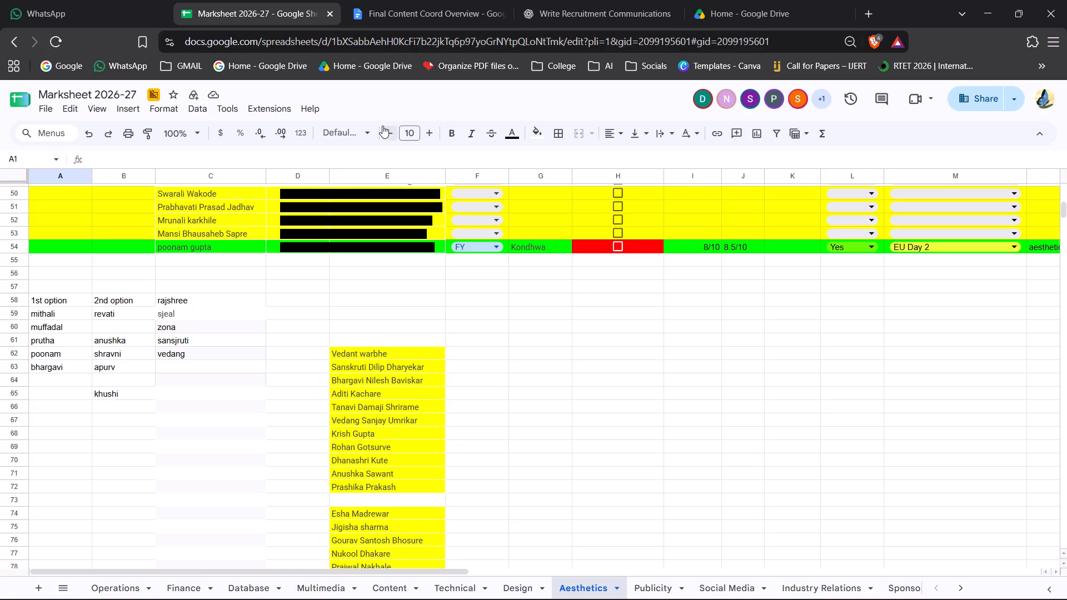
# In Final Content Coord Overview, paste the row 69 candidate's entry as an unlinked table below the row 66 candidate's table.
pyautogui.click(370, 0)
pyautogui.hotkey('ctrl', 'v')
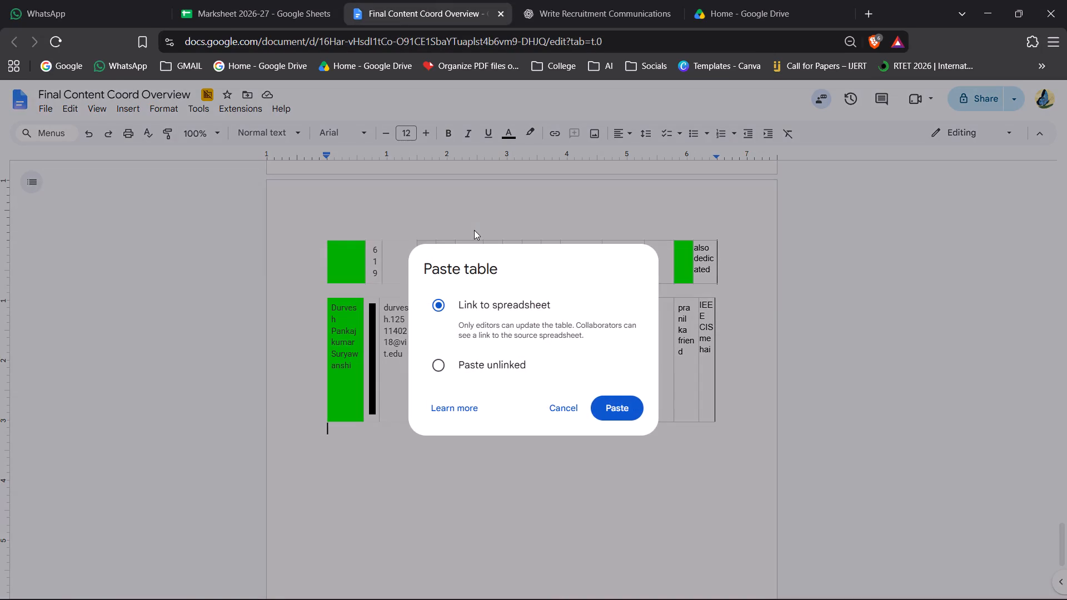
pyautogui.click(450, 364)
pyautogui.click(616, 414)
# In the Operations sheet of Marksheet 2026-27, copy the row 71 candidate's entry through the cell beside Note (C71:Q71).
pyautogui.click(322, 0)
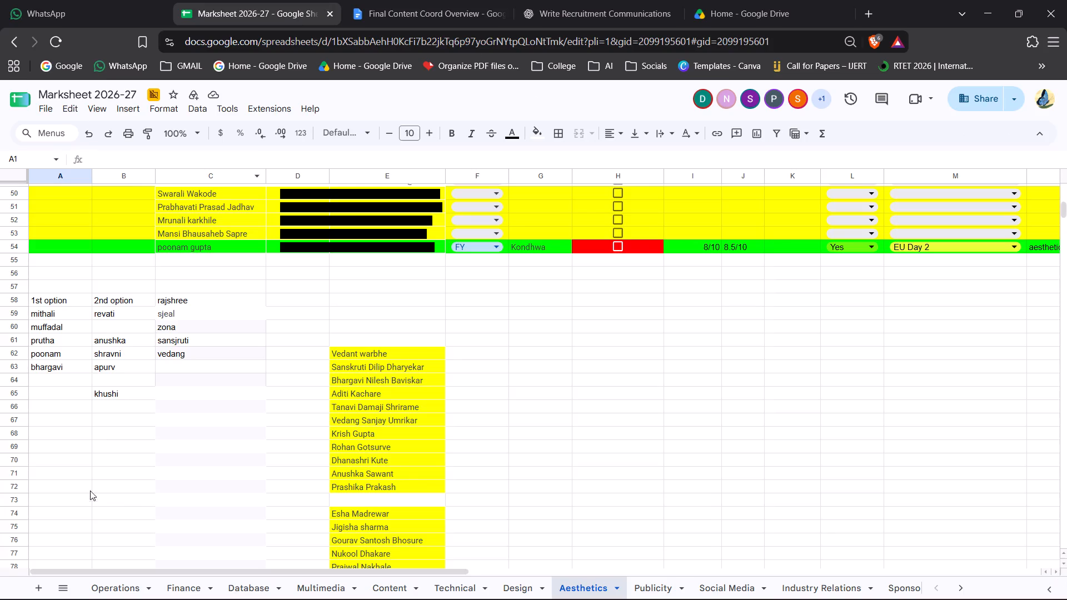
pyautogui.click(111, 577)
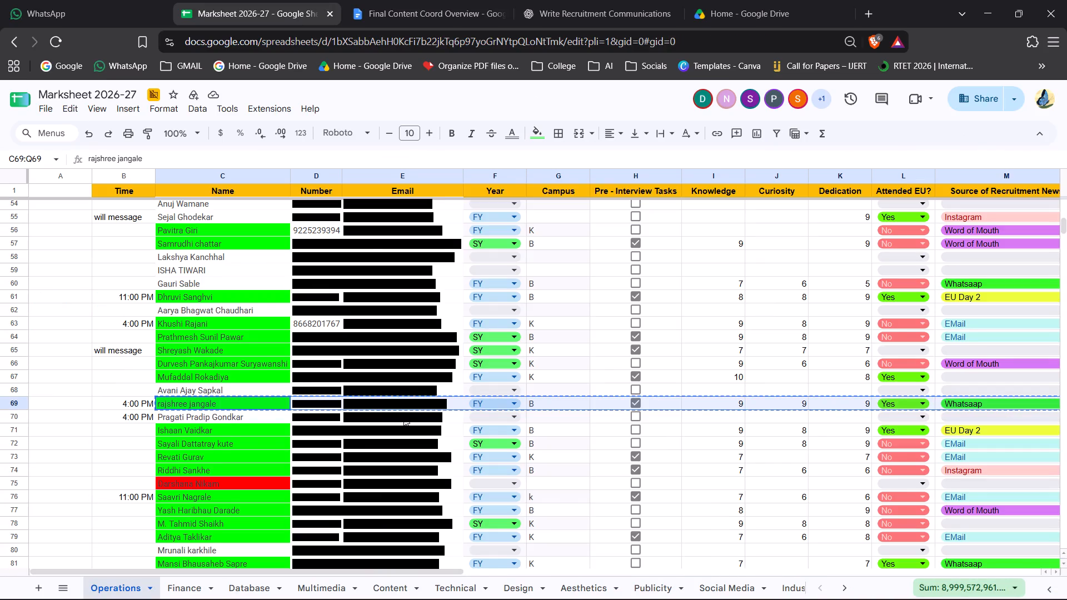
pyautogui.click(253, 428)
pyautogui.hotkey('ctrl', 'shift', 'Right')
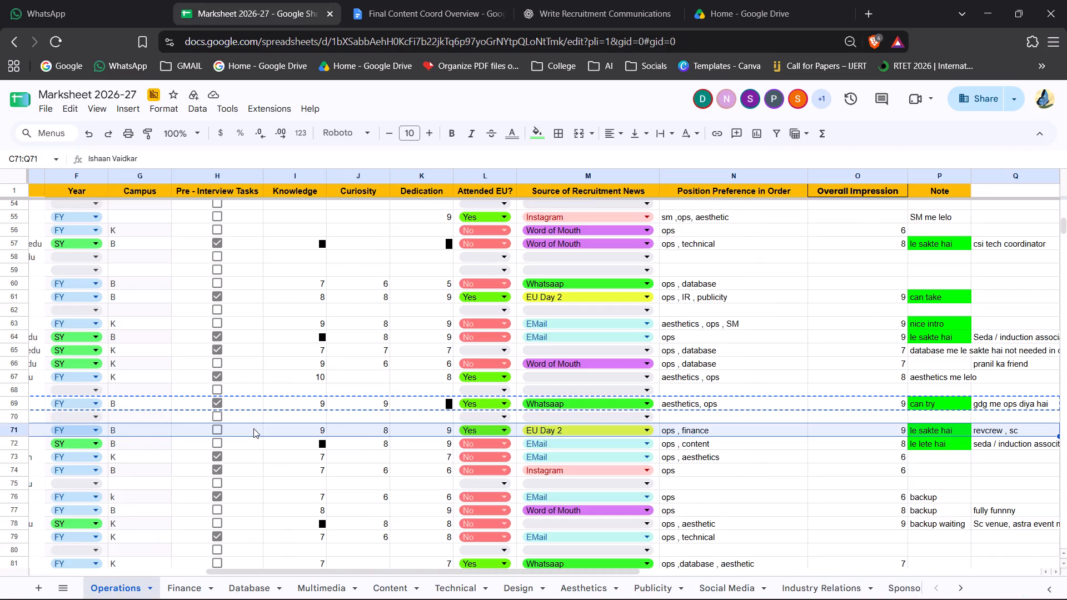
pyautogui.hotkey('ctrl', 'c')
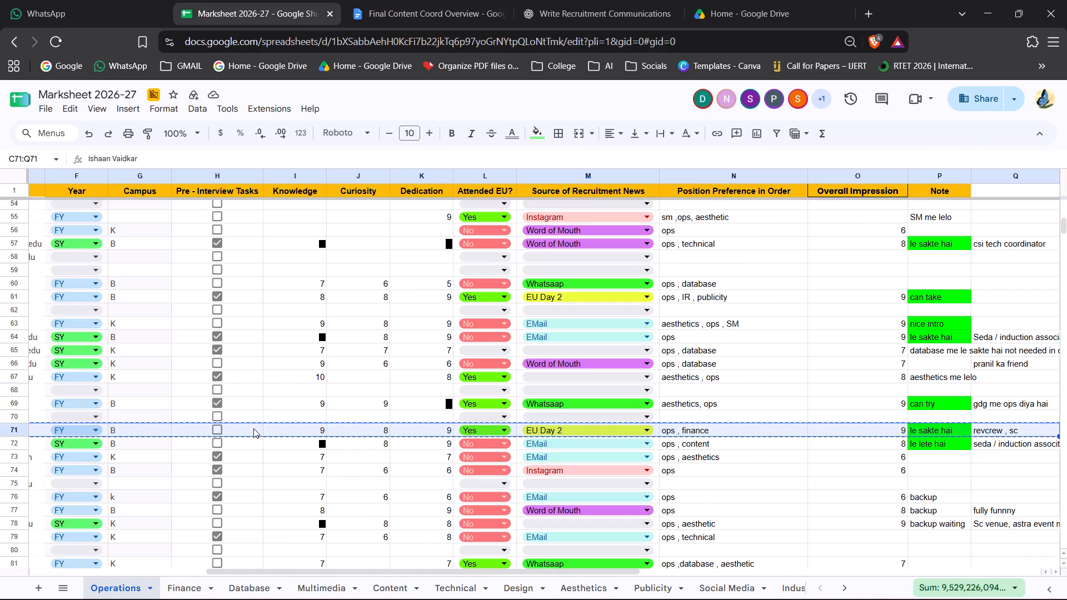
# In Final Content Coord Overview, paste the row 71 candidate's entry as an unlinked table below the row 69 candidate's table.
pyautogui.click(373, 1)
pyautogui.hotkey('ctrl', 'v')
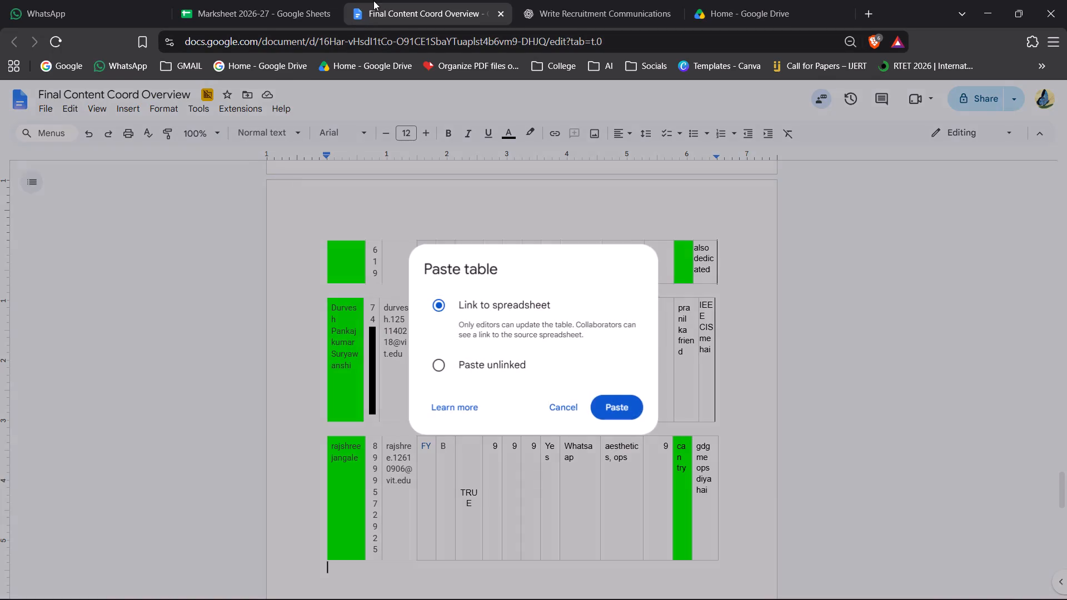
pyautogui.click(454, 365)
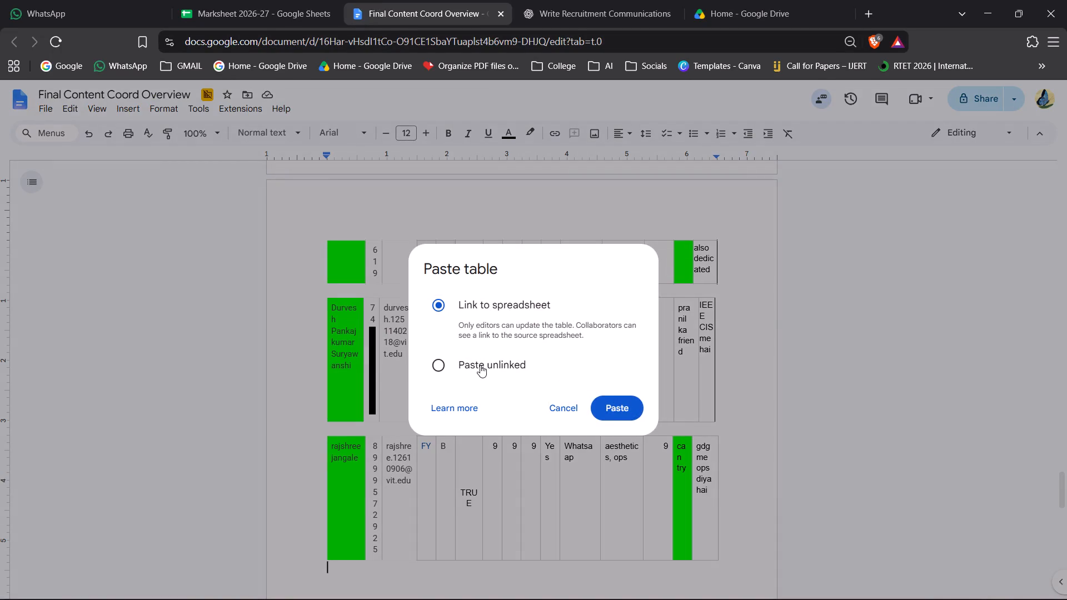
pyautogui.click(480, 365)
pyautogui.click(617, 408)
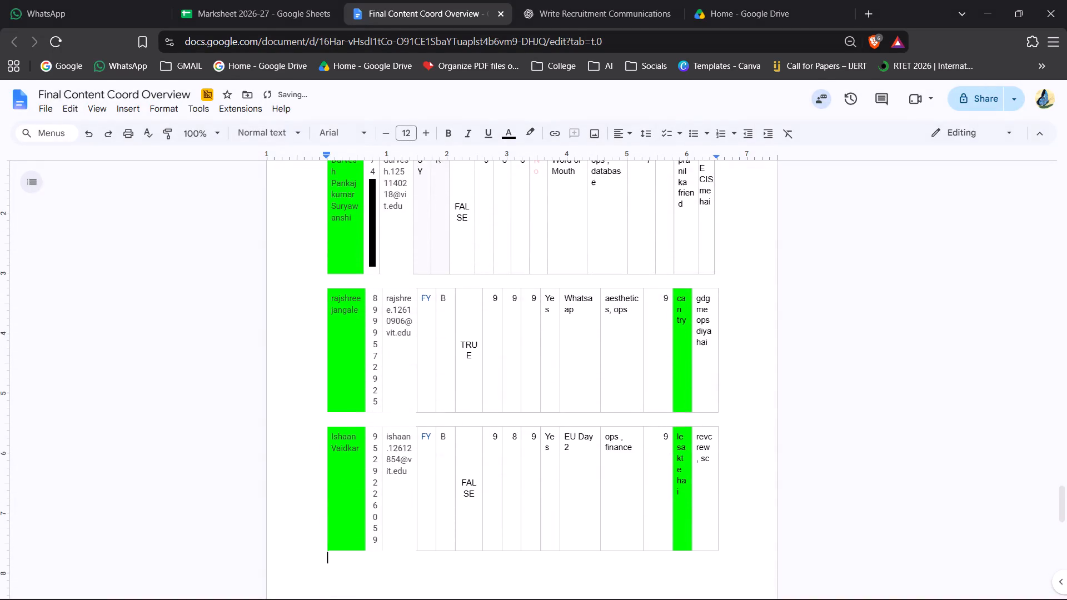
pyautogui.scroll(-1, 617, 408)
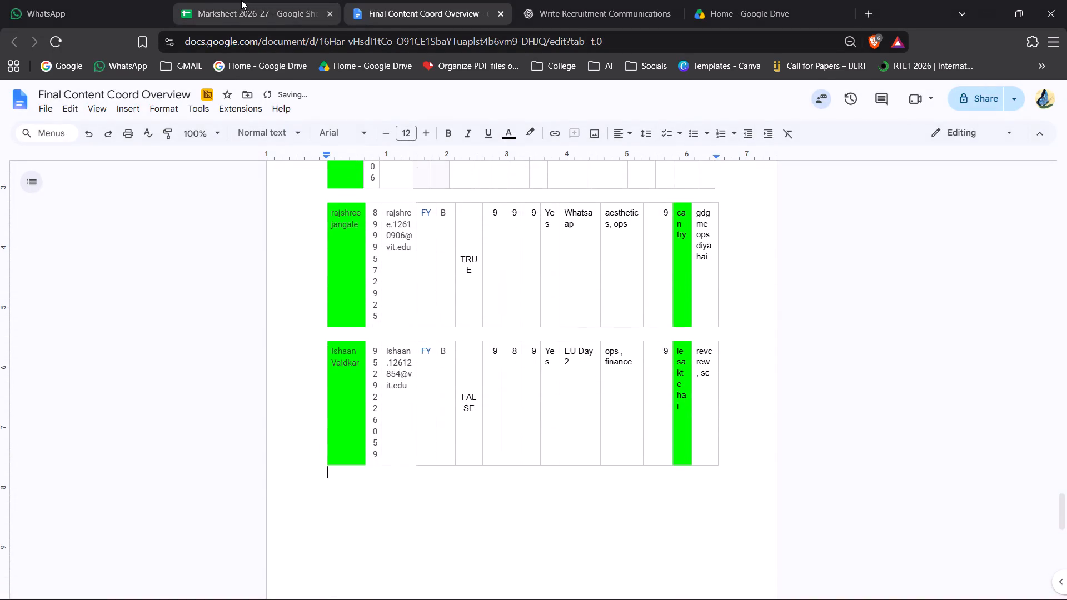
# In Marksheet 2026-27's Operations sheet, examine the scores, preferences and notes of the remaining candidates in rows 72 to 81.
pyautogui.click(241, 0)
pyautogui.hscroll(5, 172, 377)
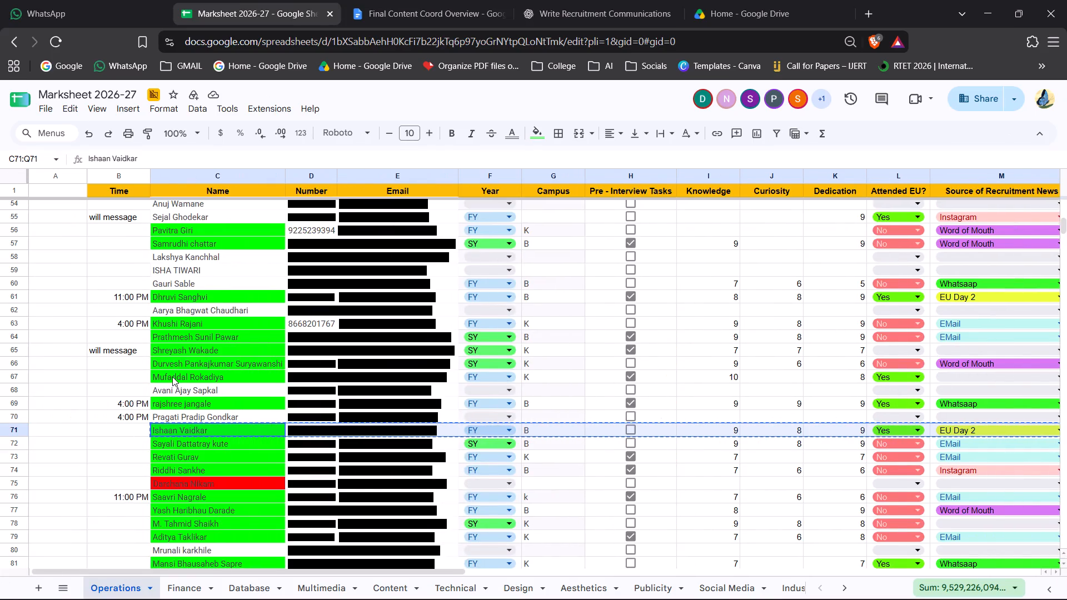
pyautogui.scroll(-1, 172, 377)
pyautogui.click(209, 376)
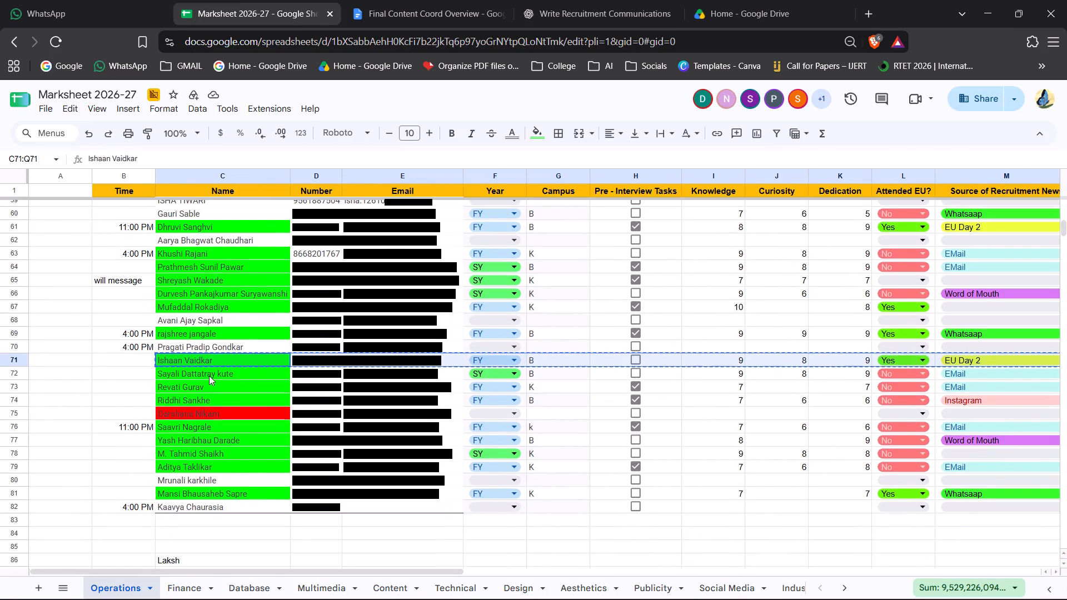
pyautogui.click(204, 392)
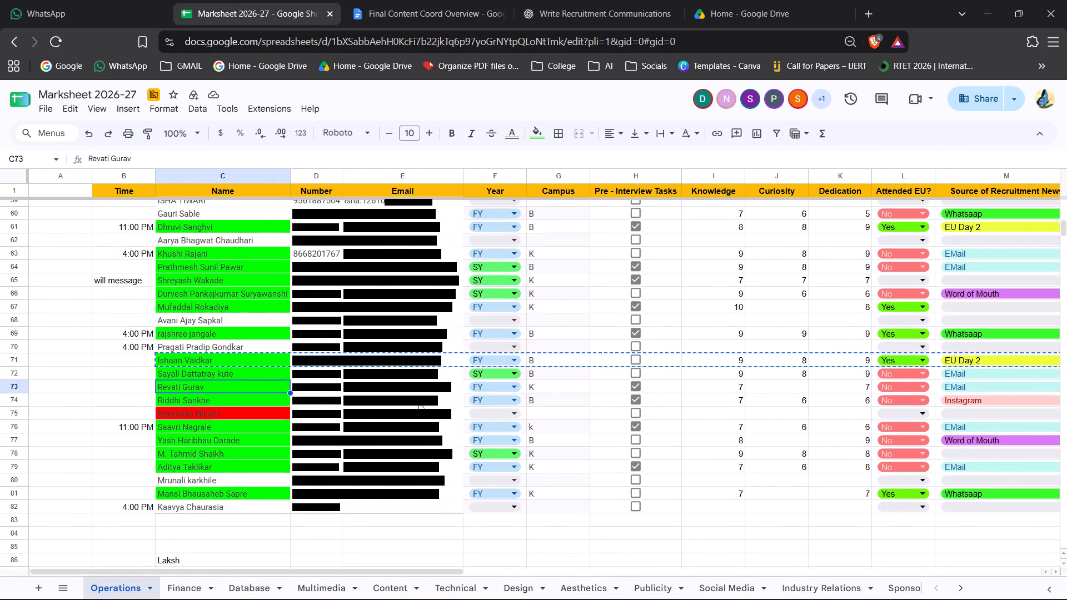
pyautogui.hscroll(-4, 700, 428)
pyautogui.hscroll(1, 700, 428)
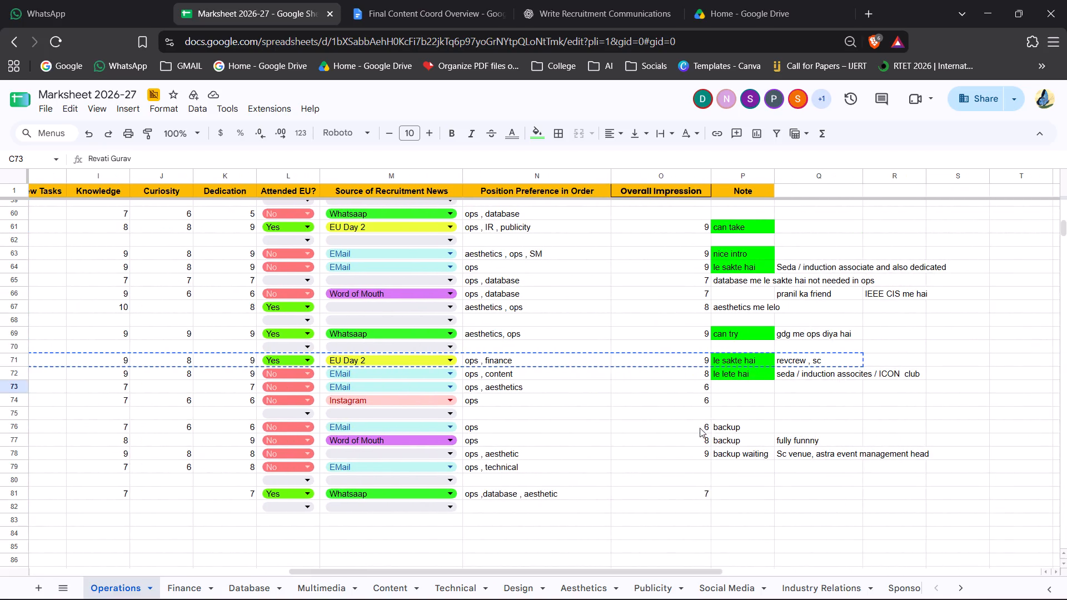
pyautogui.hscroll(1, 700, 428)
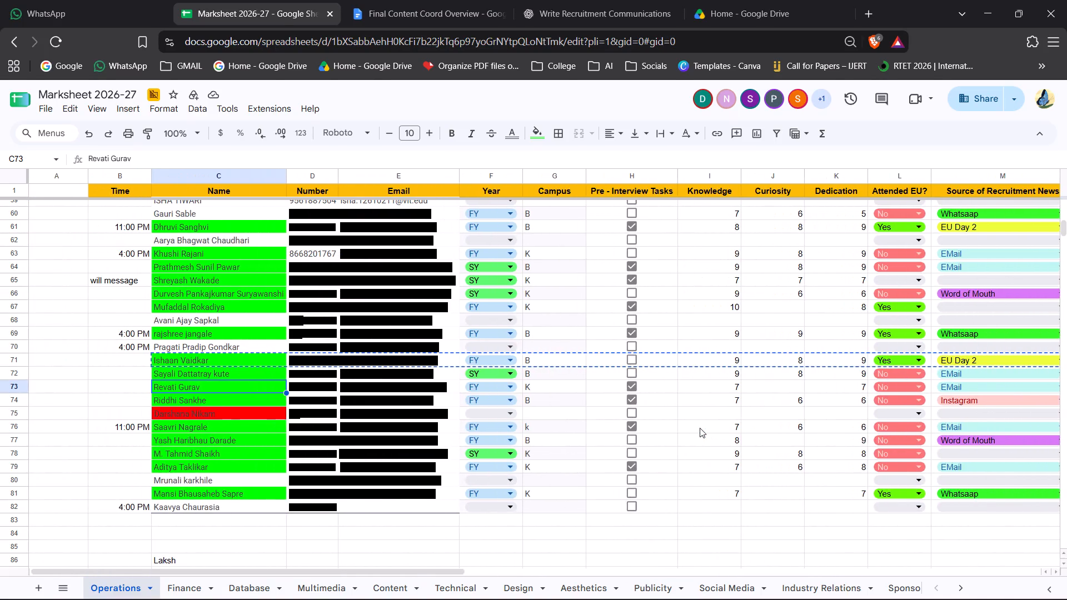
pyautogui.click(726, 462)
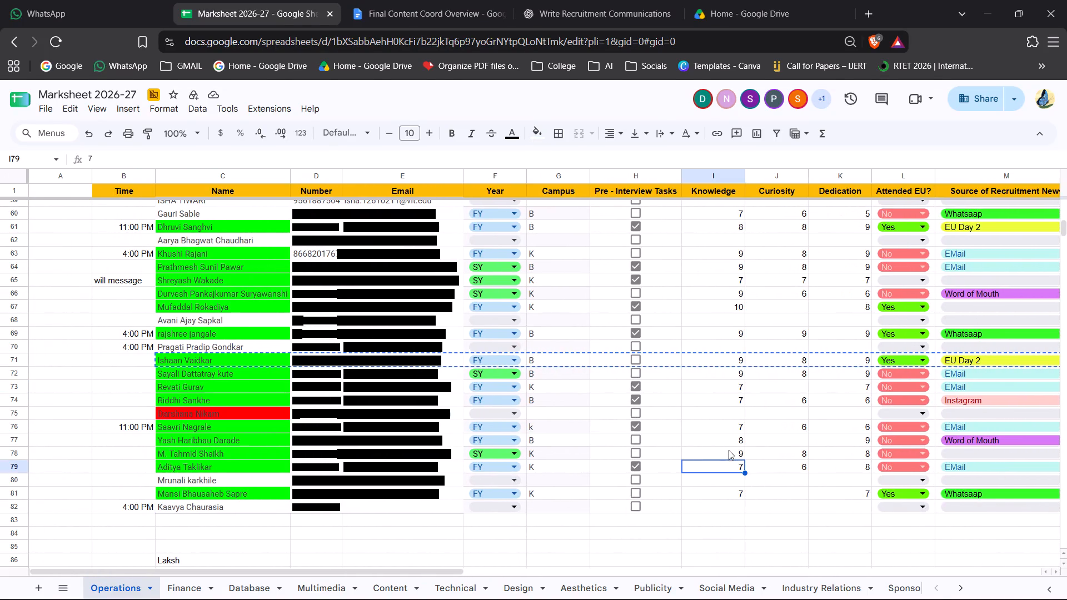
pyautogui.click(729, 450)
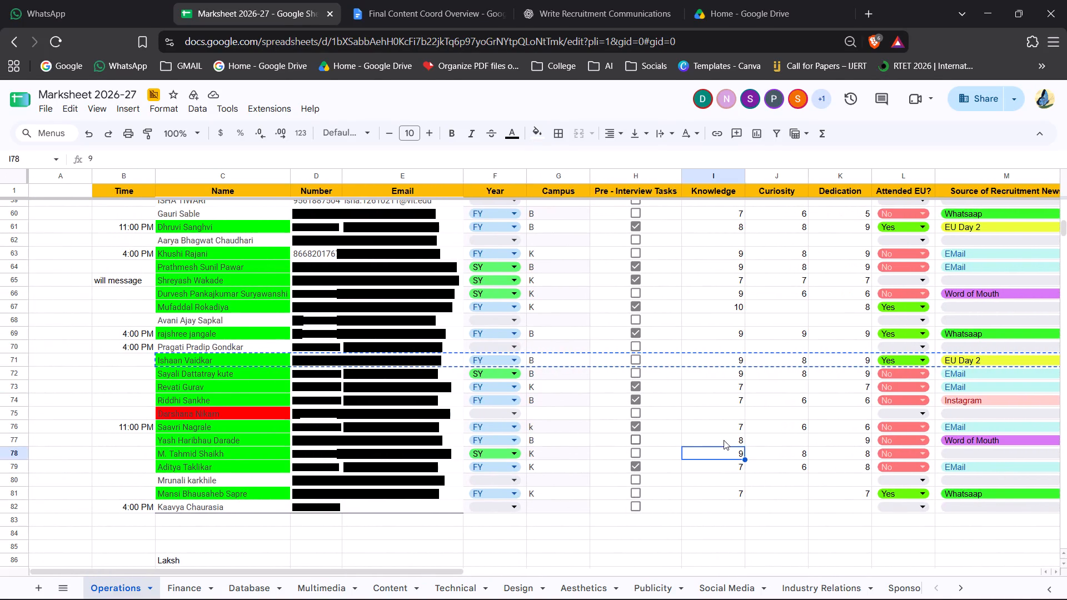
pyautogui.click(725, 438)
# In Operations, copy the row 77 candidate's entry through the cell beside Note (C77:Q77).
pyautogui.click(261, 439)
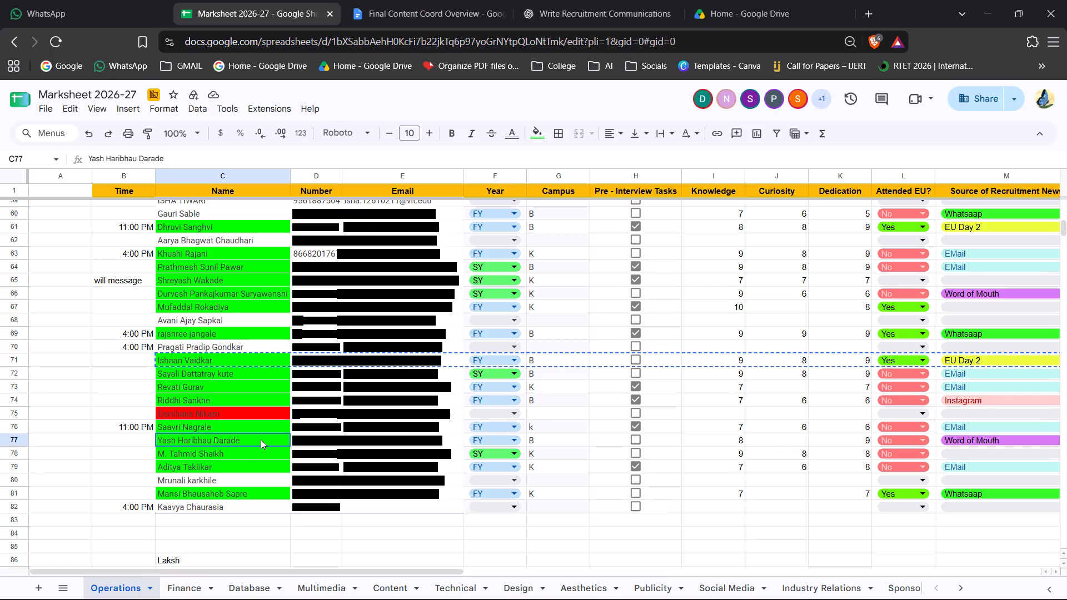
pyautogui.hotkey('ctrl', 'shift', 'Right')
pyautogui.hotkey('ctrl', 'shift', 'Right')
pyautogui.hotkey('ctrl', 'shift', 'Right')
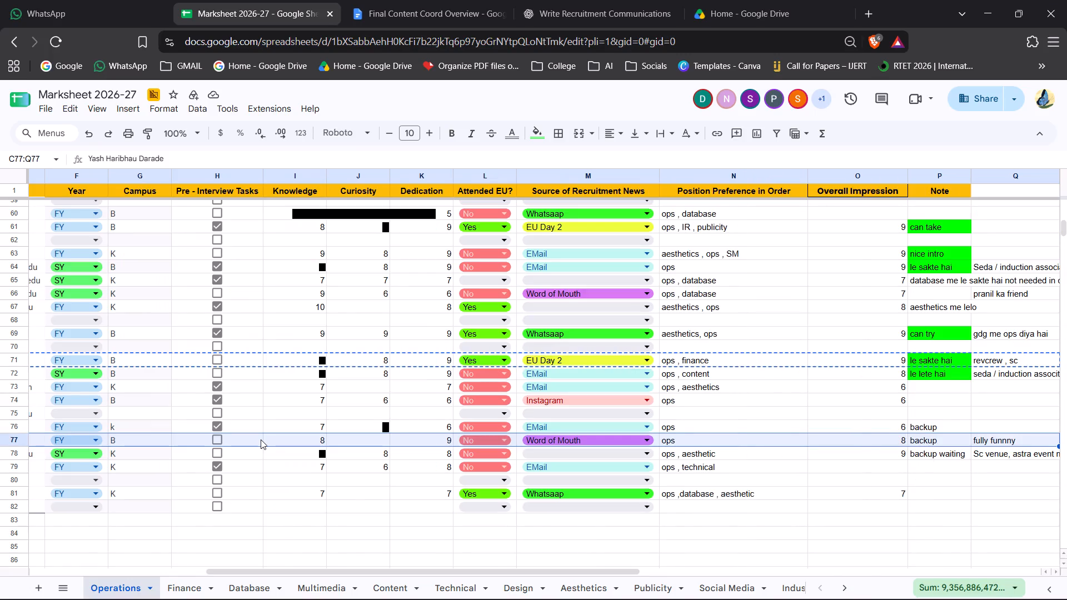
pyautogui.hotkey('ctrl', 'c')
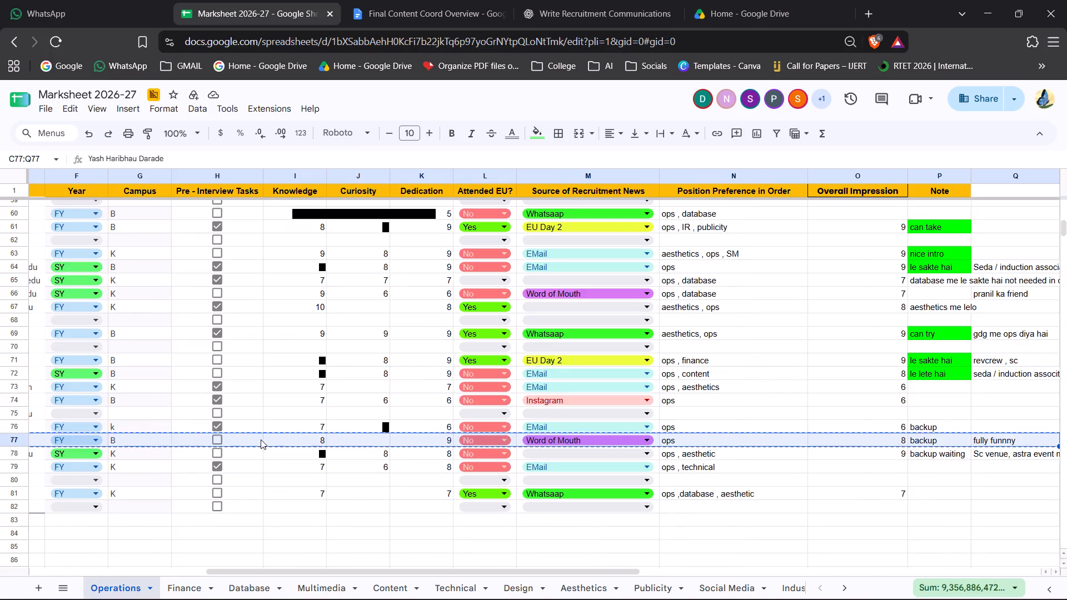
# In Final Content Coord Overview, paste the row 77 candidate's entry as an unlinked table below the row 71 candidate's table.
pyautogui.click(376, 0)
pyautogui.hotkey('ctrl', 'v')
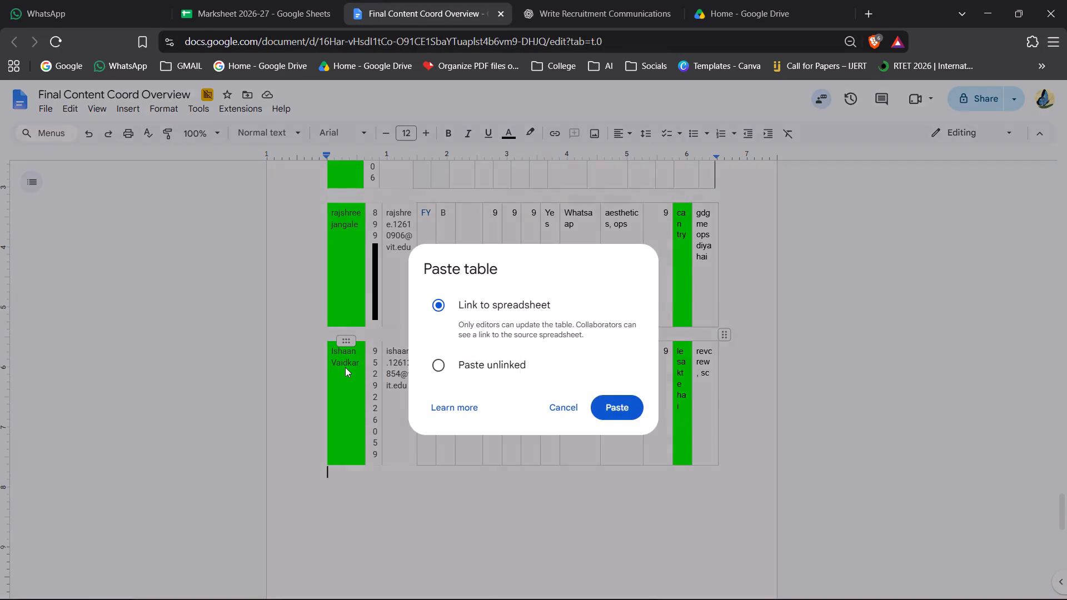
pyautogui.click(508, 358)
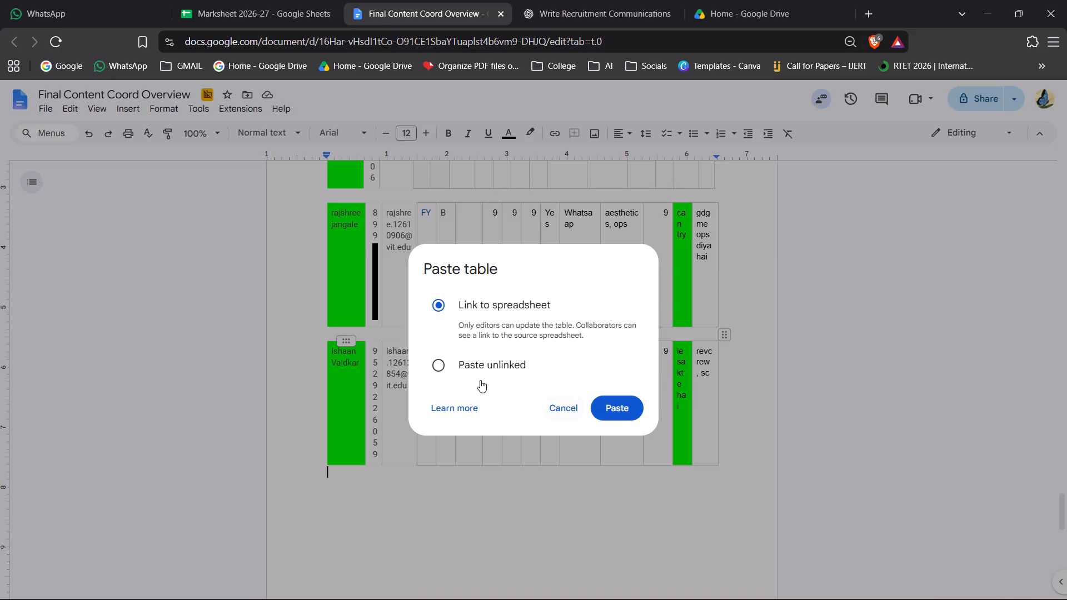
pyautogui.click(480, 380)
pyautogui.click(460, 368)
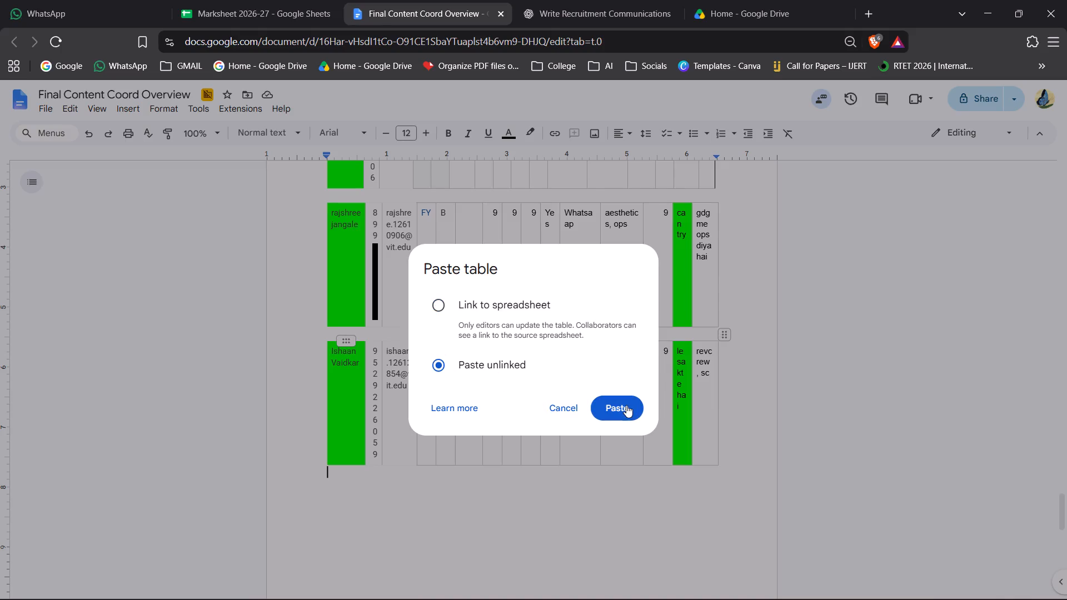
pyautogui.click(627, 408)
# In Marksheet 2026-27's Operations sheet, copy the row 78 candidate's entry through the cell beside Note (C78:Q78).
pyautogui.click(202, 11)
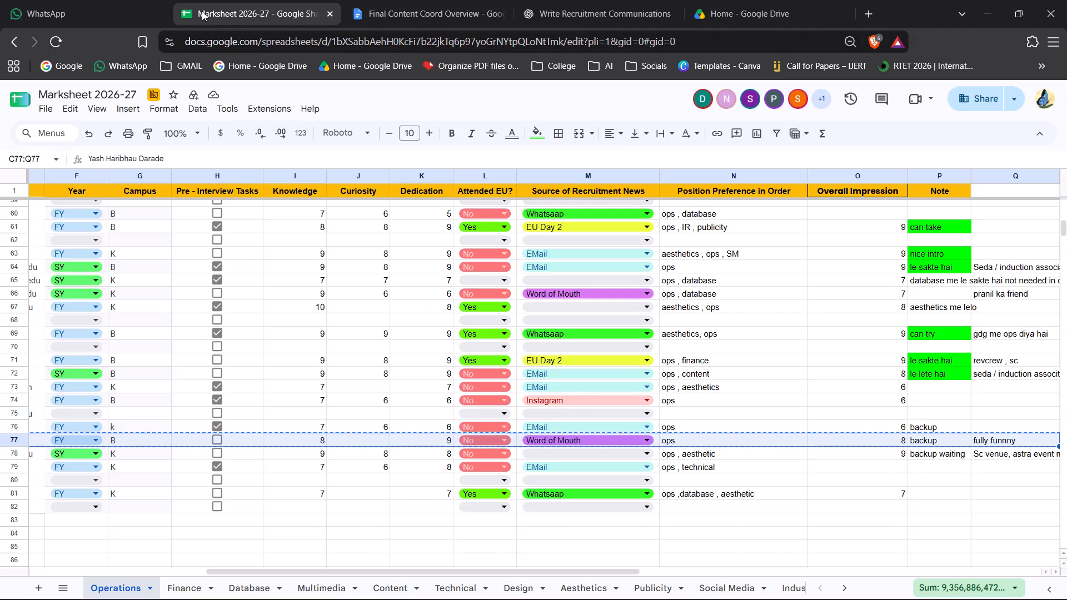
pyautogui.hscroll(6, 167, 394)
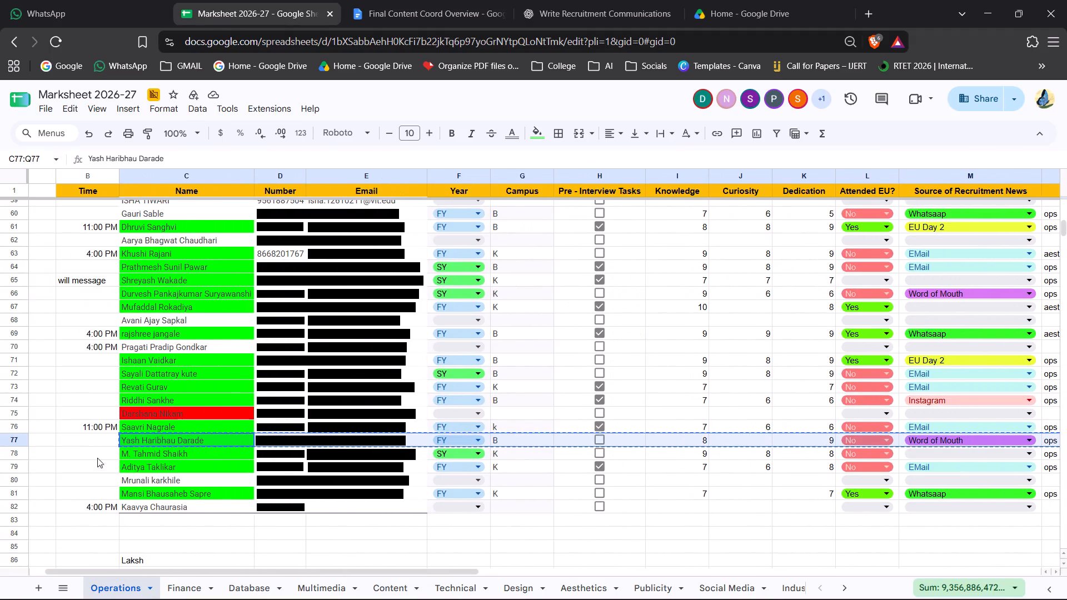
pyautogui.click(189, 449)
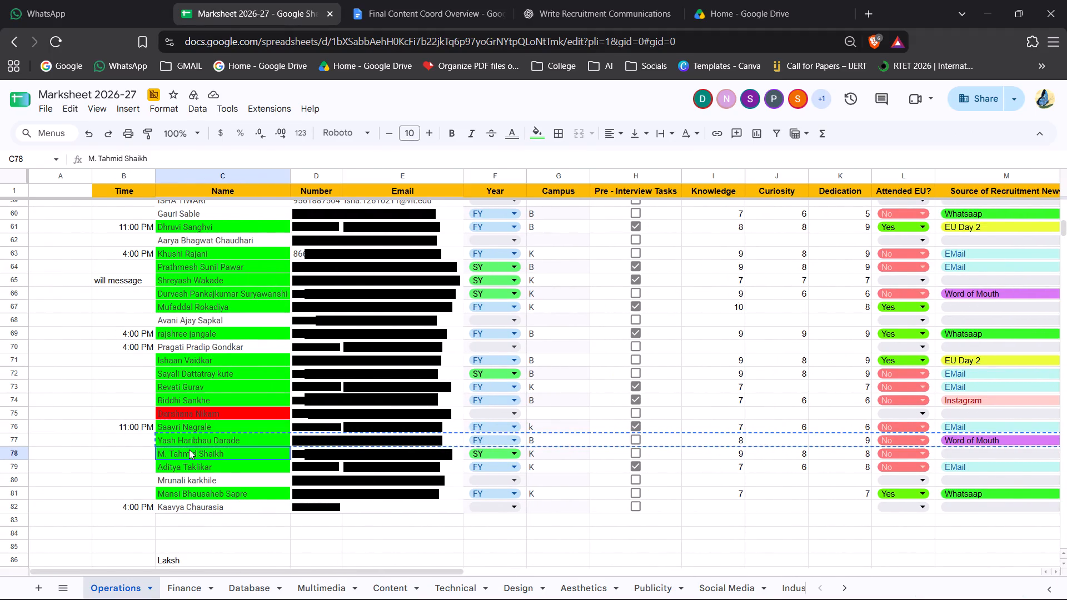
pyautogui.hotkey('ctrl', 'shift', 'Right')
pyautogui.hotkey('ctrl', 'shift', 'Right')
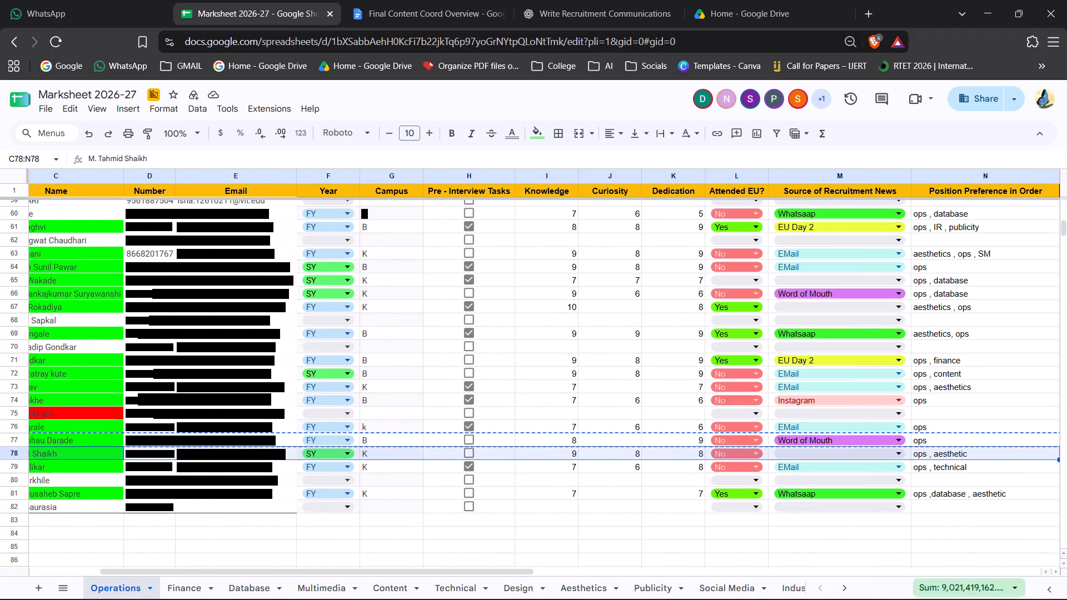
pyautogui.hscroll(-4, 189, 449)
pyautogui.hotkey('ctrl', 'shift', 'Right')
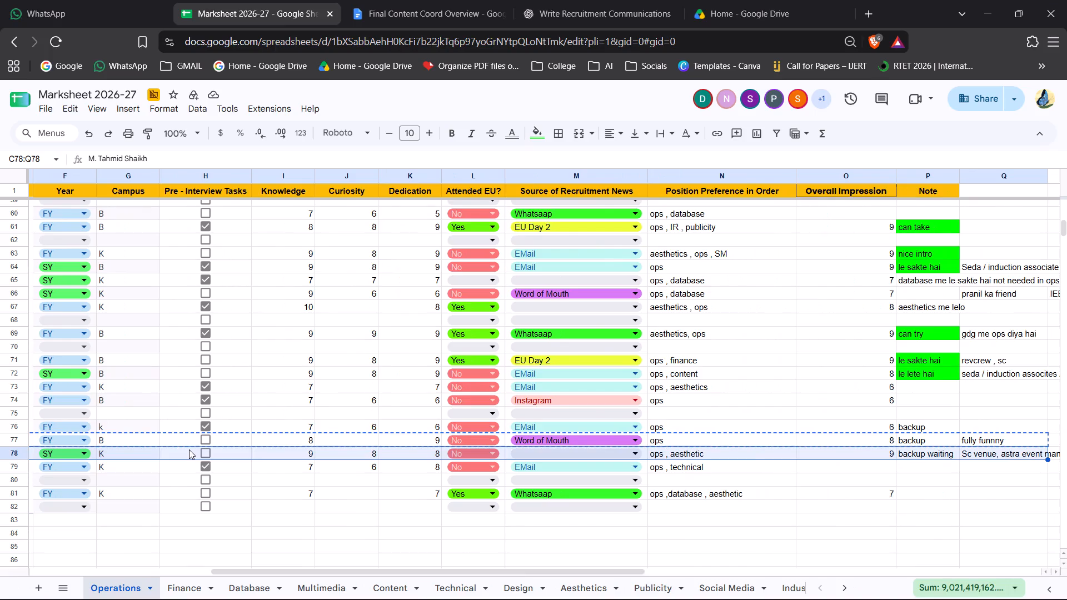
pyautogui.hscroll(-3, 189, 449)
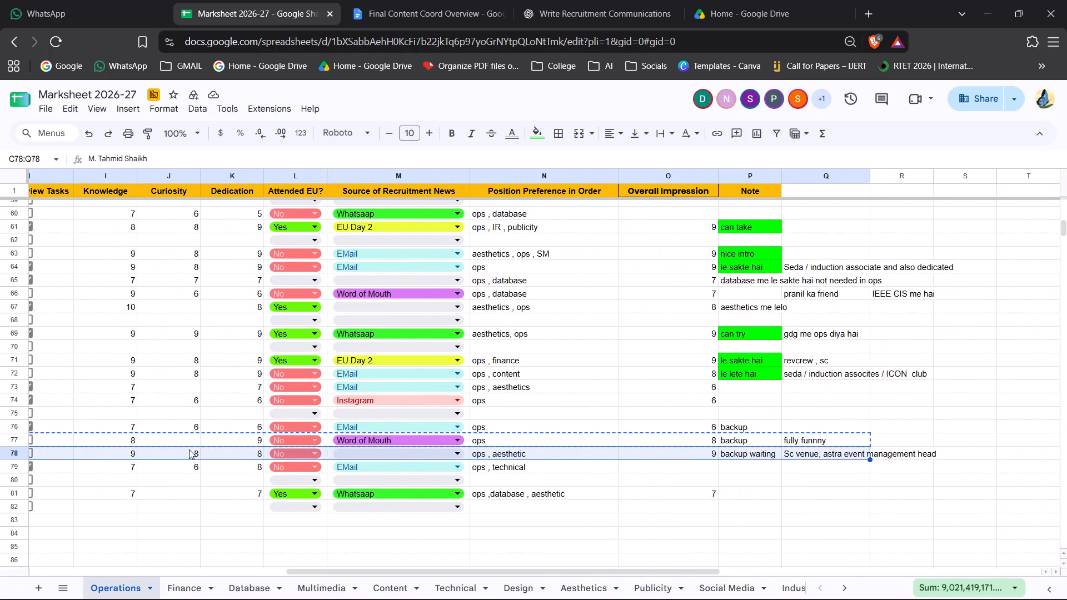
pyautogui.hotkey('ctrl', 'c')
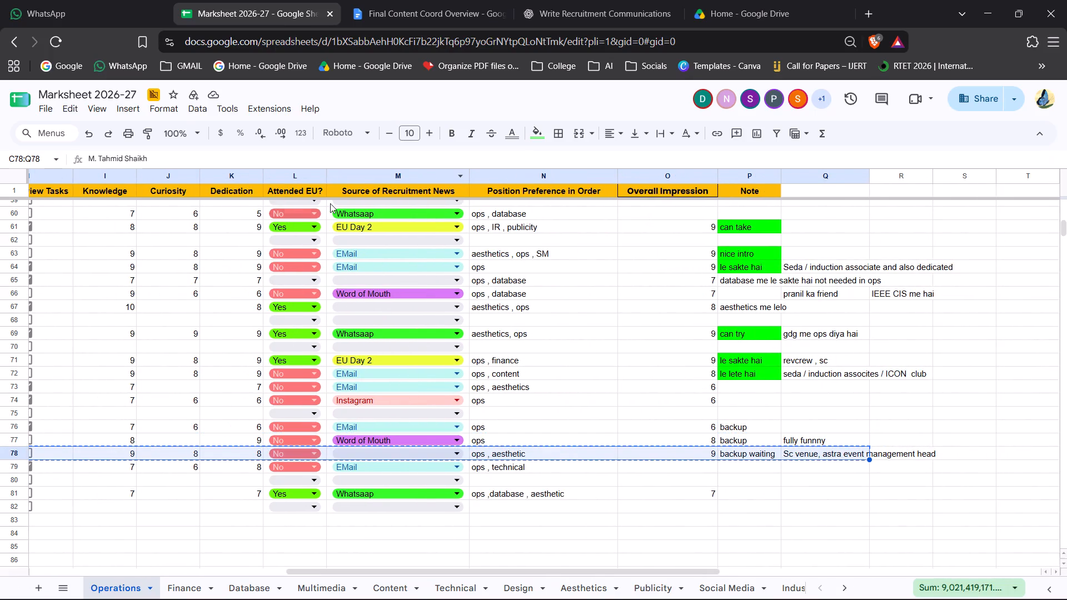
pyautogui.hscroll(5, 197, 348)
pyautogui.hscroll(-4, 197, 348)
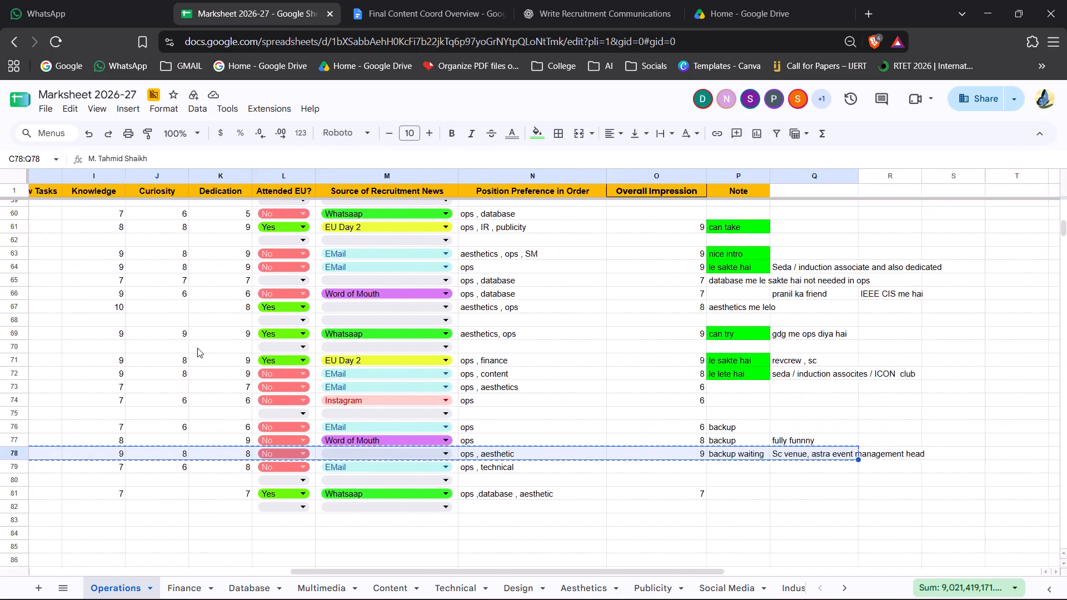
pyautogui.hscroll(-1, 197, 348)
pyautogui.scroll(8, 197, 348)
# In Final Content Coord Overview, paste the row 78 candidate's entry as an unlinked table below the row 77 candidate's table.
pyautogui.click(482, 0)
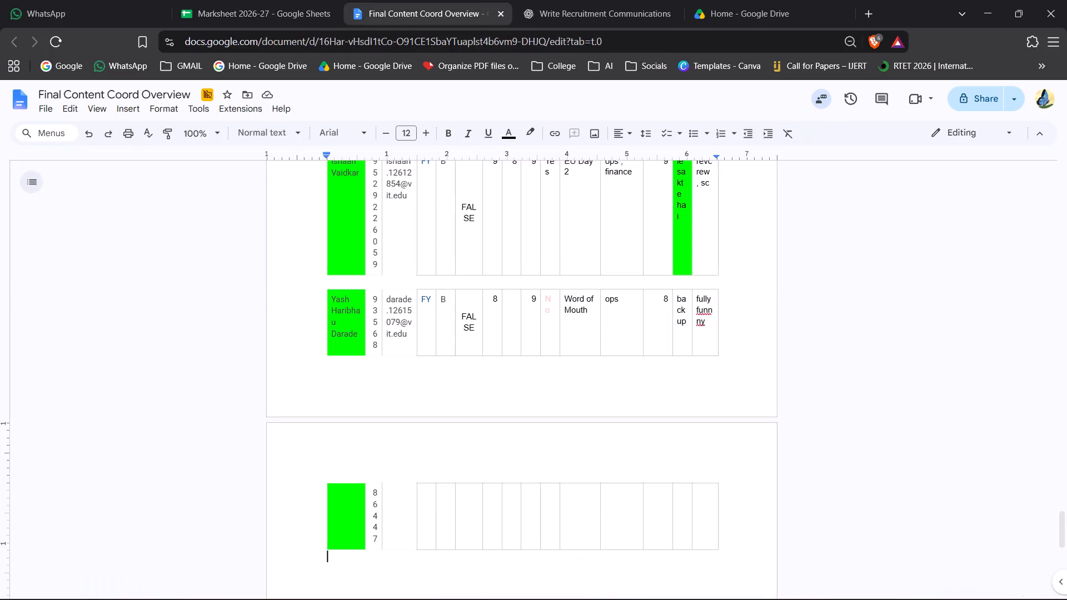
pyautogui.hotkey('ctrl', 'v')
pyautogui.click(471, 362)
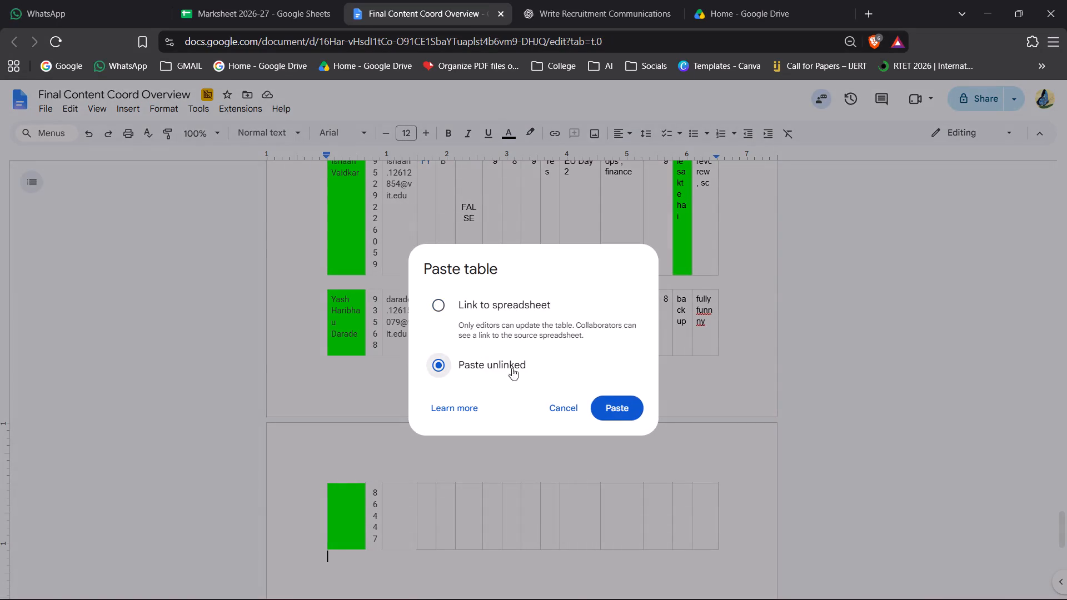
pyautogui.click(634, 399)
# Look over the pasted Operations candidates' tables between the argument about Diksha and the closing recommendation for Sayali.
pyautogui.scroll(2, 426, 448)
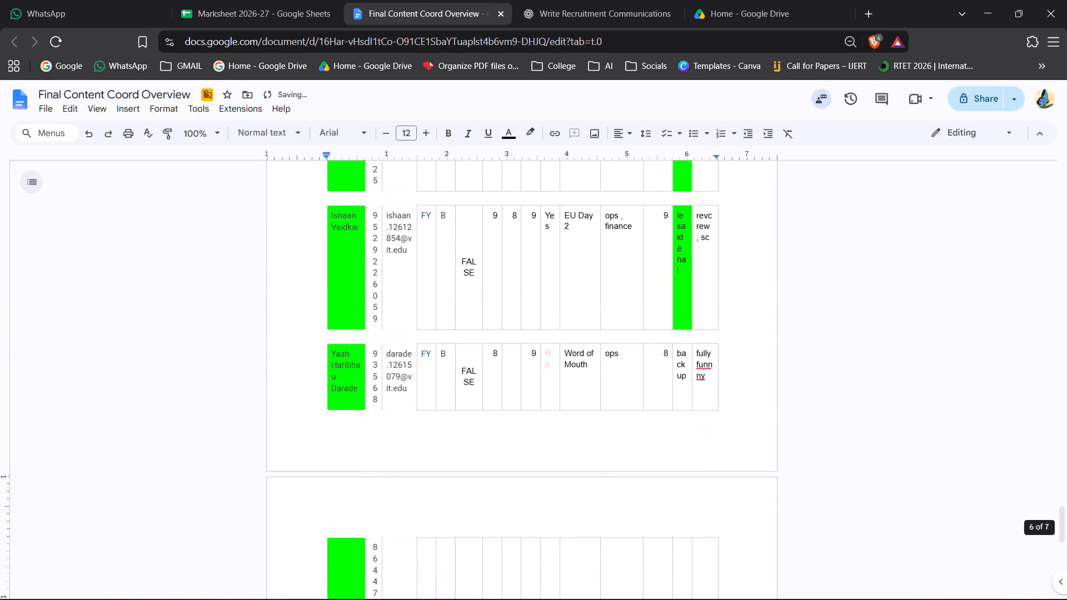
pyautogui.scroll(6, 426, 448)
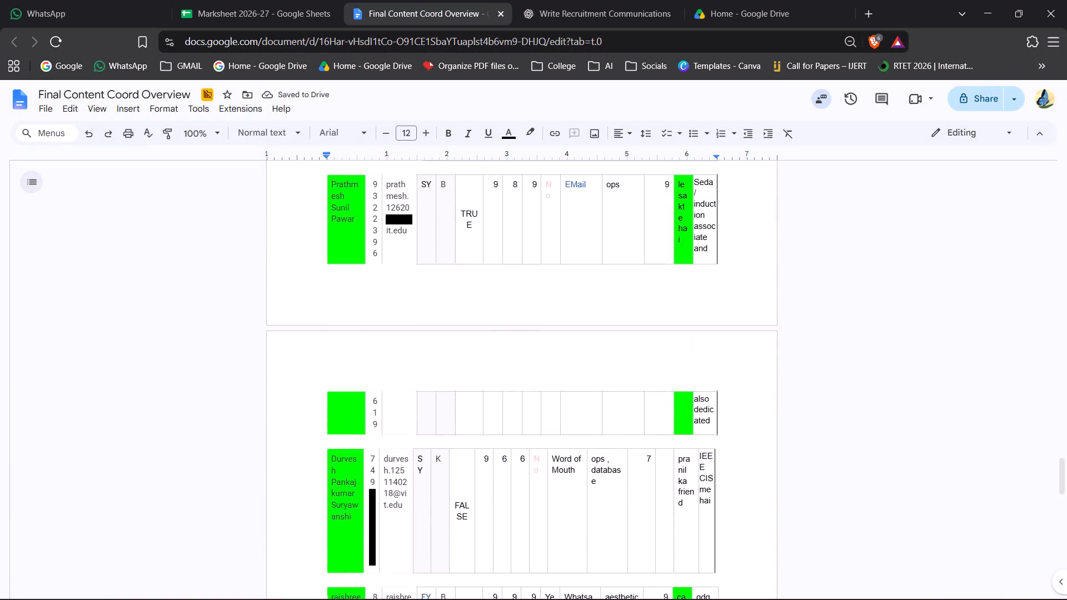
pyautogui.scroll(5, 426, 448)
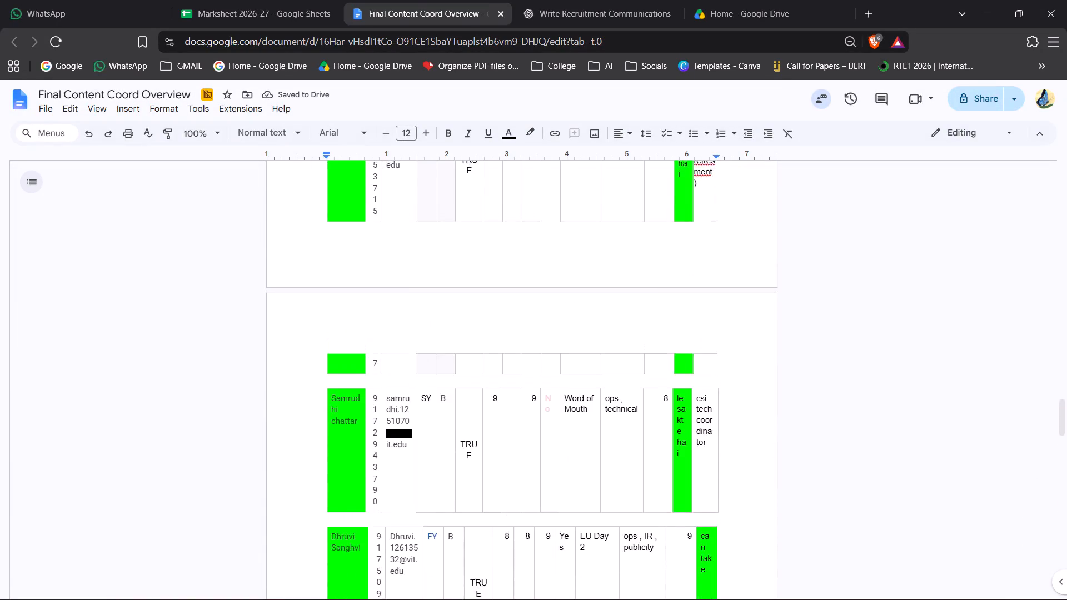
pyautogui.scroll(5, 426, 448)
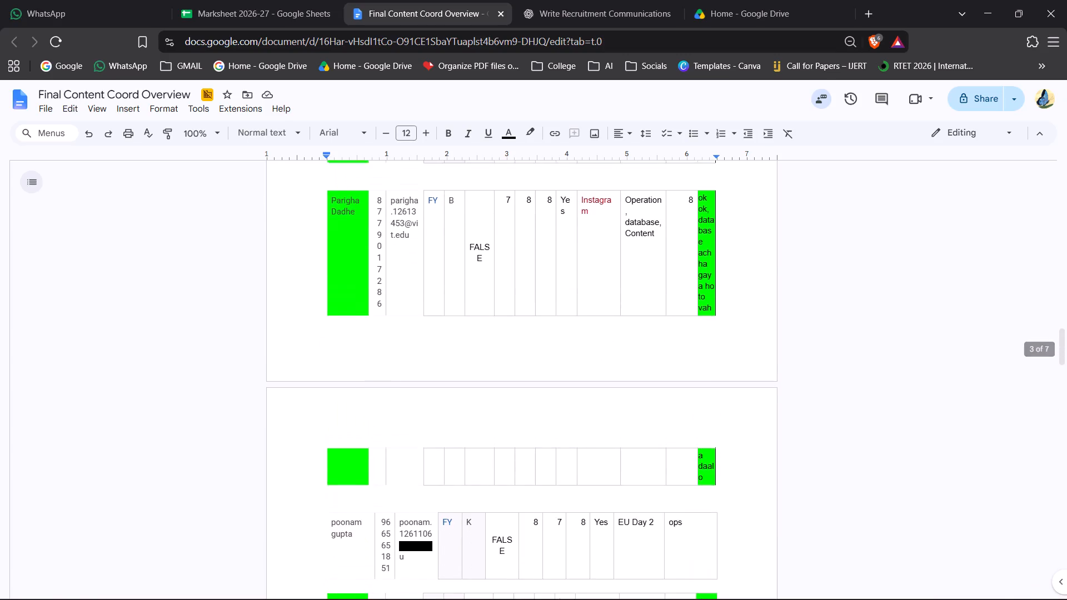
pyautogui.scroll(6, 426, 448)
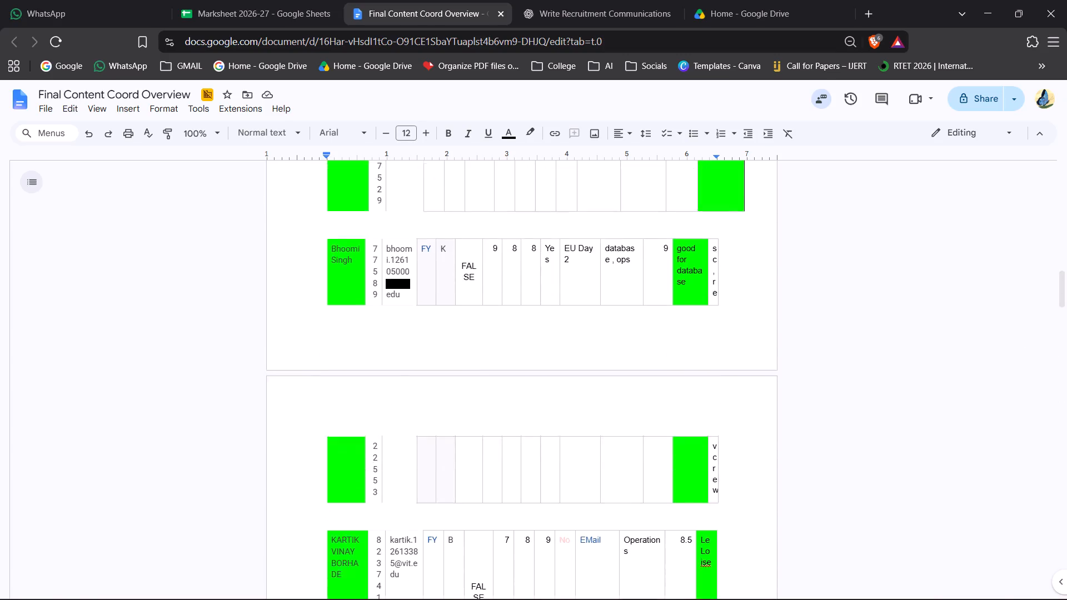
pyautogui.scroll(2, 426, 448)
pyautogui.scroll(-1, 426, 448)
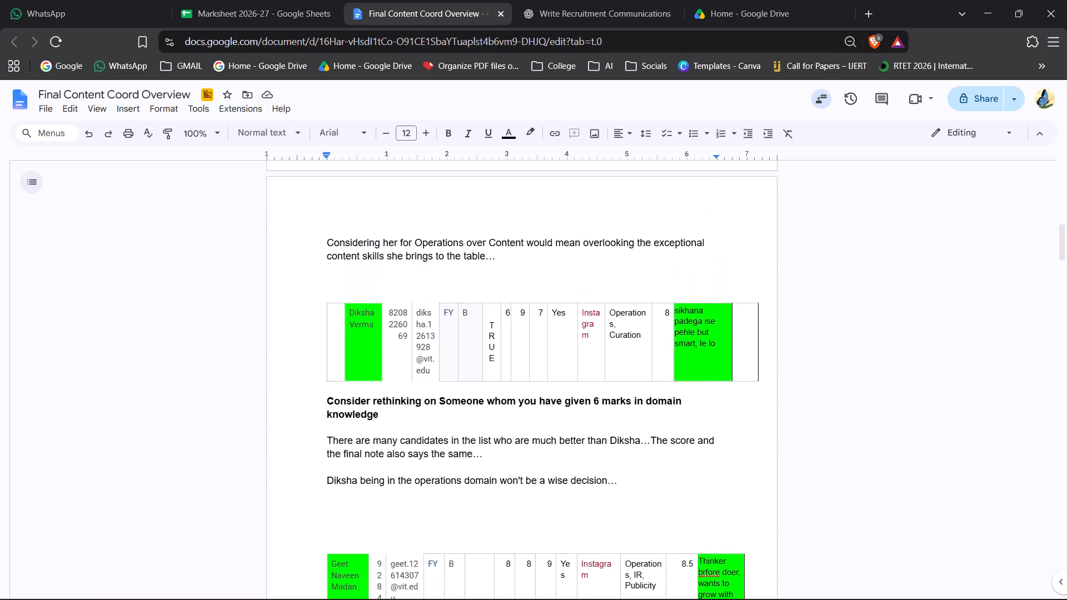
pyautogui.scroll(-3, 426, 448)
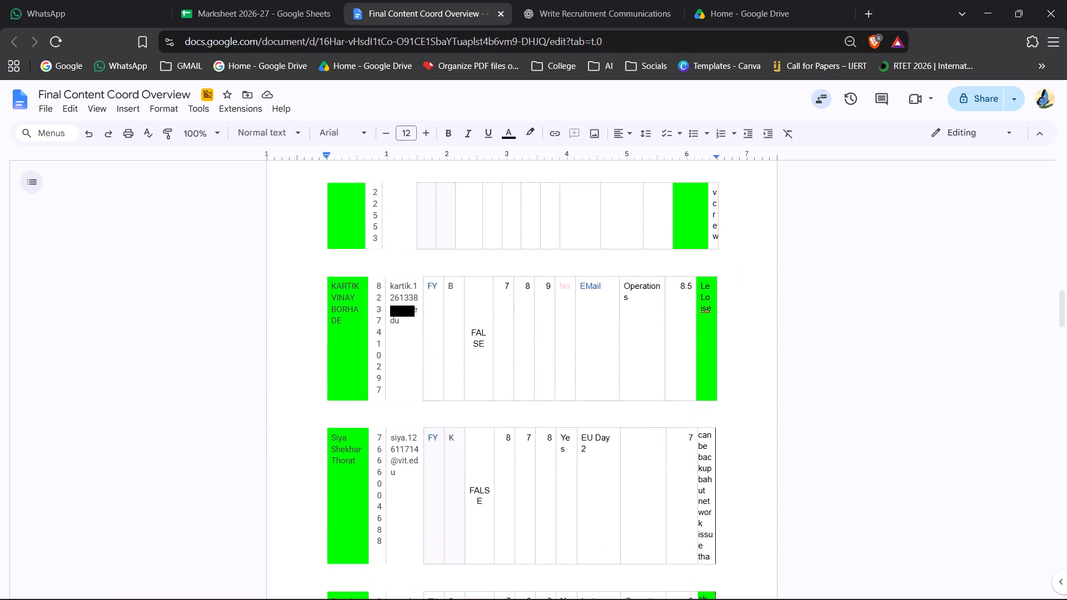
pyautogui.scroll(-3, 426, 448)
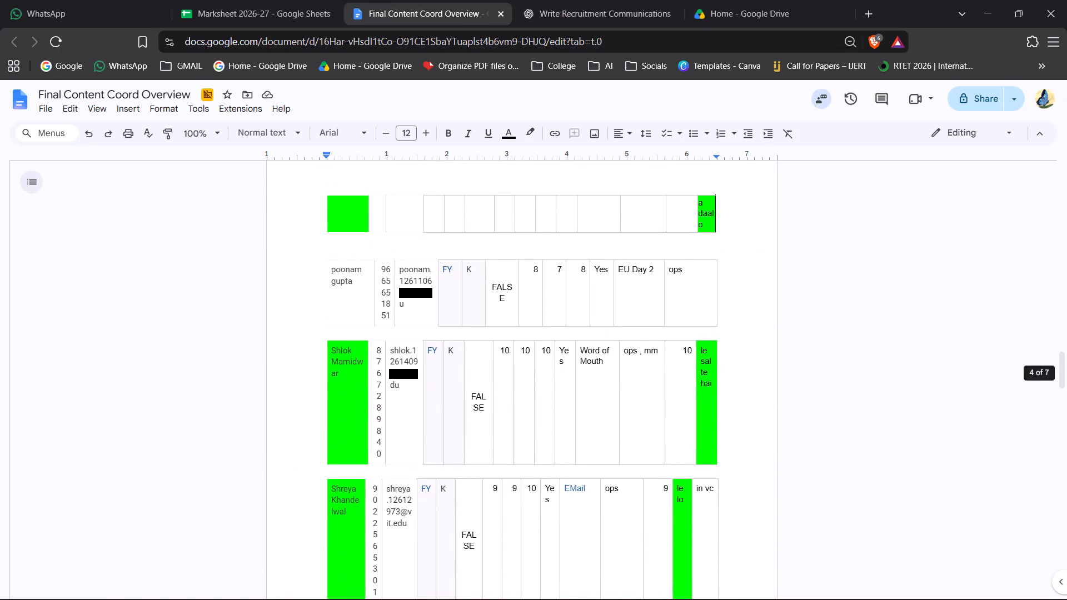
pyautogui.scroll(-3, 440, 459)
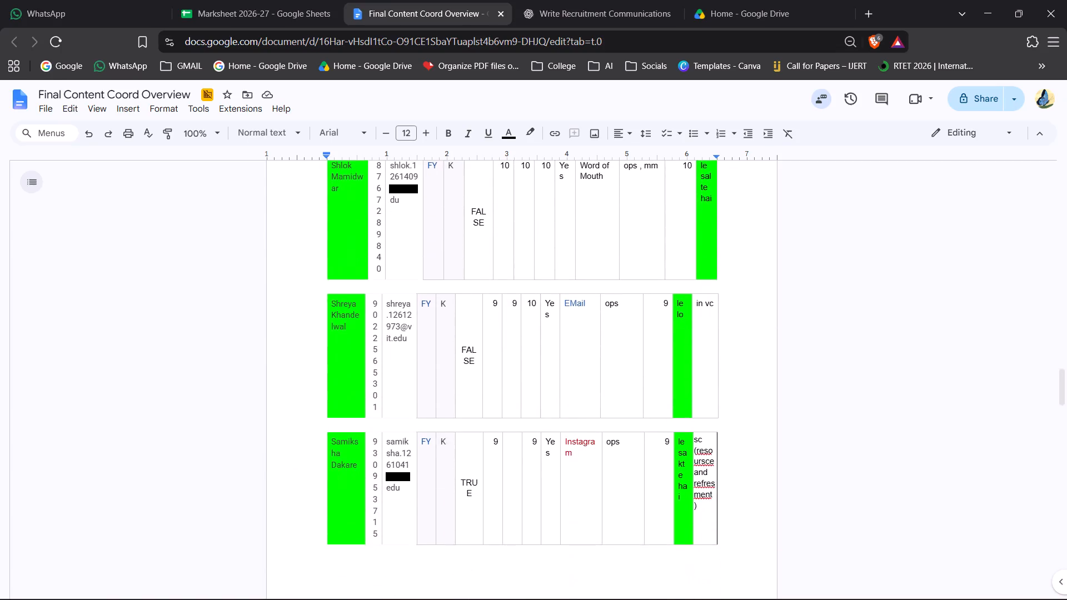
pyautogui.scroll(-7, 440, 459)
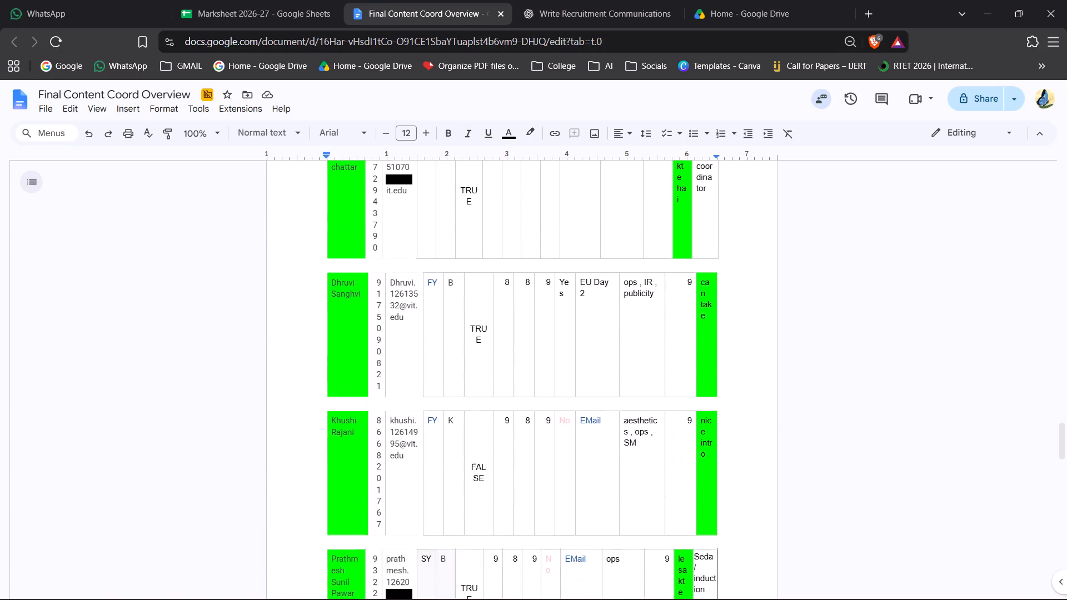
pyautogui.scroll(-5, 440, 459)
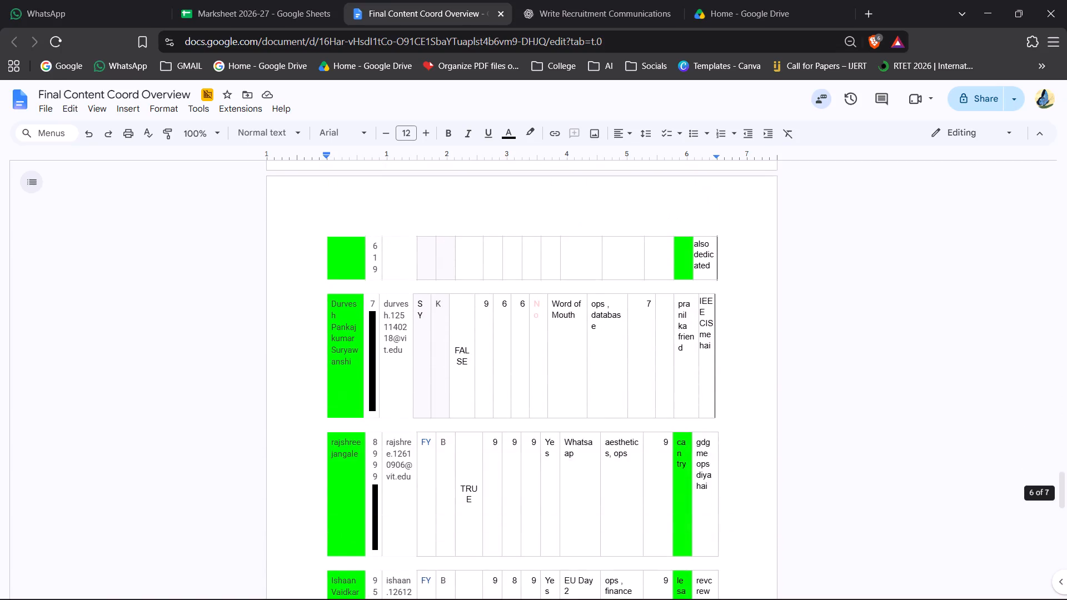
pyautogui.scroll(-5, 440, 459)
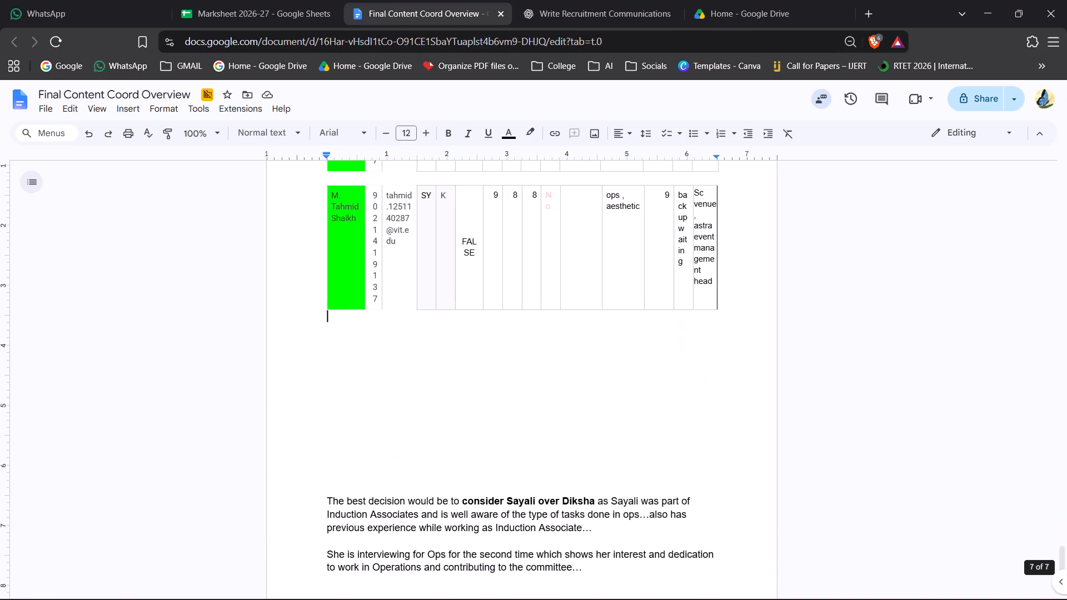
# Insert ten more blank lines between the last pasted table and the paragraph beginning "The best decision would be".
pyautogui.click(446, 410)
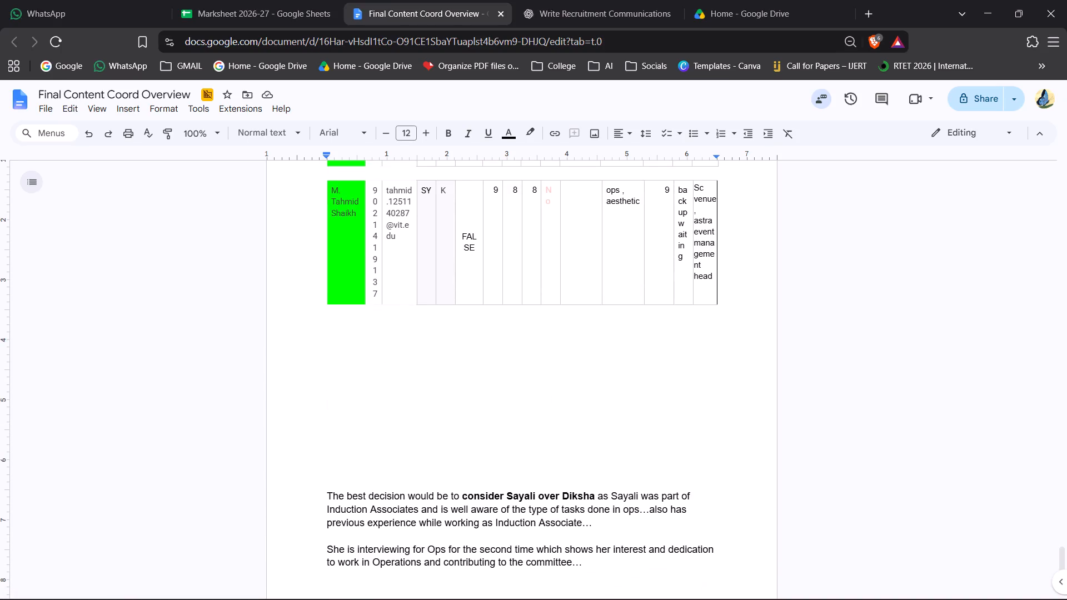
pyautogui.press('Return')
pyautogui.press('Return')
pyautogui.press('Return')
pyautogui.press('Return')
pyautogui.press('Return')
pyautogui.scroll(-5, 446, 410)
pyautogui.press('Return')
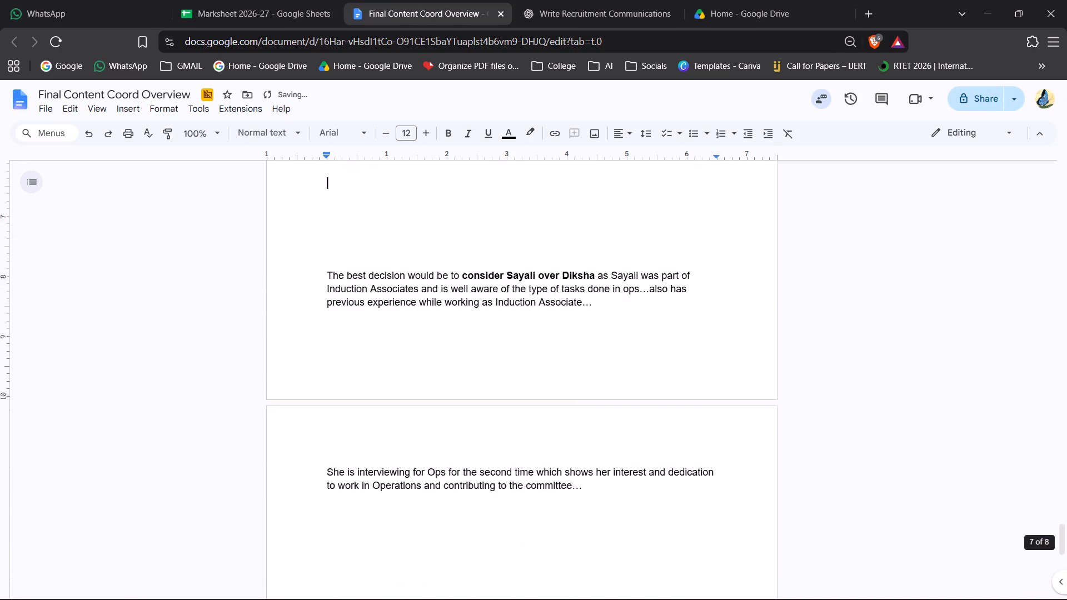
pyautogui.press('Return')
pyautogui.press('Return')
pyautogui.press('Return')
pyautogui.press('Return')
# From the end of Jigisha's note at the document's start, check the Design sheet in Marksheet 2026-27 and return.
pyautogui.scroll(13, 446, 410)
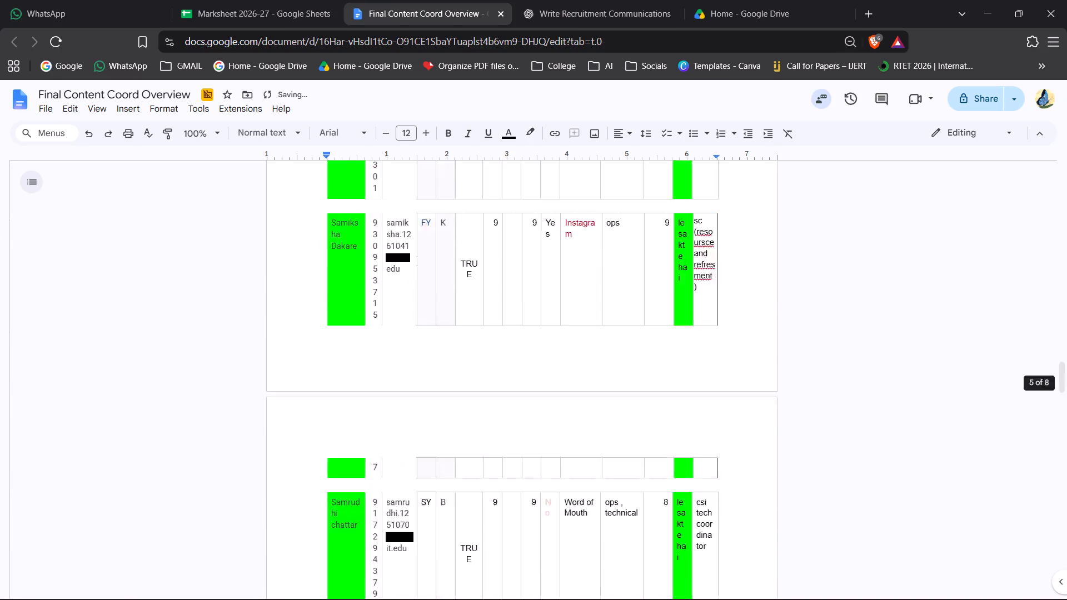
pyautogui.scroll(13, 446, 410)
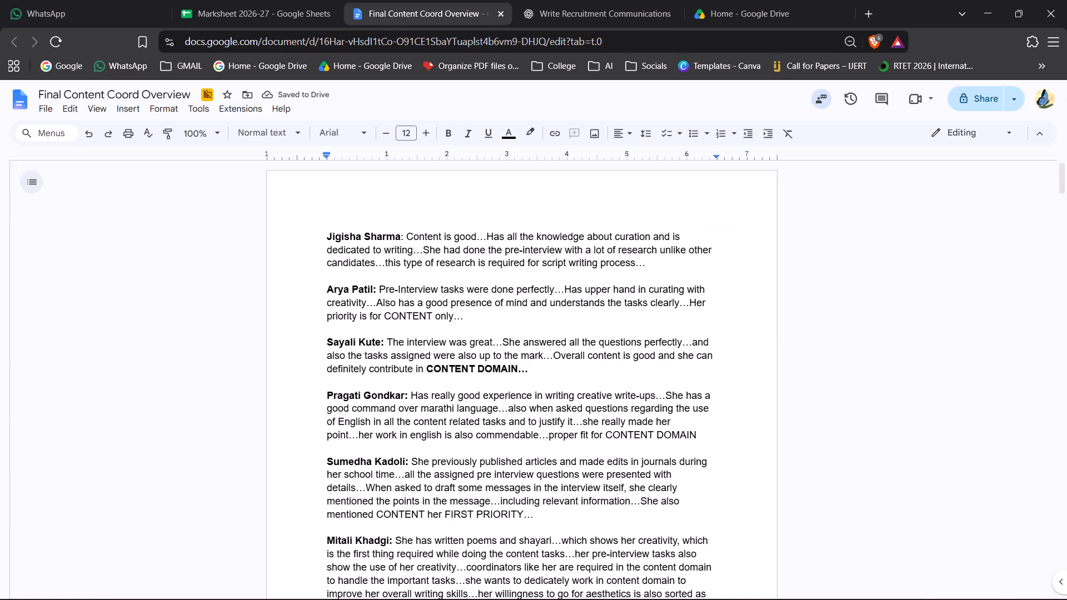
pyautogui.click(664, 261)
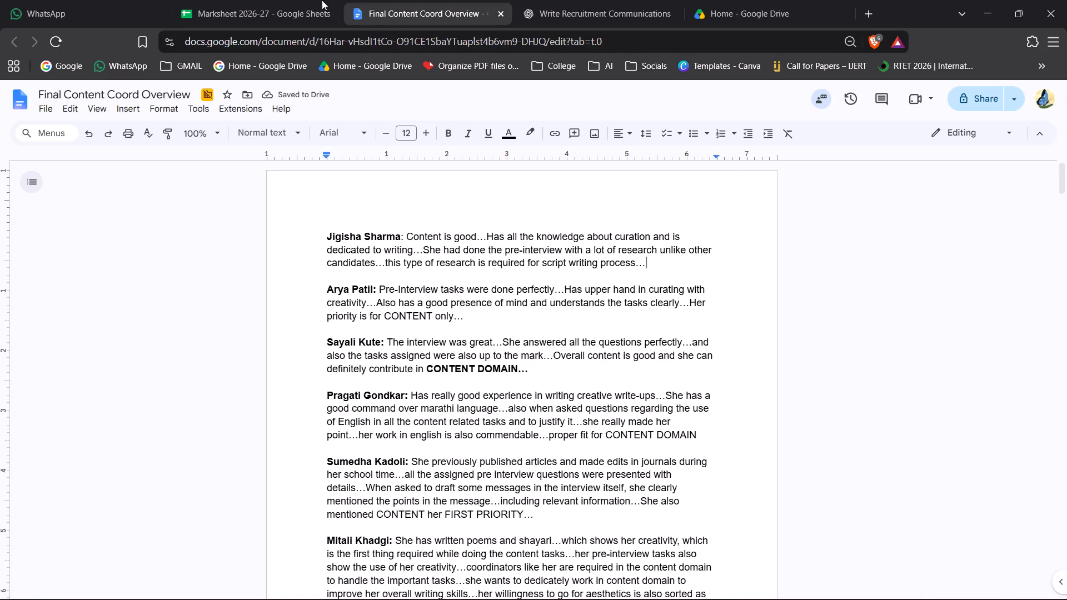
pyautogui.click(315, 0)
pyautogui.hscroll(7, 258, 501)
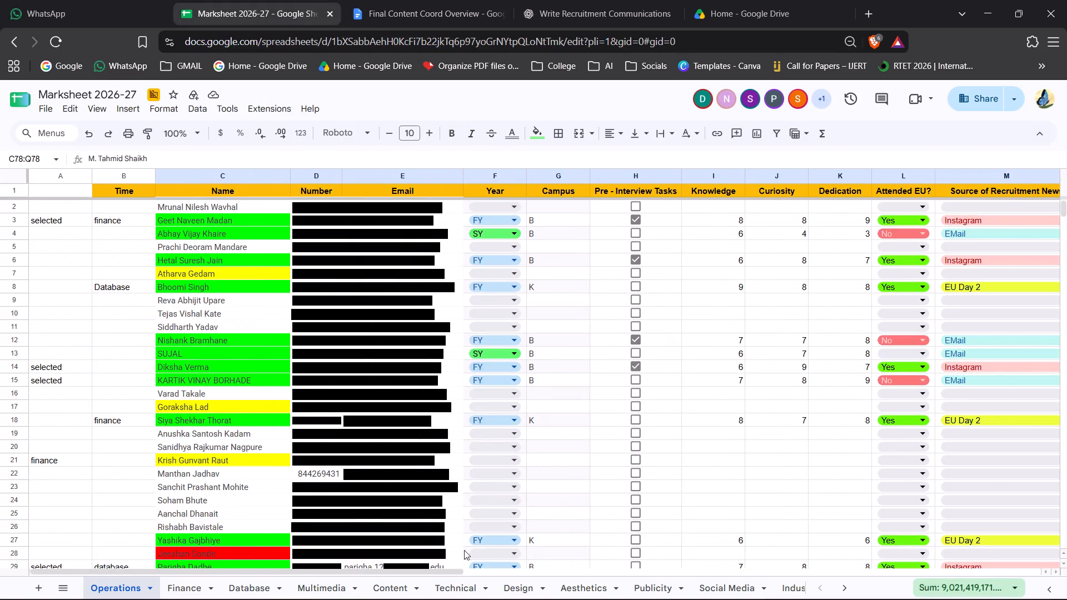
pyautogui.click(521, 585)
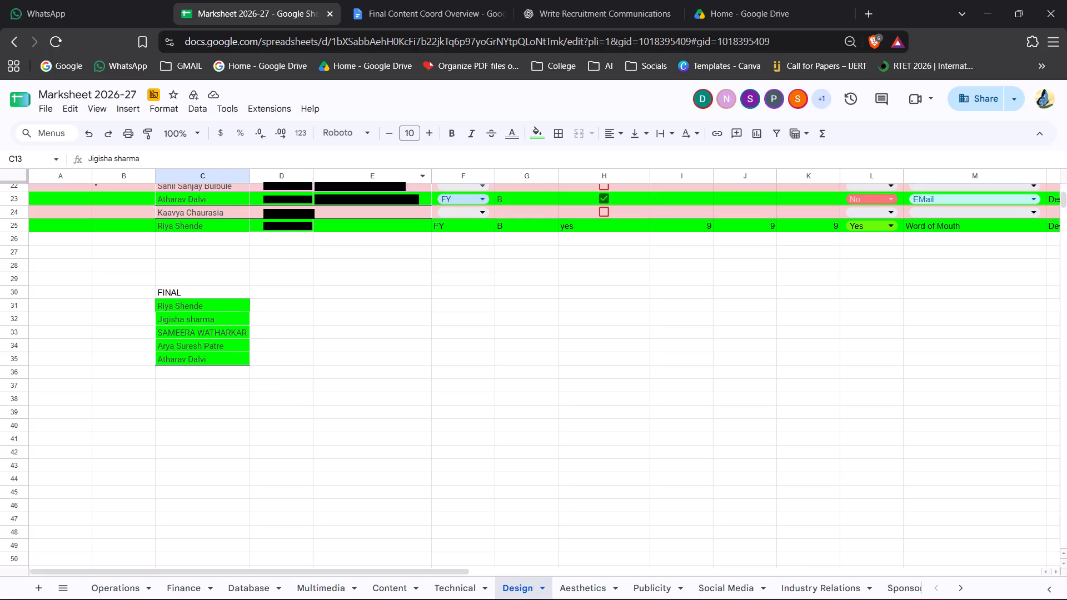
pyautogui.click(418, 0)
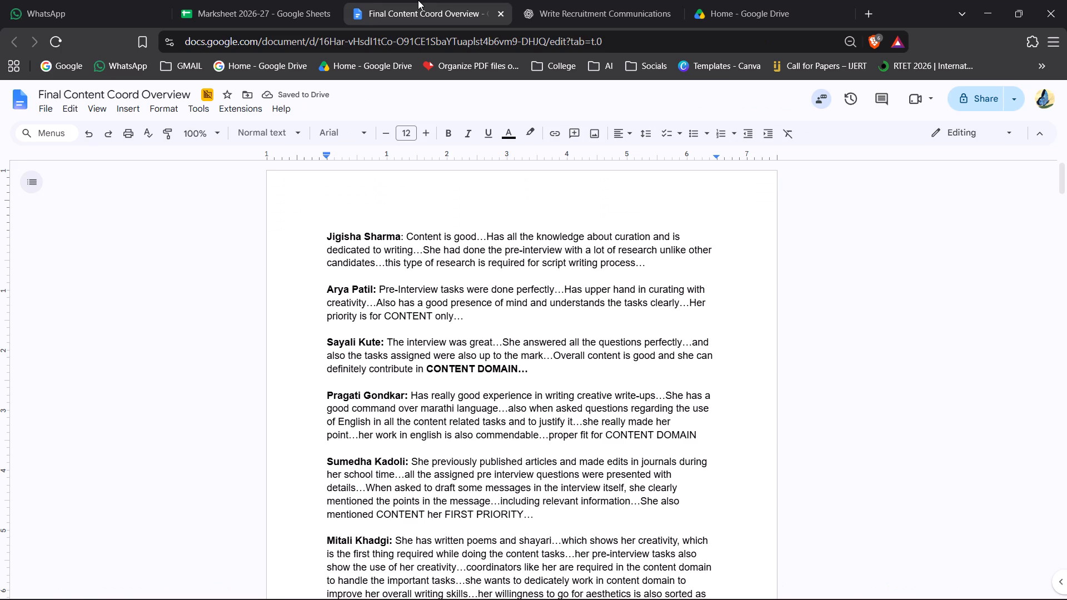
pyautogui.click(568, 0)
pyautogui.click(380, 0)
# Reread the content candidates' notes and append "She is really interested to work in content domain" to Jigisha's note.
pyautogui.scroll(-2, 668, 338)
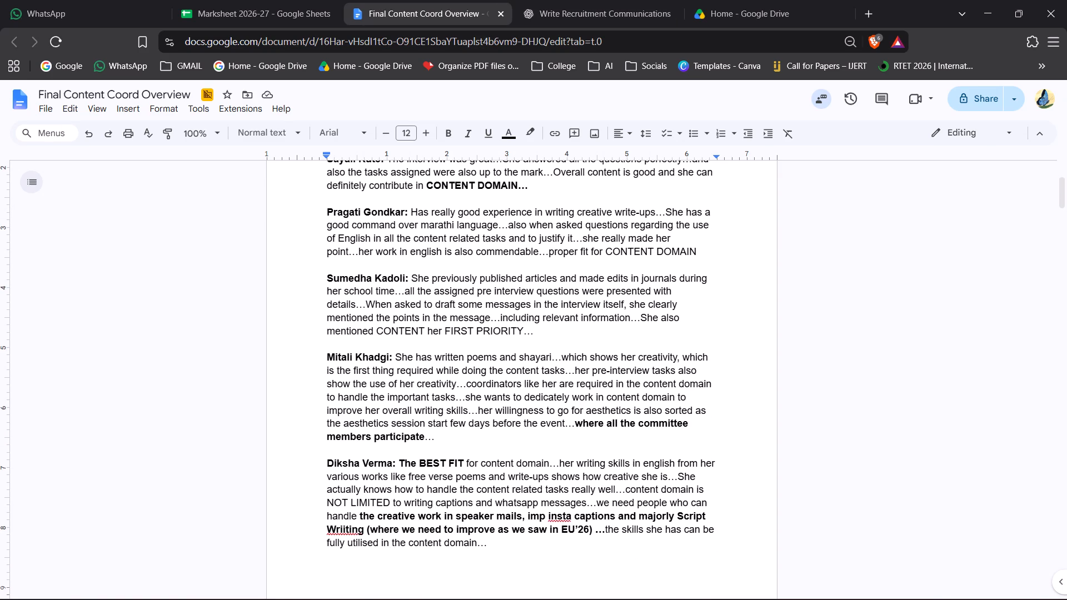
pyautogui.scroll(3, 668, 338)
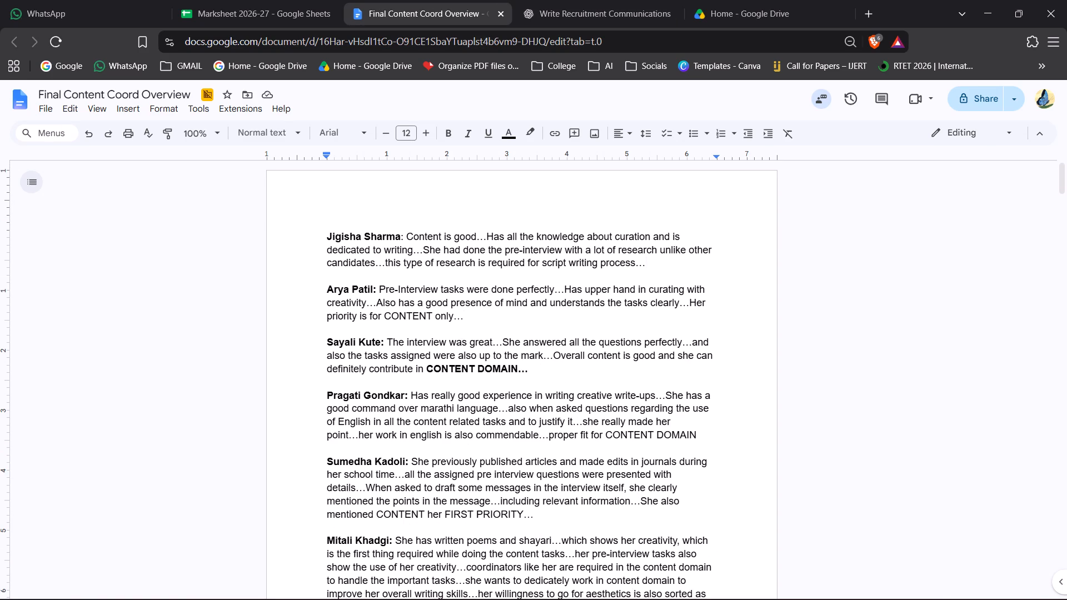
pyautogui.scroll(-2, 668, 338)
pyautogui.scroll(3, 668, 338)
pyautogui.scroll(-2, 668, 338)
pyautogui.scroll(5, 668, 338)
pyautogui.write('She is really')
pyautogui.press('space')
pyautogui.write('interested to work in content d')
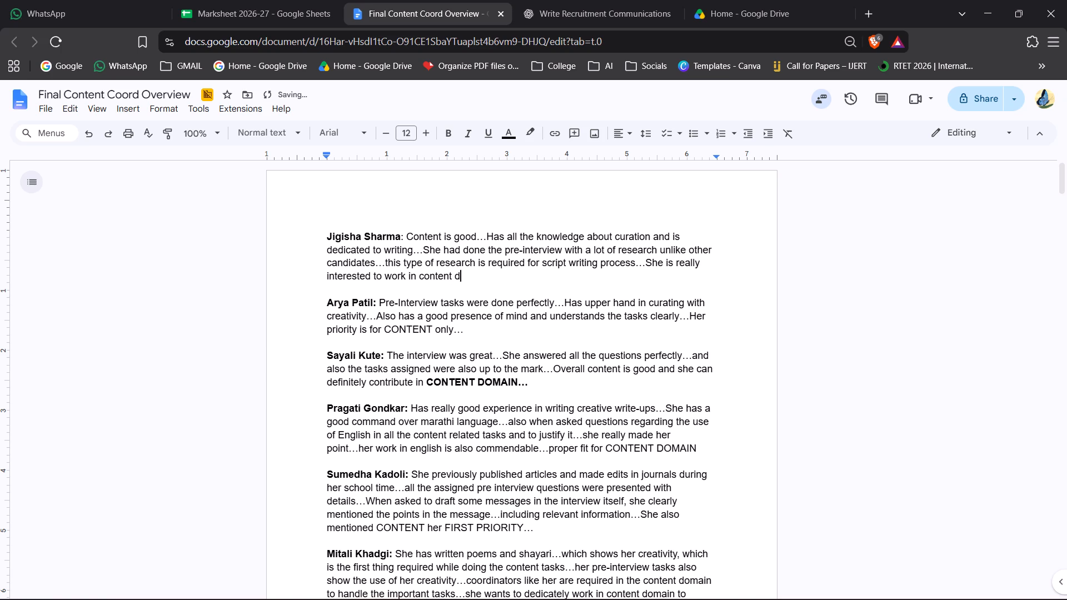
pyautogui.write('omain')
pyautogui.press('space')
pyautogui.write('to o')
pyautogui.press('BackSpace')
pyautogui.press('BackSpace')
pyautogui.press('BackSpace')
pyautogui.press('BackSpace')
# Continue the last sentence of Jigisha's note with "as she is confident that being in content will help".
pyautogui.write('as')
pyautogui.press('space')
pyautogui.write('she')
pyautogui.press('space')
pyautogui.press('BackSpace')
pyautogui.press('BackSpace')
pyautogui.write('e is condi')
pyautogui.press('BackSpace')
pyautogui.press('BackSpace')
pyautogui.write('fident that content')
pyautogui.press('BackSpace')
pyautogui.press('BackSpace')
pyautogui.press('BackSpace')
pyautogui.press('BackSpace')
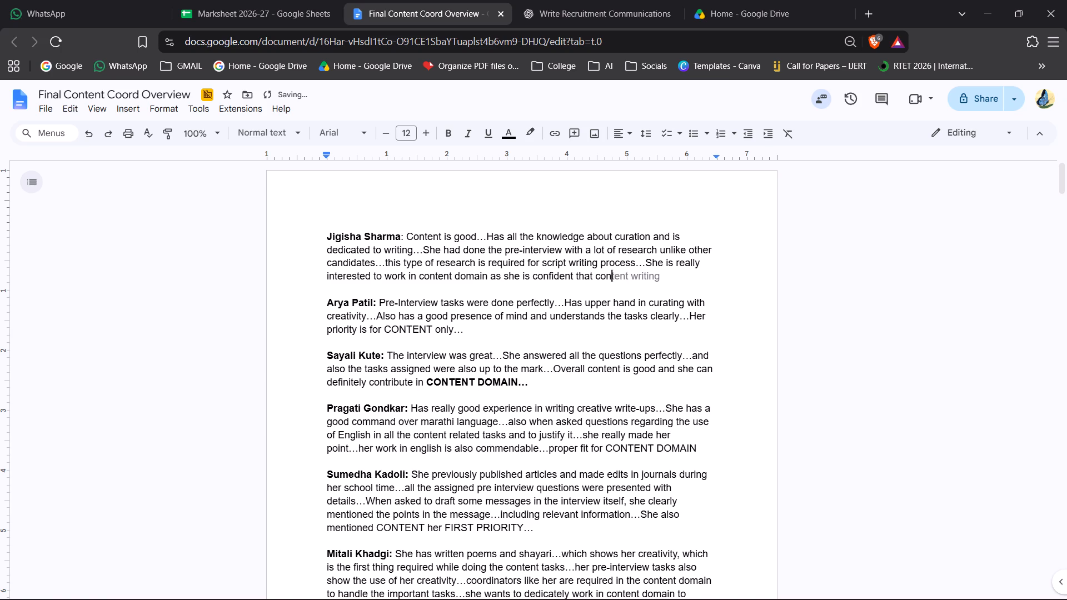
pyautogui.press('BackSpace')
pyautogui.press('BackSpace')
pyautogui.press('BackSpace')
pyautogui.write('being in cone')
pyautogui.press('BackSpace')
pyautogui.write('tent will helo')
pyautogui.press('space')
pyautogui.press('BackSpace')
pyautogui.press('BackSpace')
pyautogui.press('space')
pyautogui.press('BackSpace')
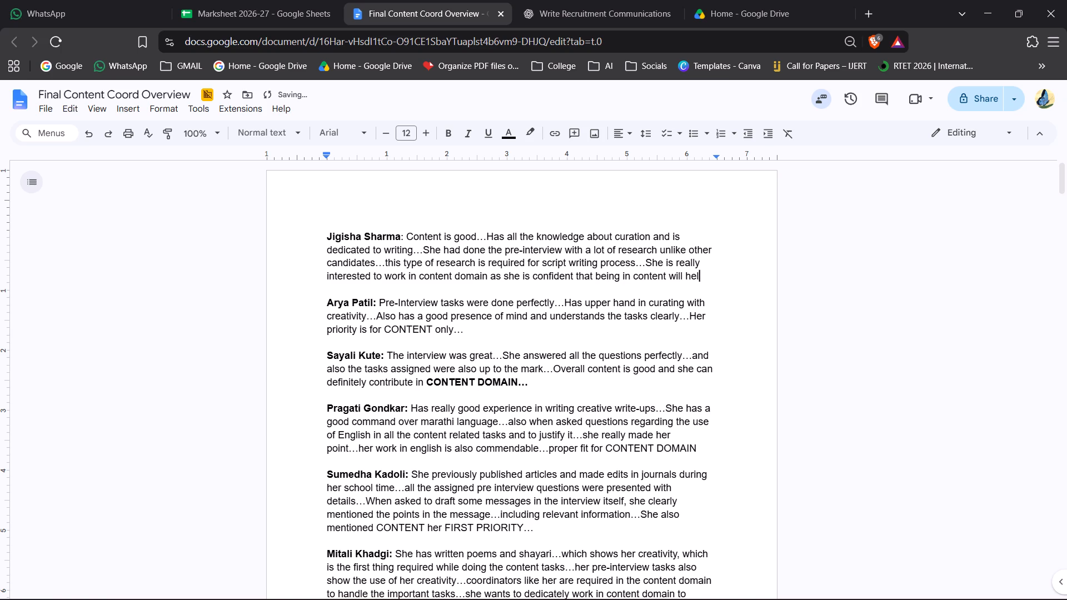
pyautogui.write('p')
pyautogui.press('space')
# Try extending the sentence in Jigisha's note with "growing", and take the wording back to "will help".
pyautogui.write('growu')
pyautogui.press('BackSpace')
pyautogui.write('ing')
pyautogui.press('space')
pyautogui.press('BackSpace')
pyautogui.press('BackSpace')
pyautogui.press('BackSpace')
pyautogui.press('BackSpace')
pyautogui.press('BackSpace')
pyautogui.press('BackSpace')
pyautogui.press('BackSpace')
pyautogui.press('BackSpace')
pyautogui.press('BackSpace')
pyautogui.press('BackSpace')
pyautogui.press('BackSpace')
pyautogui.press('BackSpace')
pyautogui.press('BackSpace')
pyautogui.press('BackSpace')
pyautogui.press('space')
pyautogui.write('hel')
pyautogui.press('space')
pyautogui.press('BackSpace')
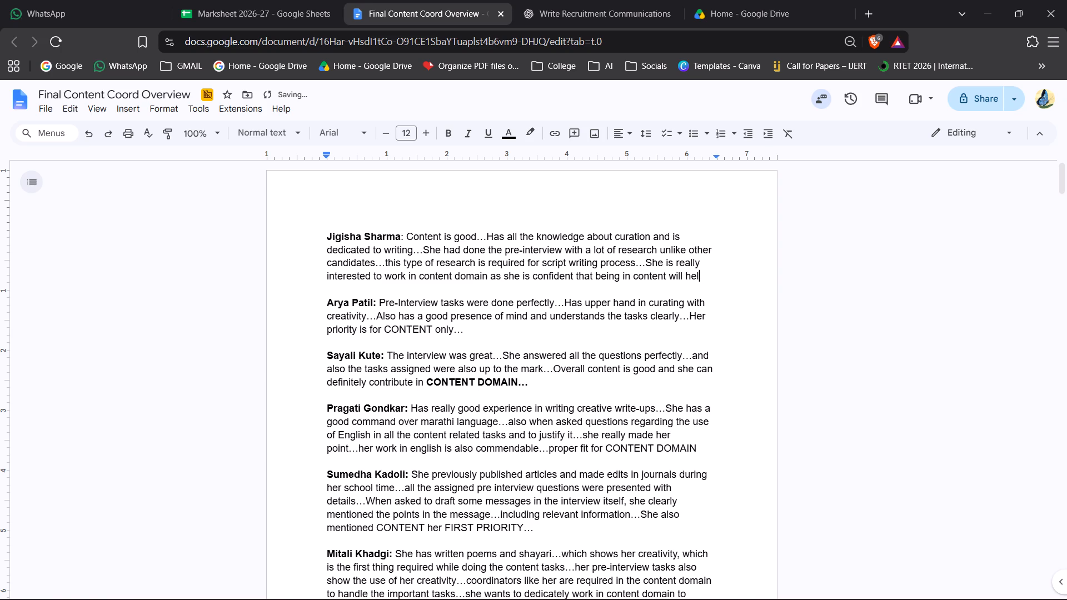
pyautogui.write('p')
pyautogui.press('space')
# Replace "will help" at the end of Jigisha's note with "will be best suitable for her...".
pyautogui.press('BackSpace')
pyautogui.press('BackSpace')
pyautogui.press('BackSpace')
pyautogui.press('BackSpace')
pyautogui.press('BackSpace')
pyautogui.press('BackSpace')
pyautogui.press('BackSpace')
pyautogui.press('BackSpace')
pyautogui.press('BackSpace')
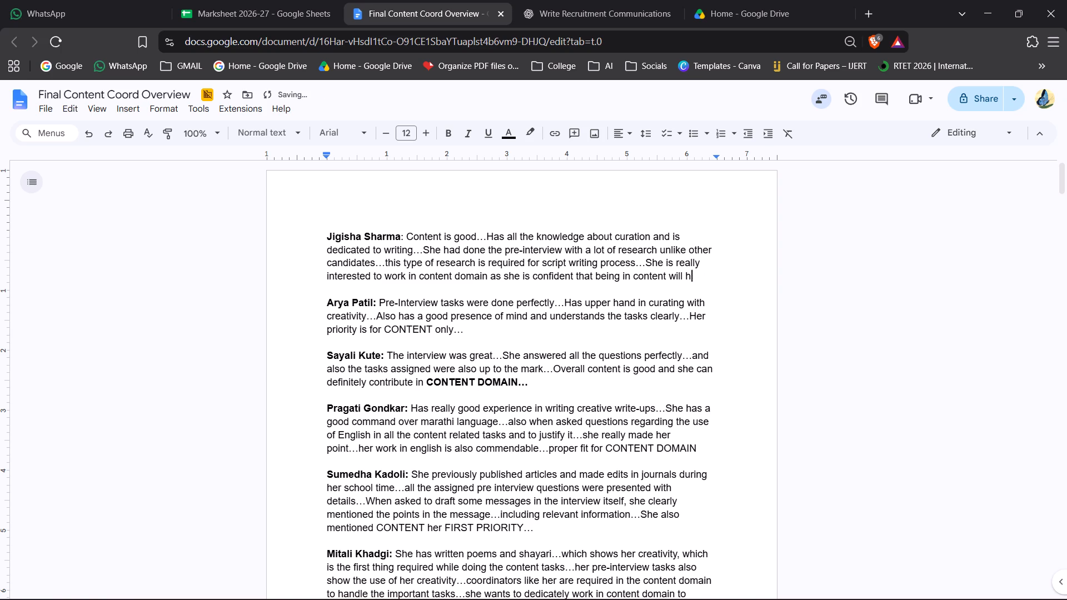
pyautogui.press('BackSpace')
pyautogui.write('will')
pyautogui.press('space')
pyautogui.write('be')
pyautogui.press('space')
pyautogui.write('best suta=')
pyautogui.press('BackSpace')
pyautogui.press('BackSpace')
pyautogui.press('BackSpace')
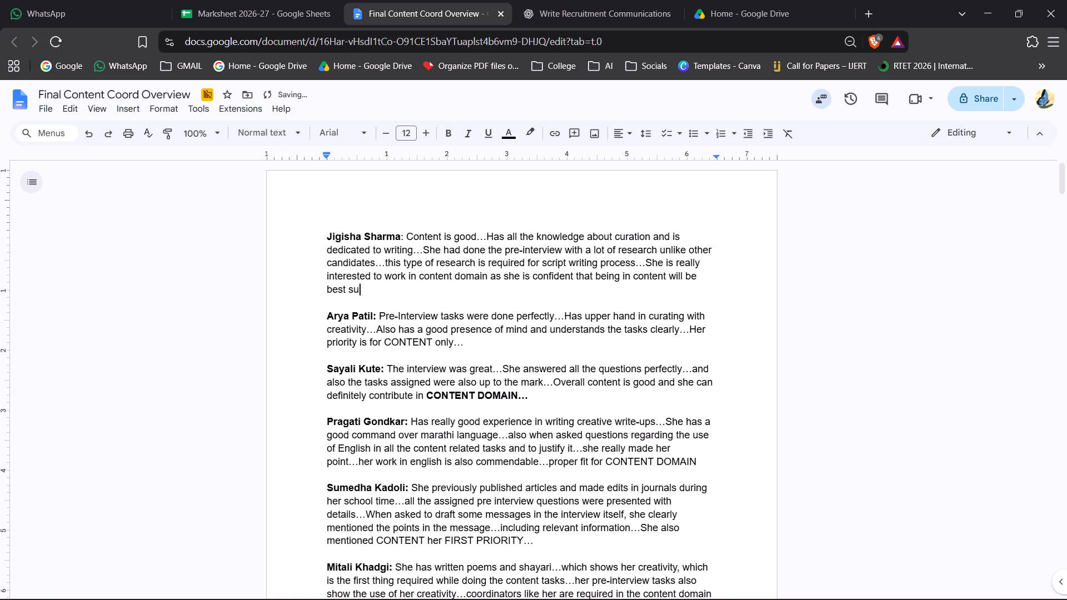
pyautogui.write('itable')
pyautogui.press('BackSpace')
pyautogui.write('e for her...')
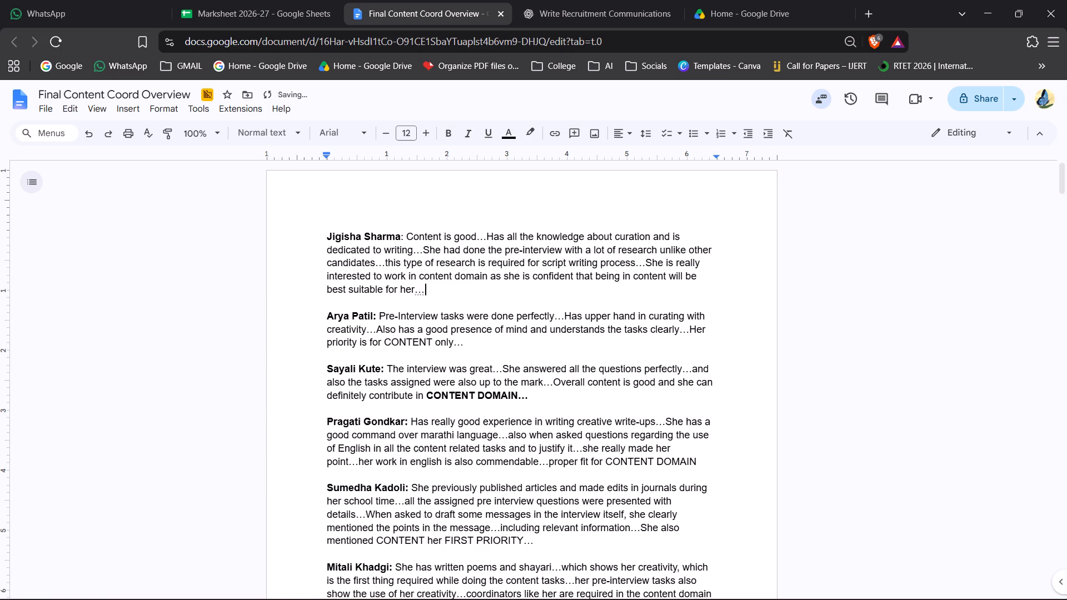
# Check the candidates' position preferences and overall impressions on the Content sheet of Marksheet 2026-27, and return to the end of Jigisha's note.
pyautogui.click(715, 0)
pyautogui.click(442, 0)
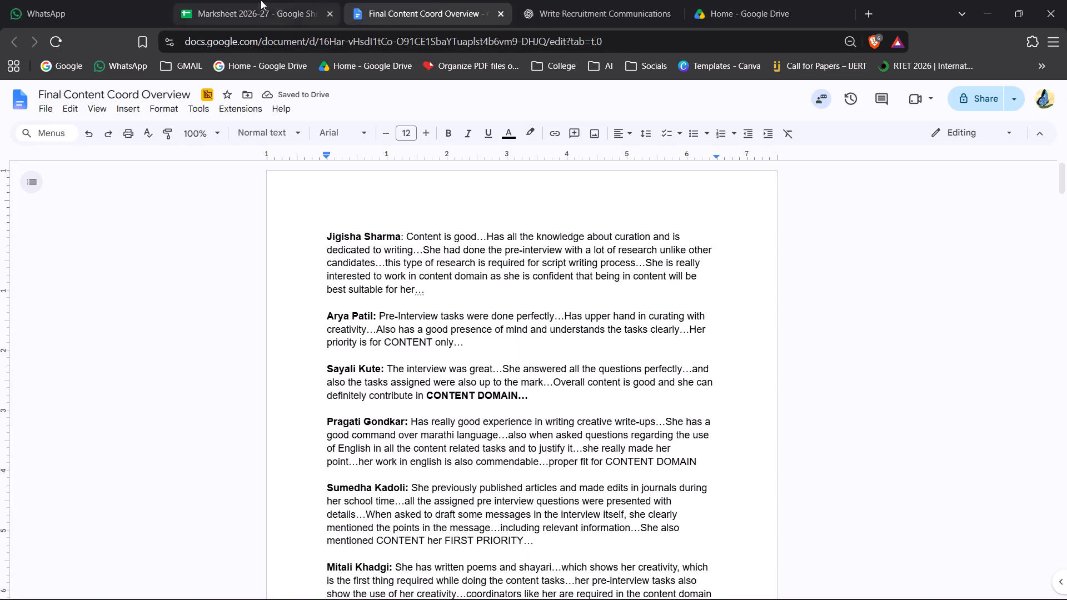
pyautogui.moveTo(261, 0); pyautogui.dragTo(245, 0)
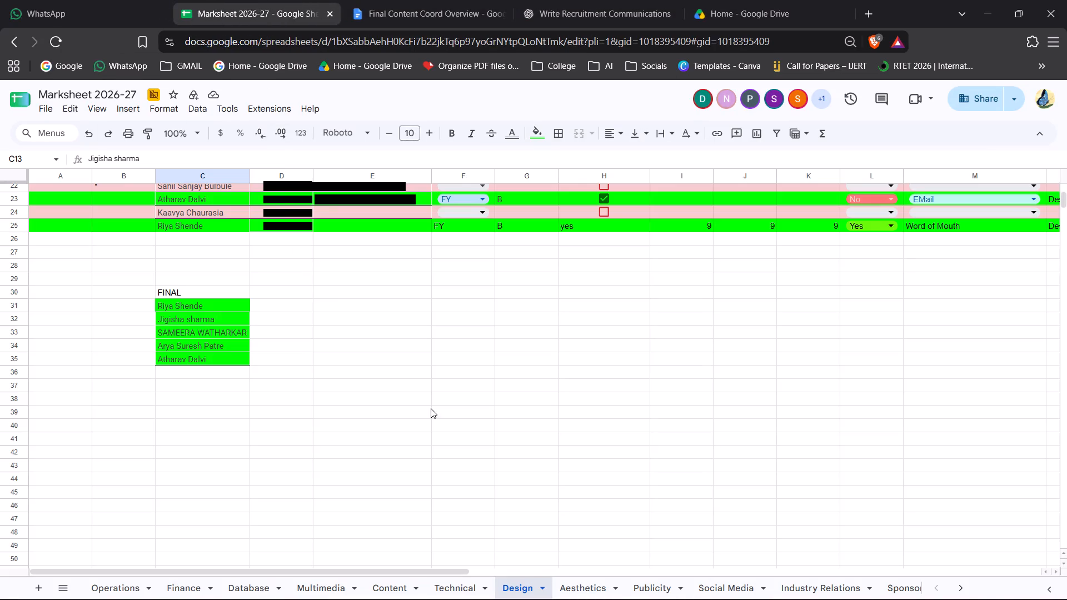
pyautogui.click(396, 577)
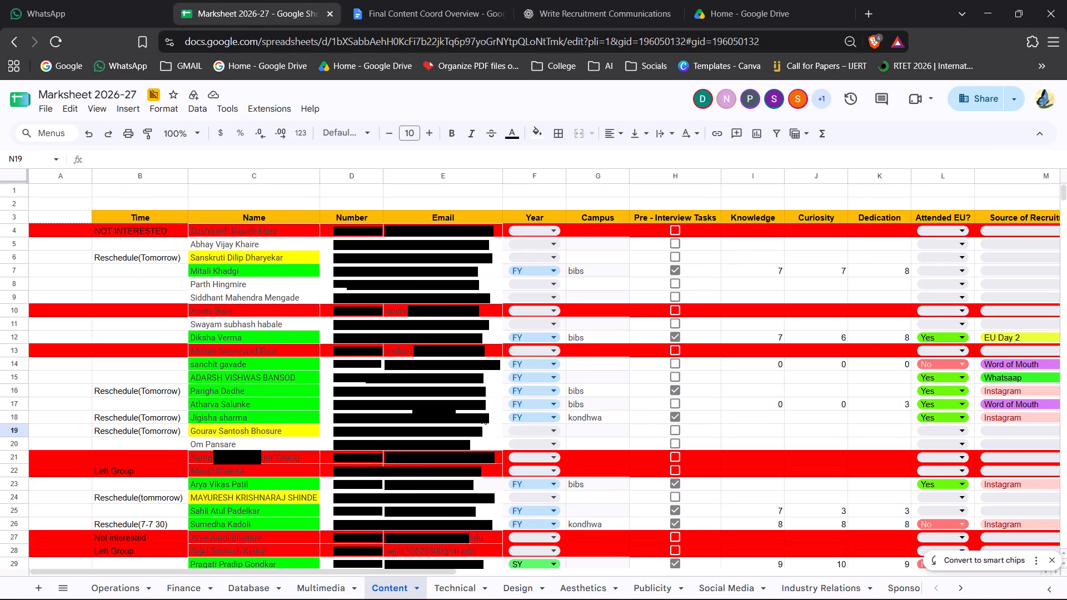
pyautogui.hscroll(-5, 481, 414)
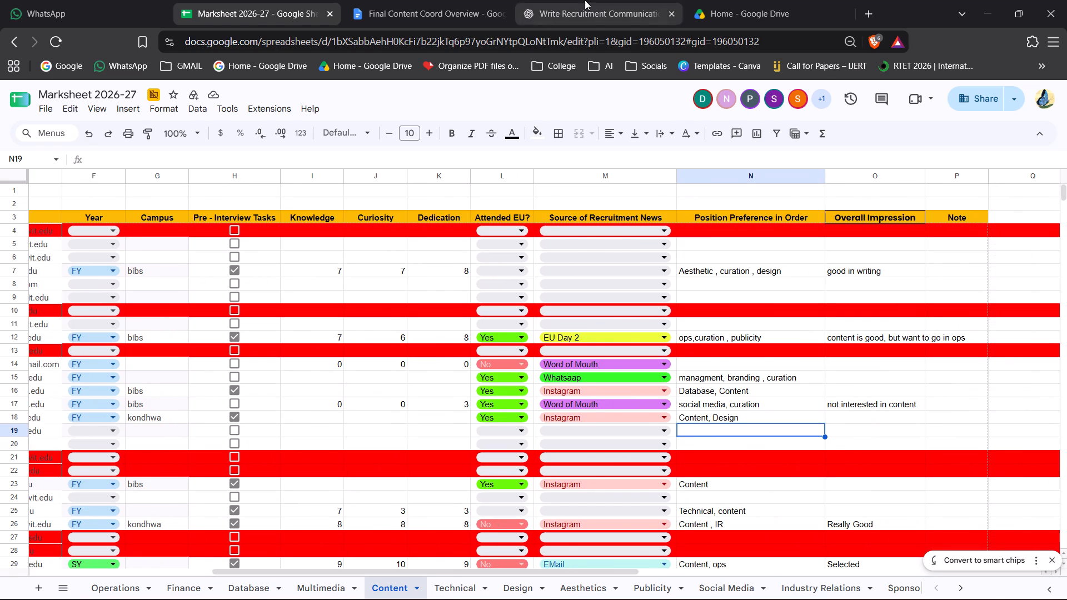
pyautogui.click(456, 0)
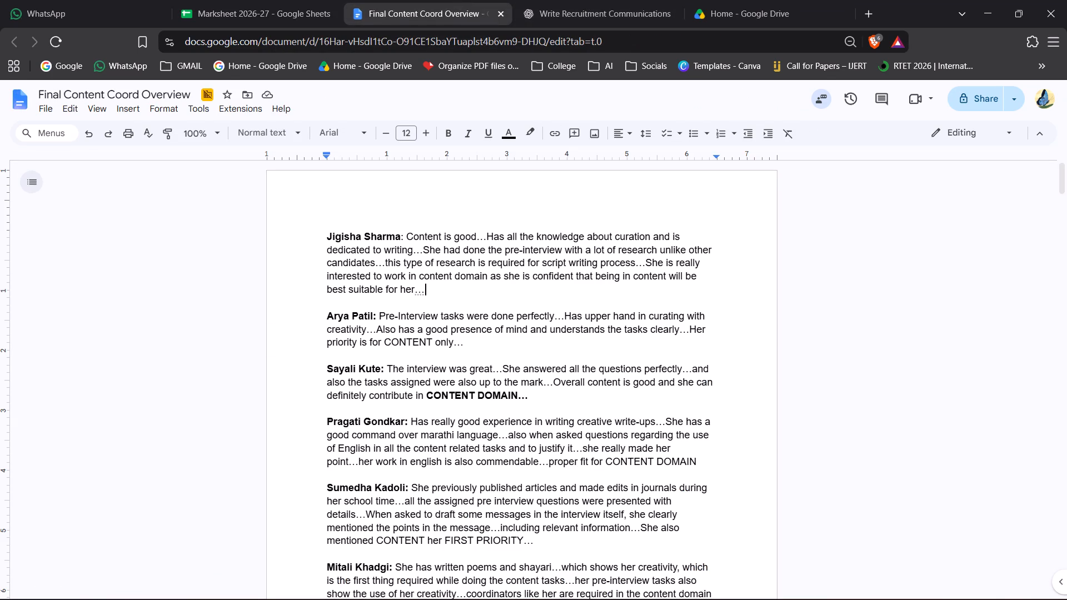
pyautogui.click(486, 281)
pyautogui.click(459, 286)
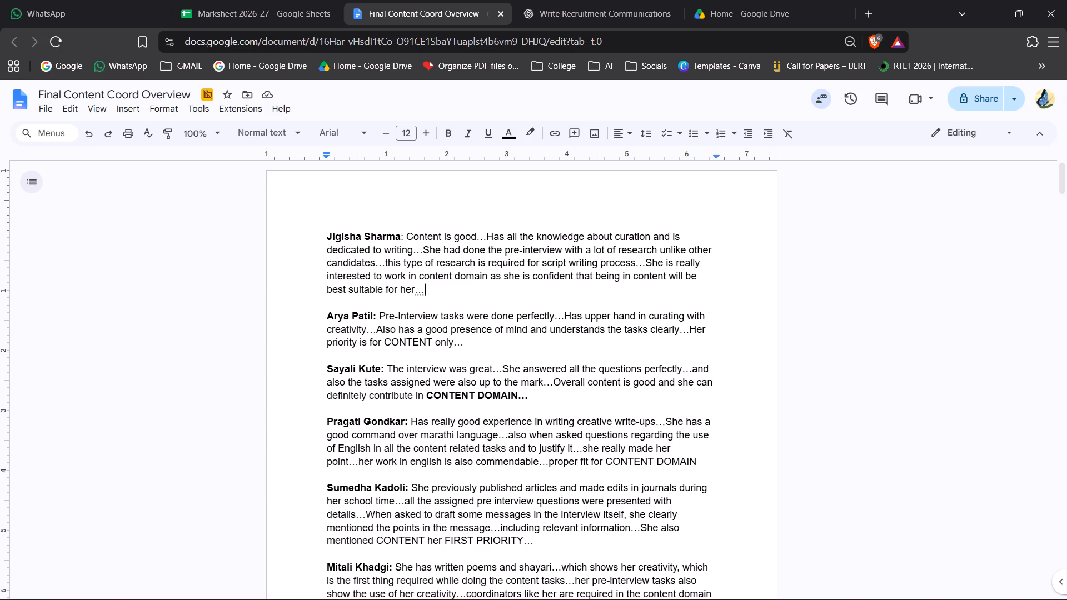
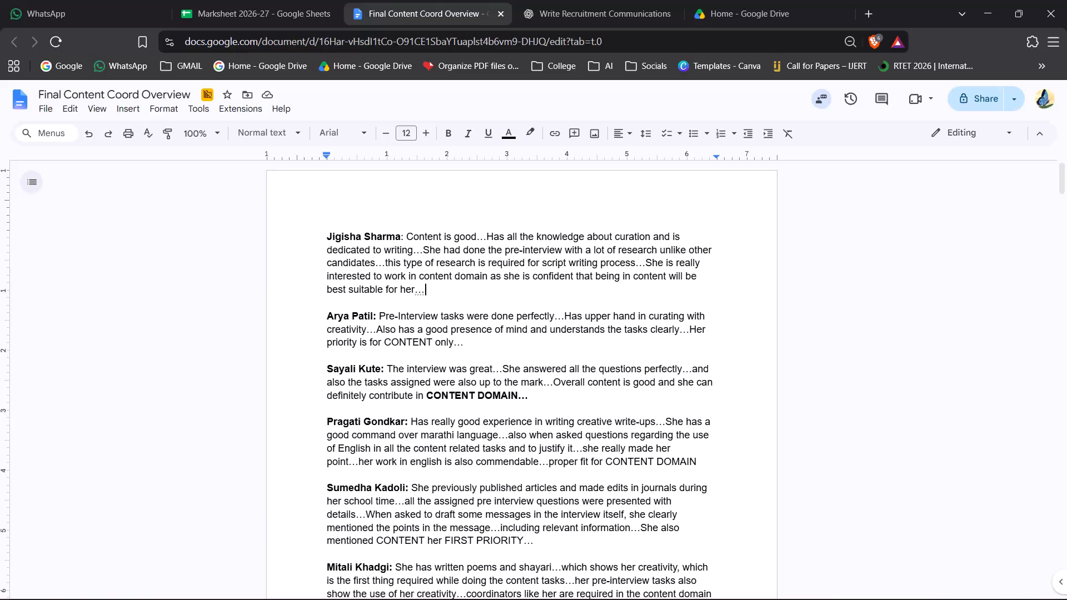
# Bold "CONTENT" in Arya's note, "proper fit for CONTENT DOMAIN" in Pragati's, and "CONTENT her FIRST PRIORITY…" in Sumedha's.
pyautogui.doubleClick(398, 341)
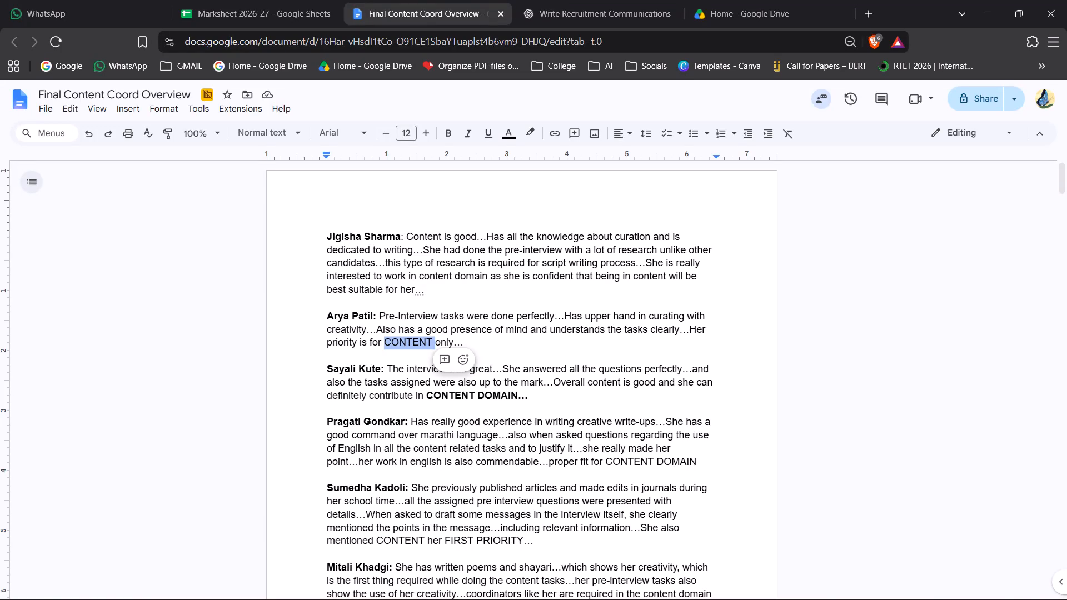
pyautogui.hotkey('ctrl', 'b')
pyautogui.scroll(-1, 363, 495)
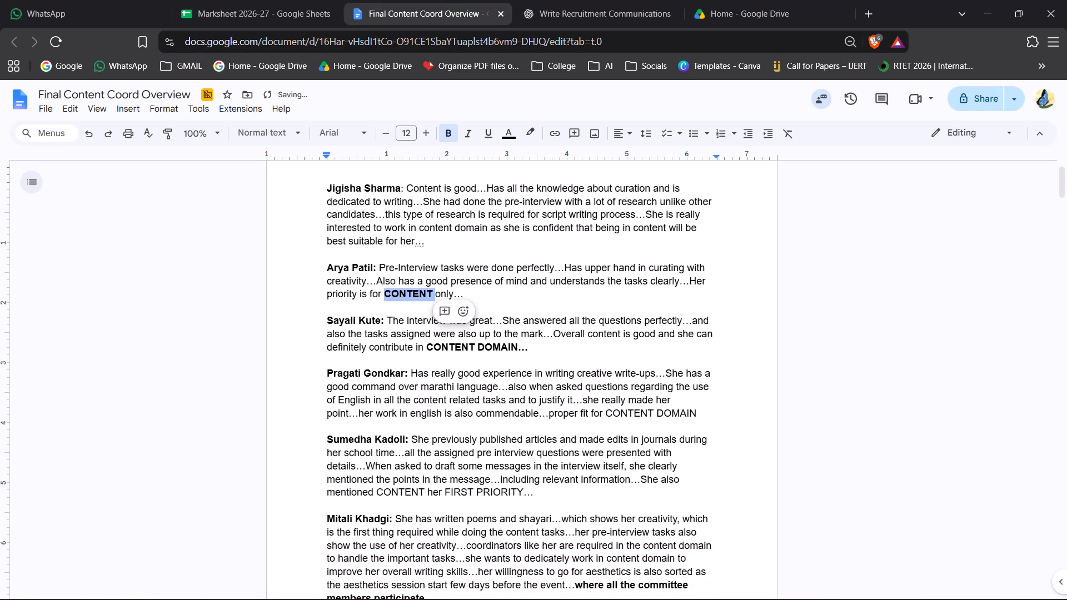
pyautogui.moveTo(551, 413); pyautogui.dragTo(699, 408)
pyautogui.hotkey('ctrl', 'b')
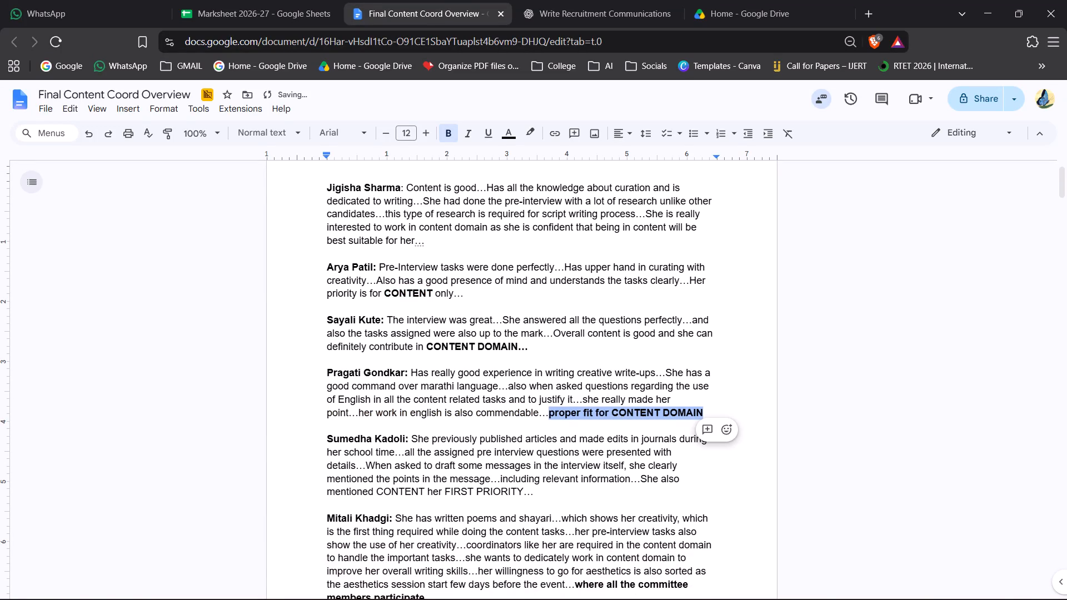
pyautogui.scroll(-1, 484, 506)
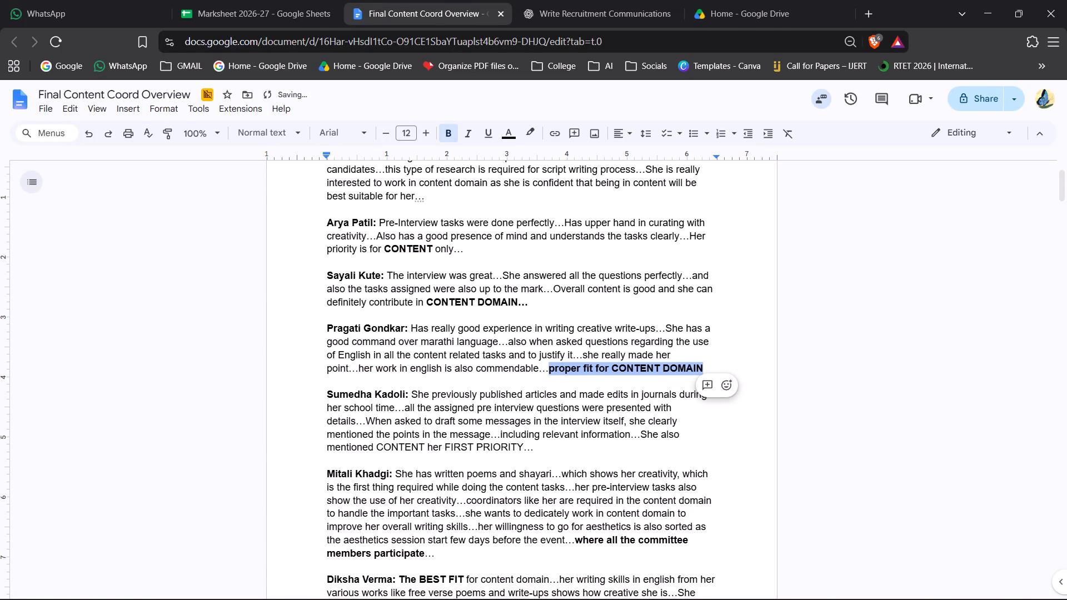
pyautogui.moveTo(378, 446); pyautogui.dragTo(546, 452)
pyautogui.hotkey('ctrl', 'b')
# Look over Mitali's and Diksha's notes and place the text cursor after "fully utilised in the content domain…" in Diksha's.
pyautogui.scroll(-1, 546, 452)
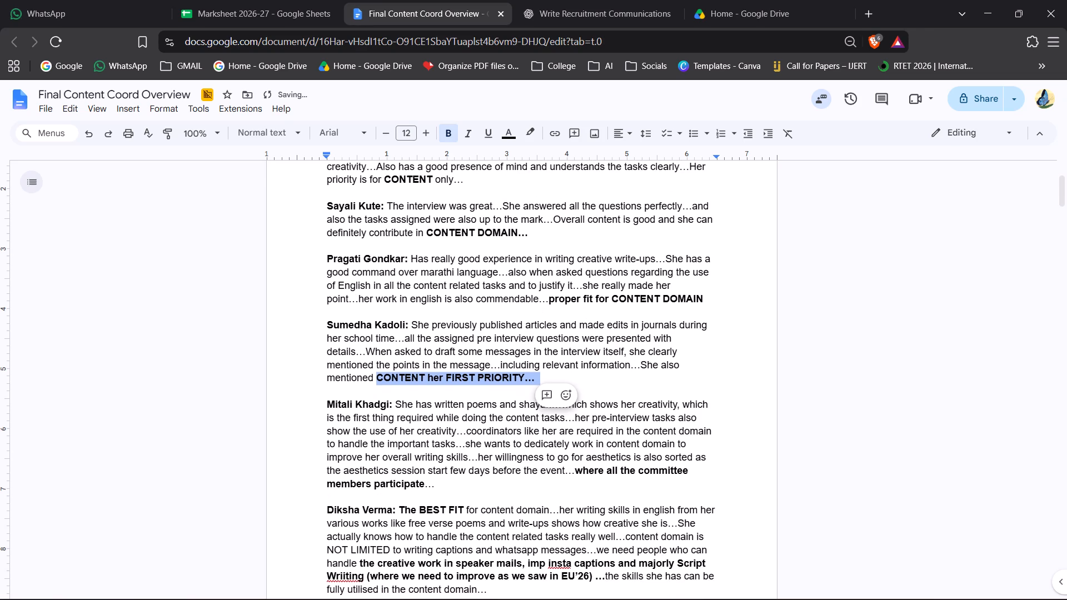
pyautogui.scroll(-2, 435, 456)
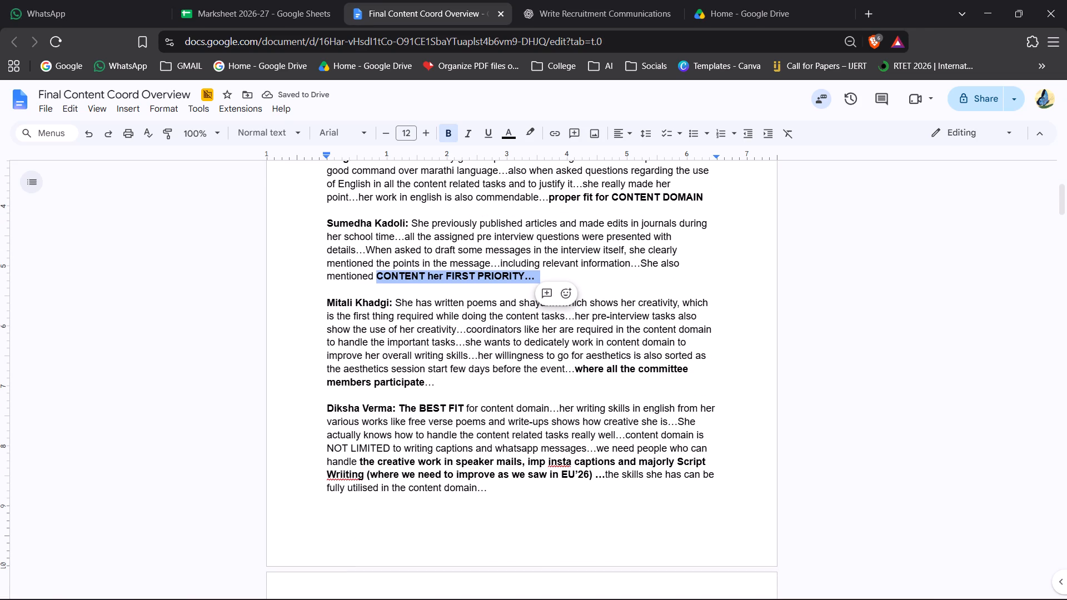
pyautogui.scroll(-1, 449, 456)
pyautogui.click(527, 433)
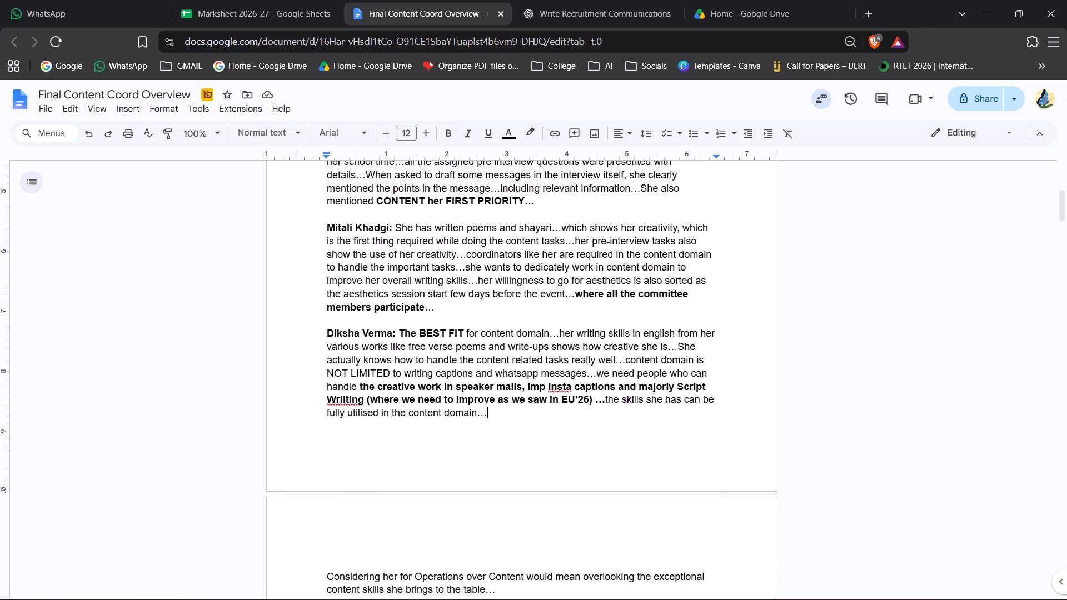
# Review the rest of Diksha's note with the marks tables below it, and reread the candidates' notes from Jigisha through Mitali.
pyautogui.scroll(-2, 527, 433)
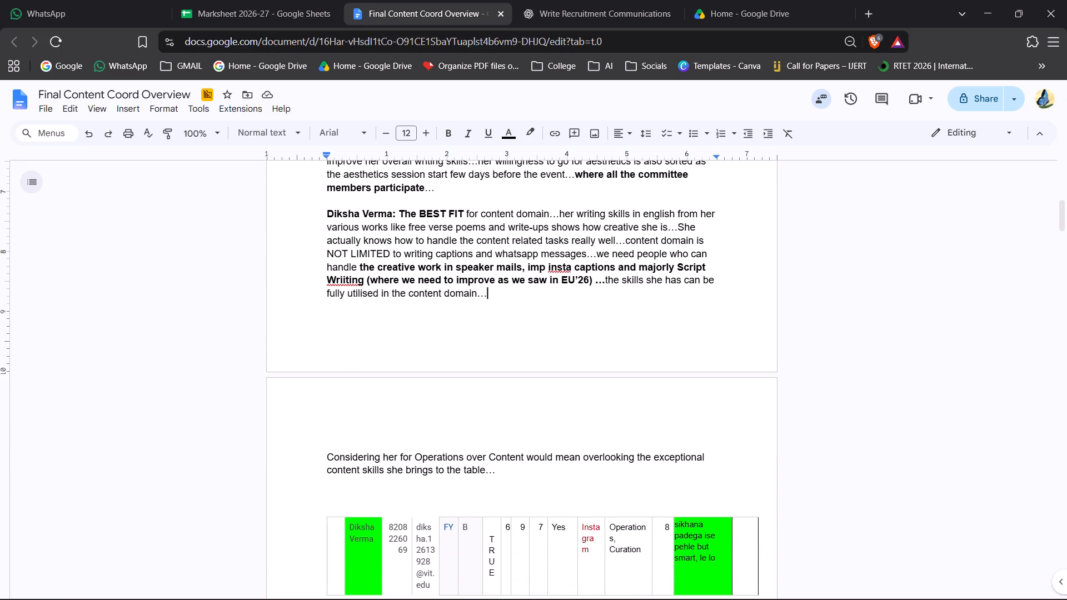
pyautogui.scroll(-1, 527, 433)
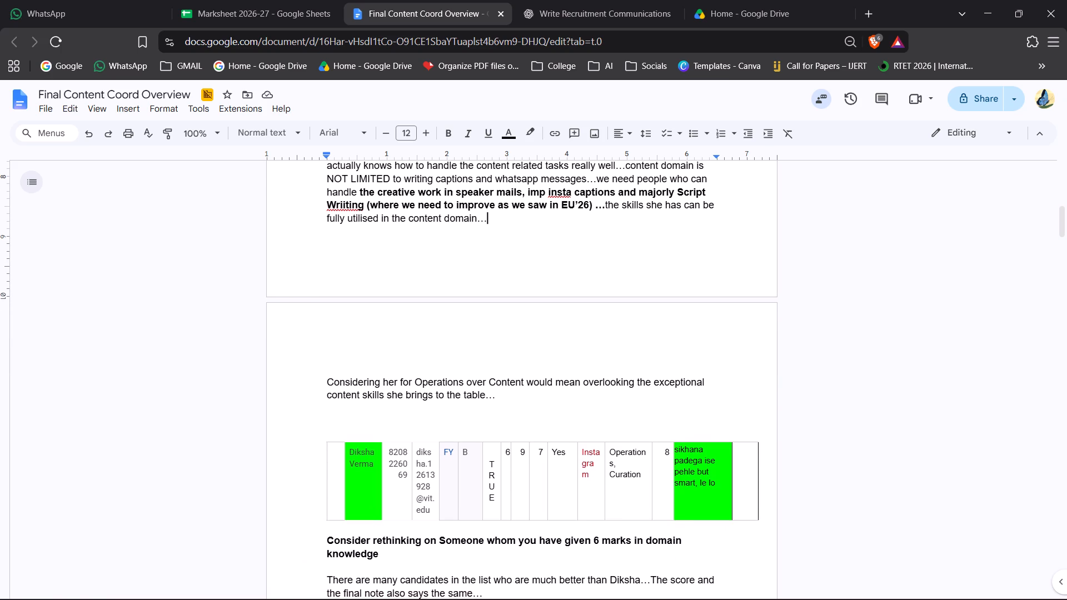
pyautogui.hscroll(1, 527, 433)
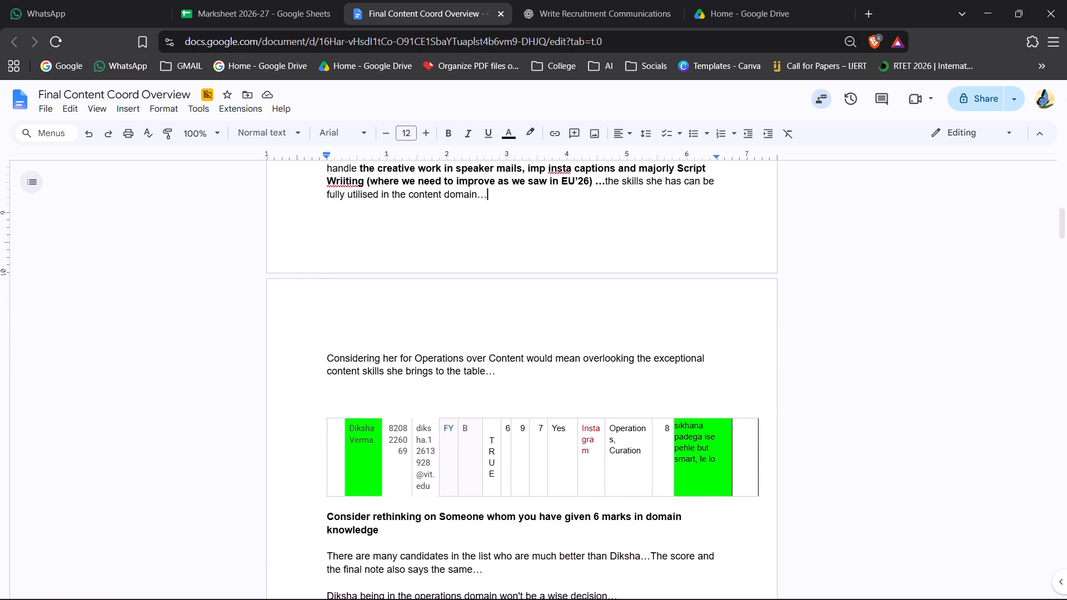
pyautogui.scroll(-1, 527, 433)
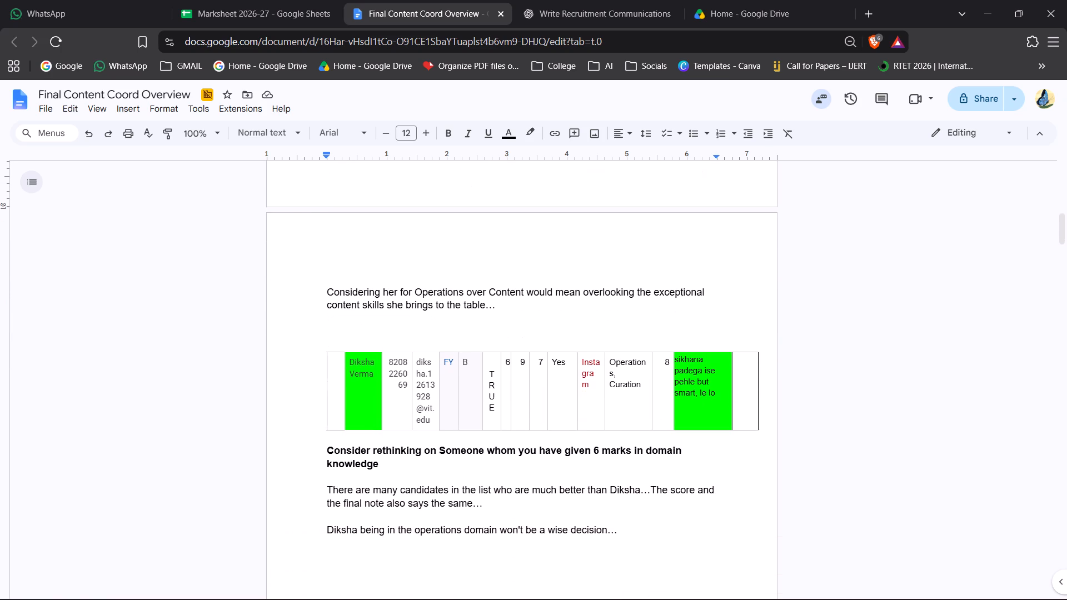
pyautogui.scroll(-2, 527, 433)
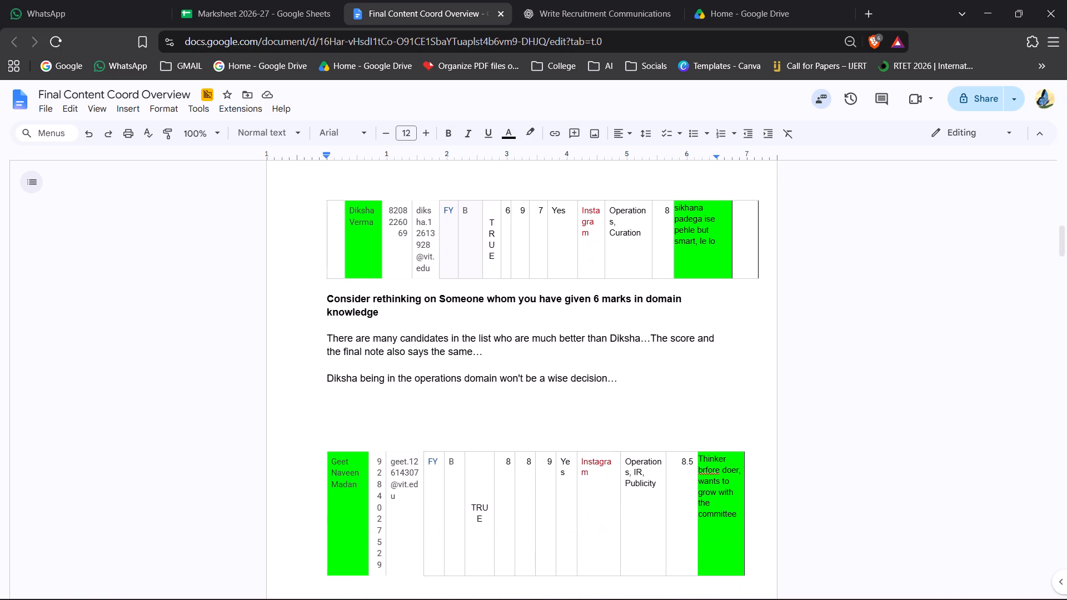
pyautogui.scroll(5, 527, 433)
pyautogui.scroll(-1, 527, 433)
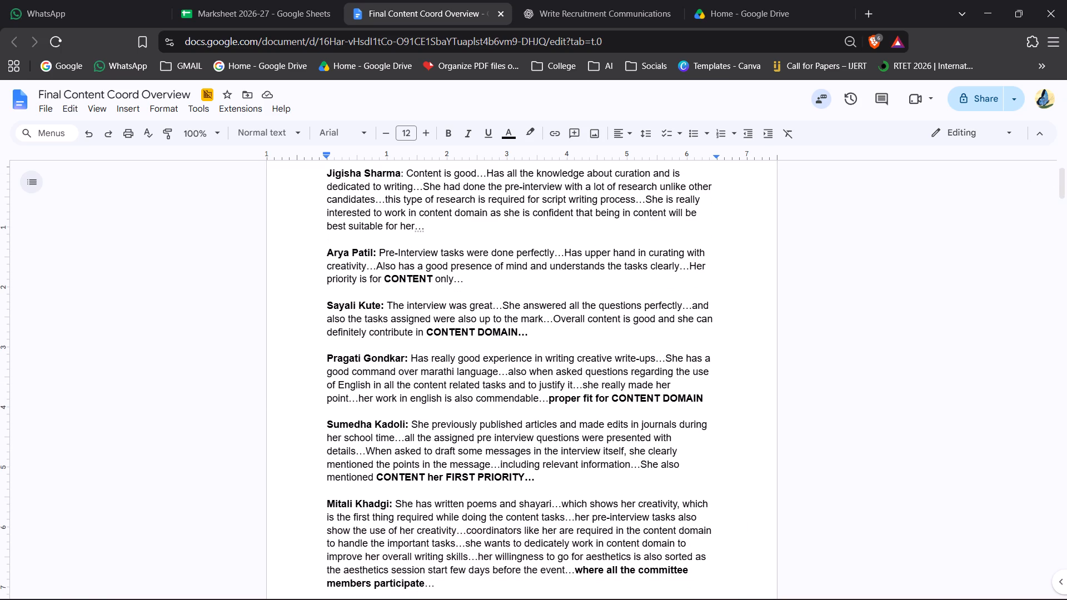
pyautogui.scroll(2, 527, 433)
pyautogui.scroll(-1, 527, 433)
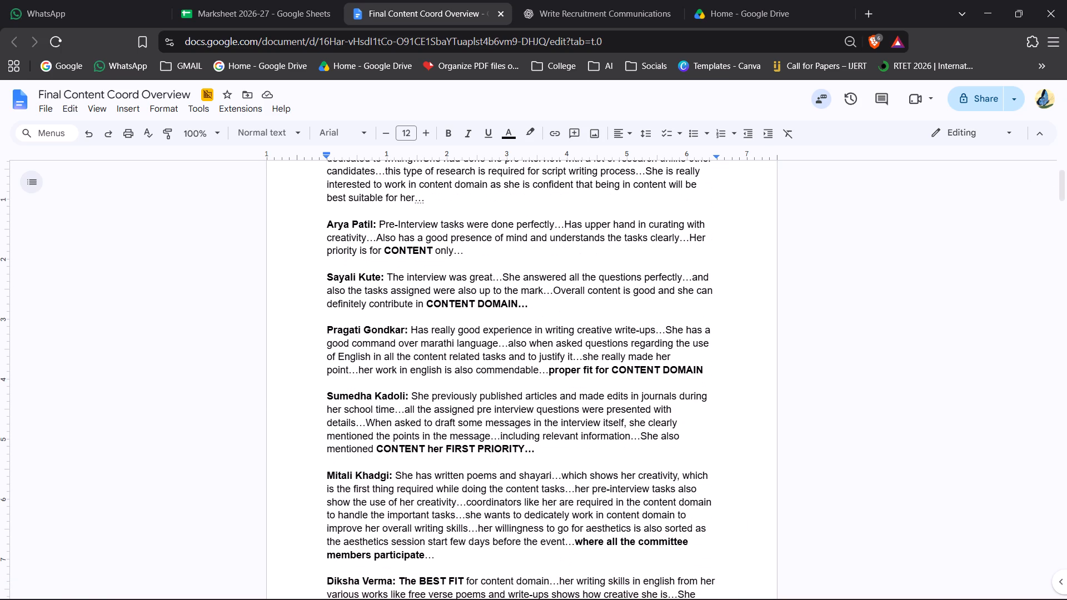
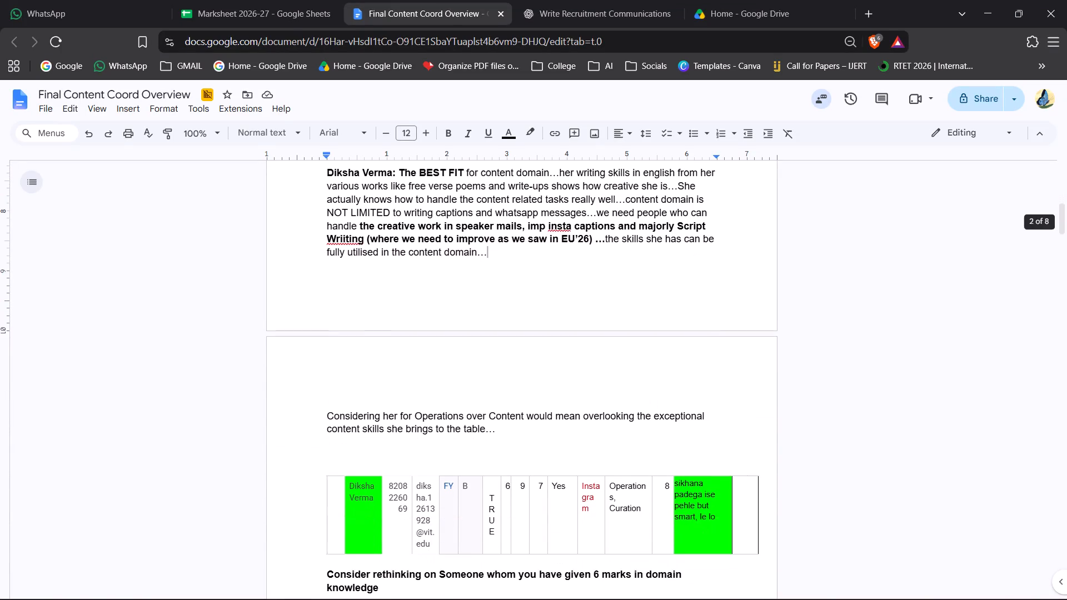
# Bold "this type of research is required for script writing process" in Jigisha's note and place the text cursor at the note's end.
pyautogui.scroll(3, 459, 470)
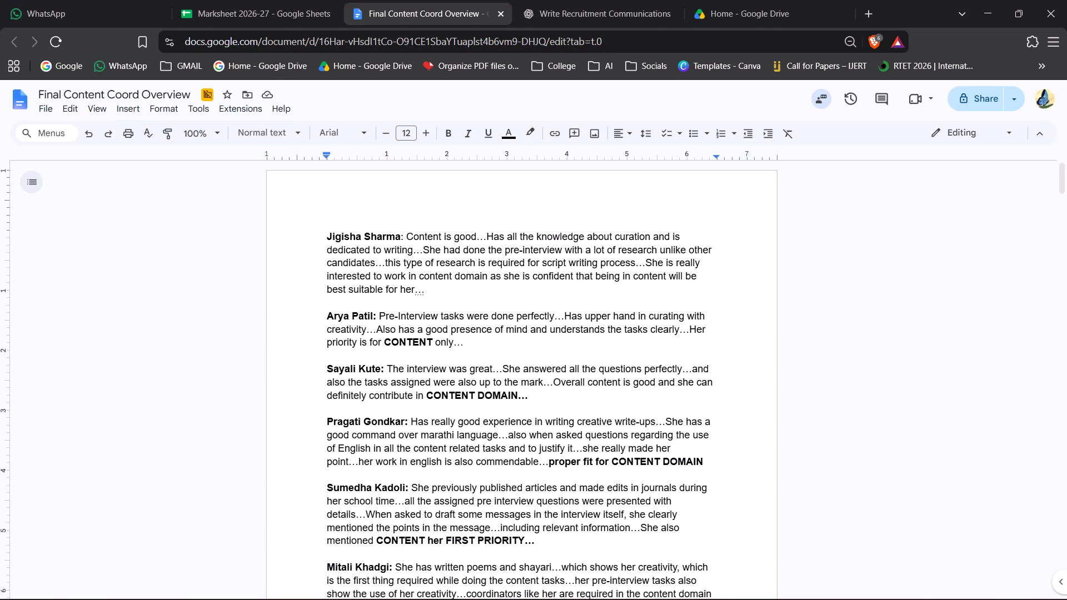
pyautogui.moveTo(386, 260); pyautogui.dragTo(636, 262)
pyautogui.hotkey('ctrl', 'b')
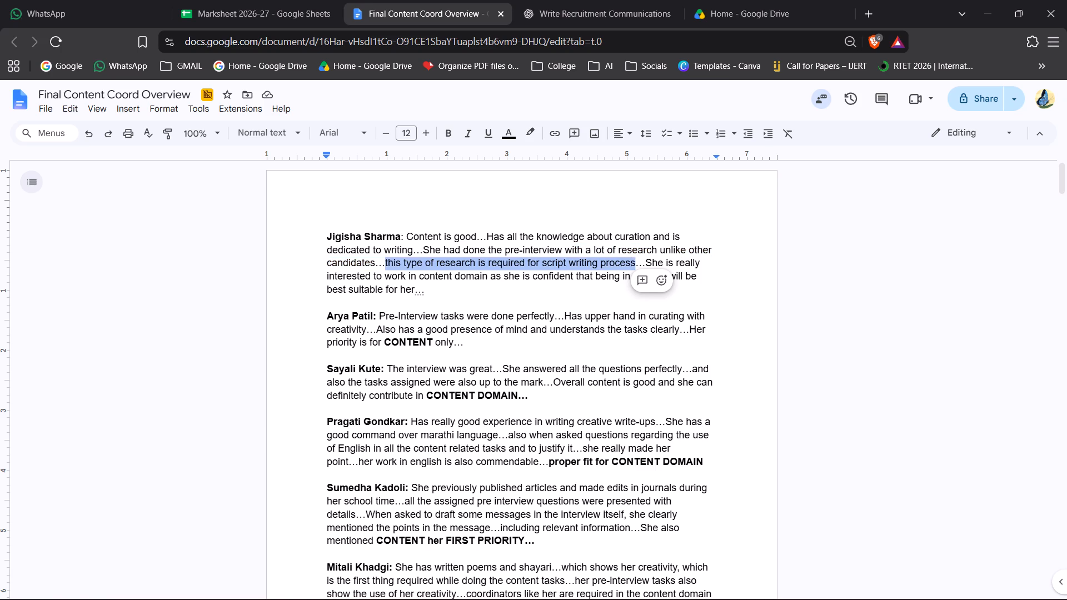
pyautogui.click(557, 308)
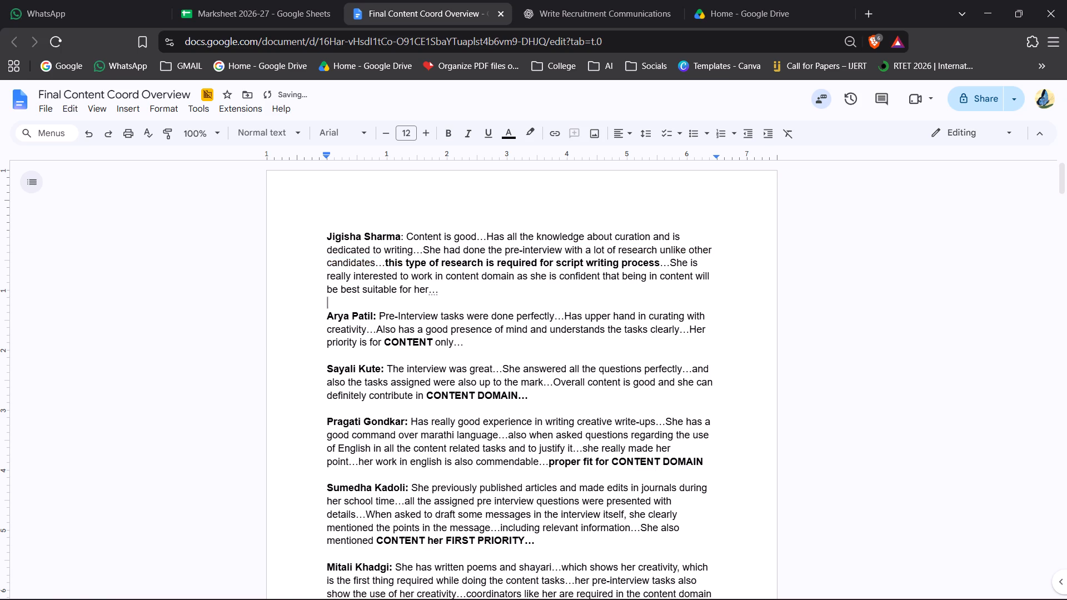
pyautogui.click(487, 293)
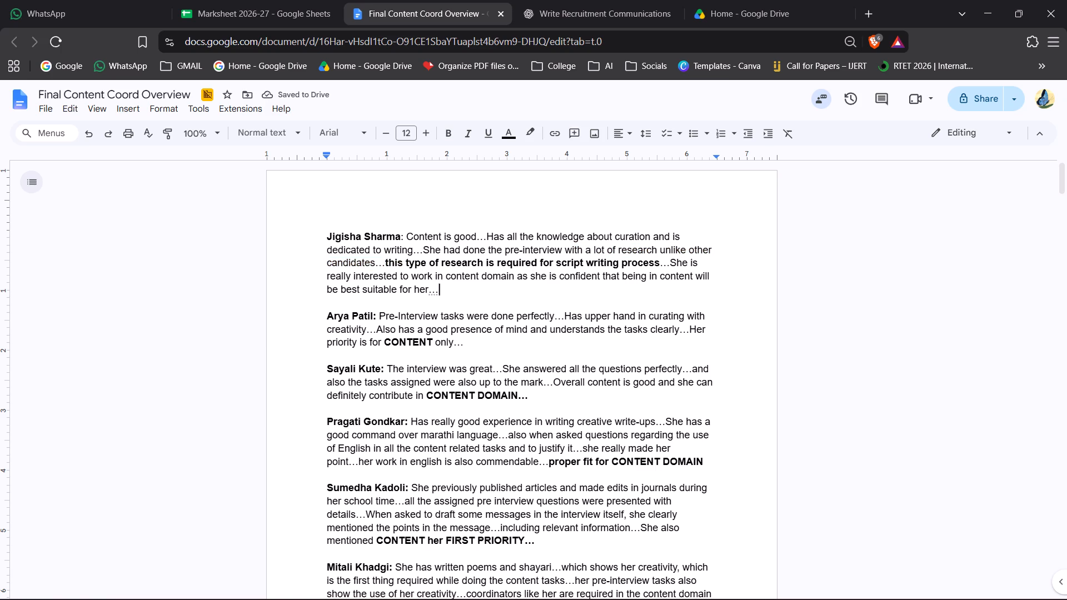
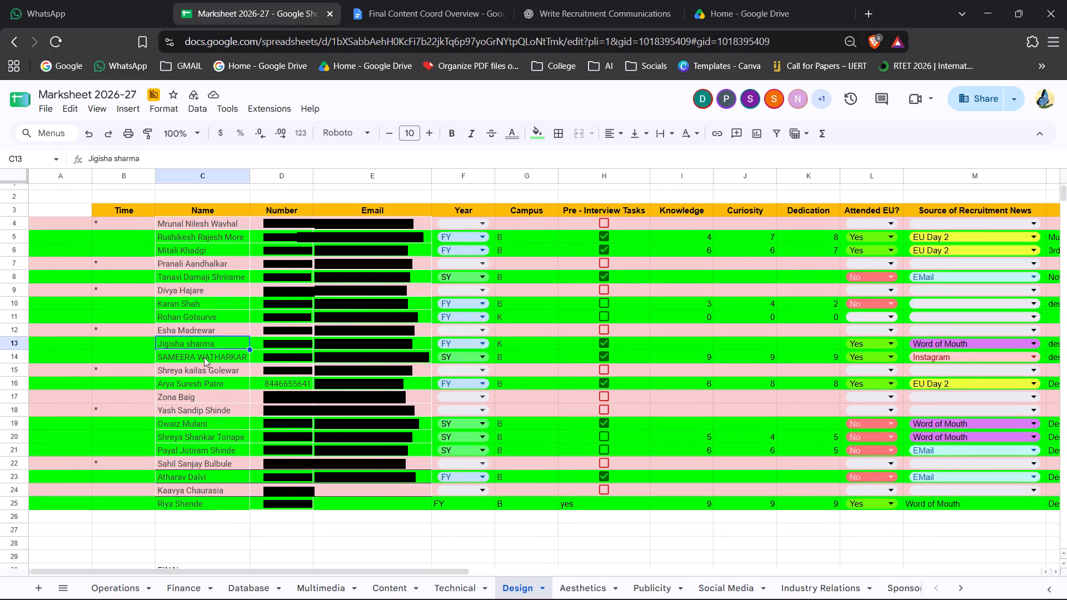
pyautogui.hscroll(-4, 204, 357)
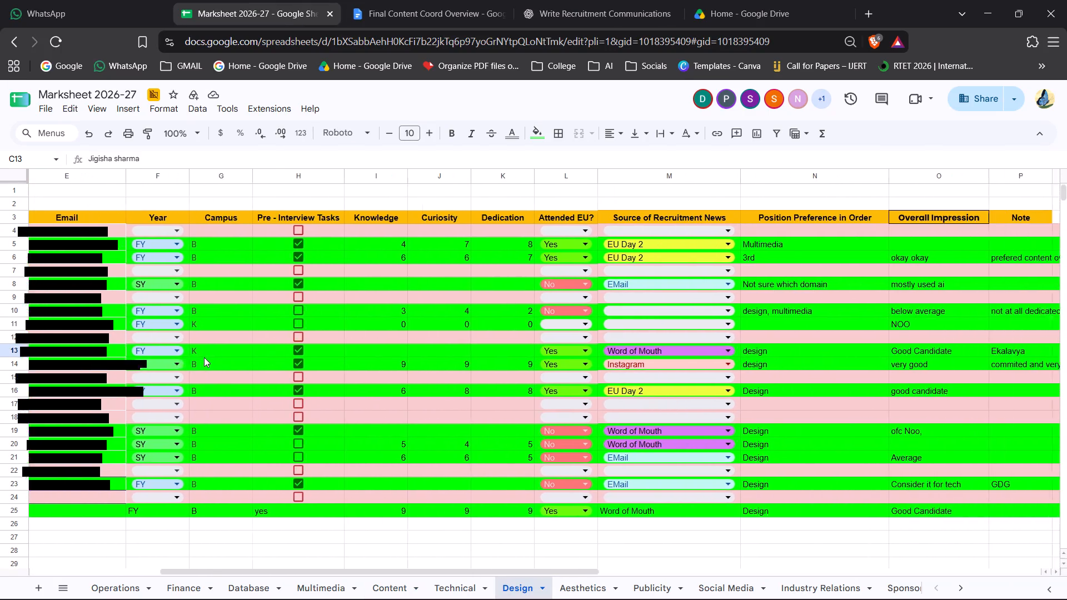
pyautogui.hscroll(-2, 204, 357)
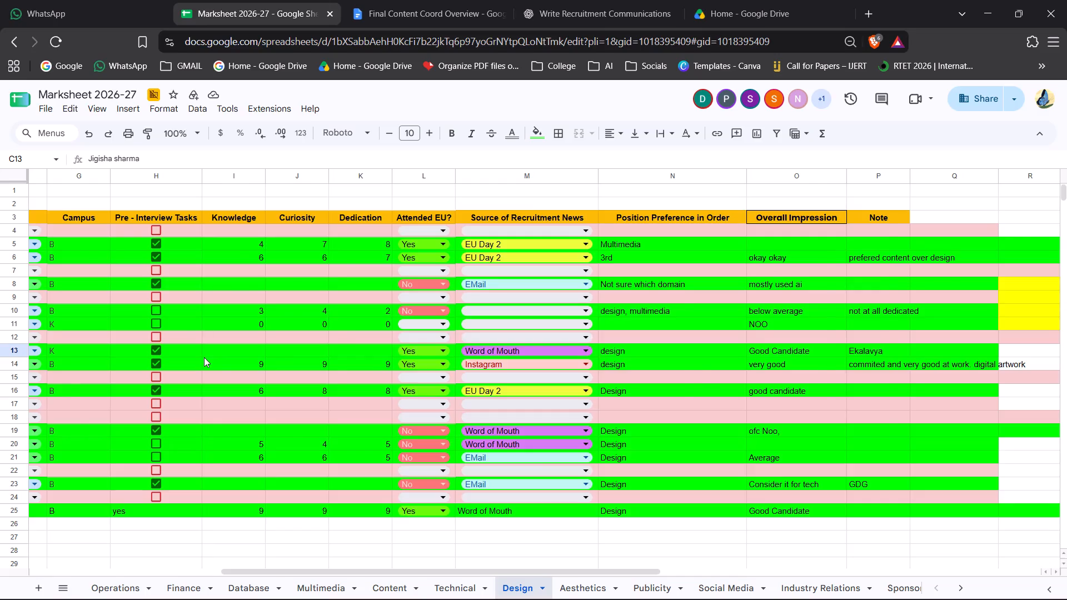
pyautogui.hscroll(8, 204, 357)
# Cross-check the names in the Design sheet's FINAL list against each candidate's marks, position preference, overall impression and note.
pyautogui.scroll(-5, 204, 357)
pyautogui.scroll(2, 204, 357)
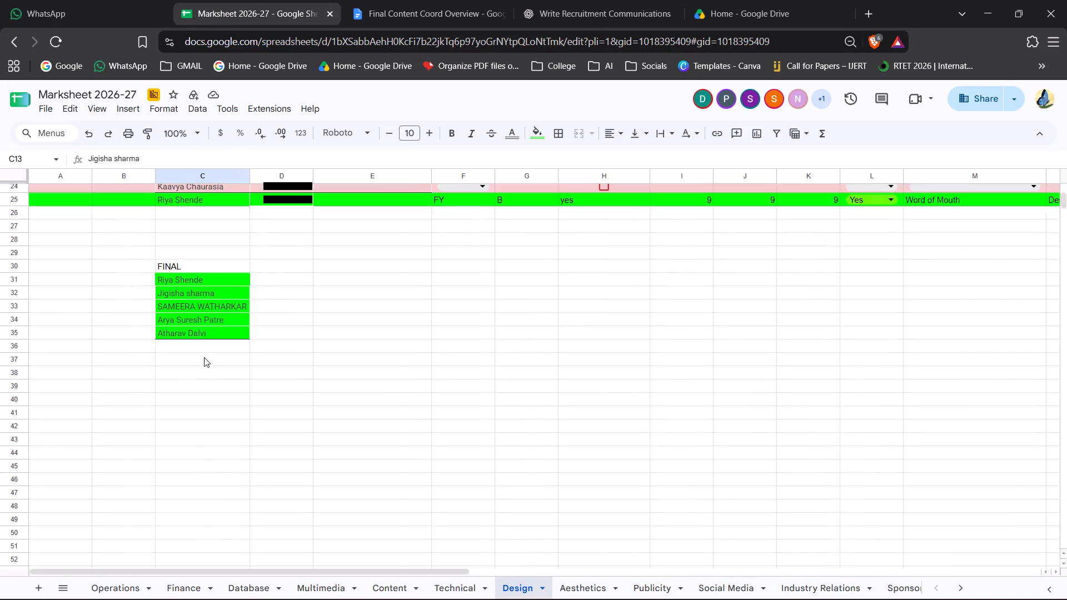
pyautogui.scroll(1, 204, 357)
pyautogui.hscroll(-2, 204, 357)
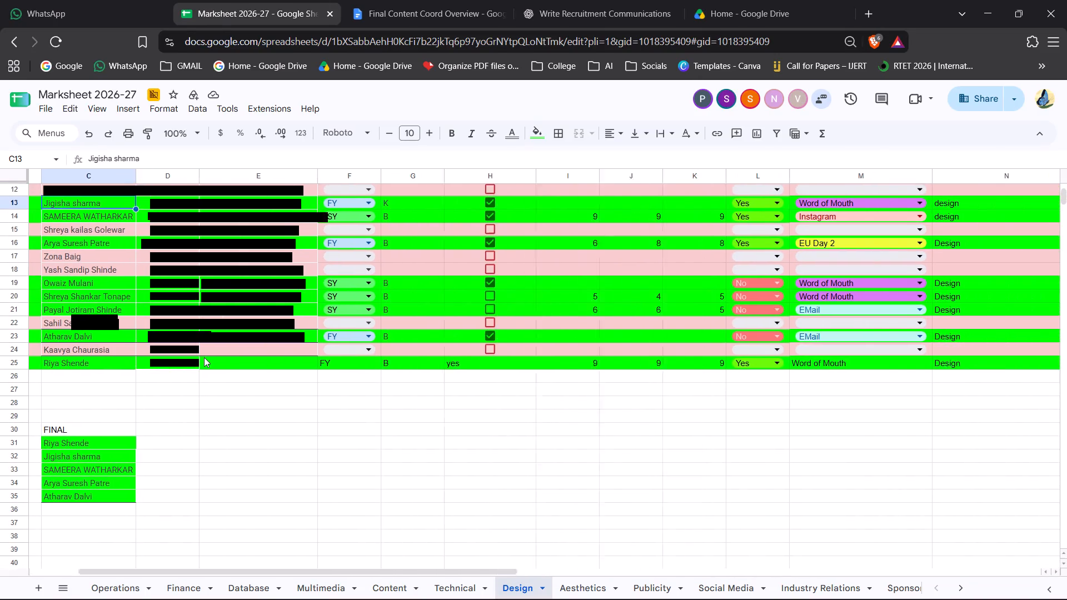
pyautogui.hscroll(-2, 204, 357)
pyautogui.hscroll(3, 204, 357)
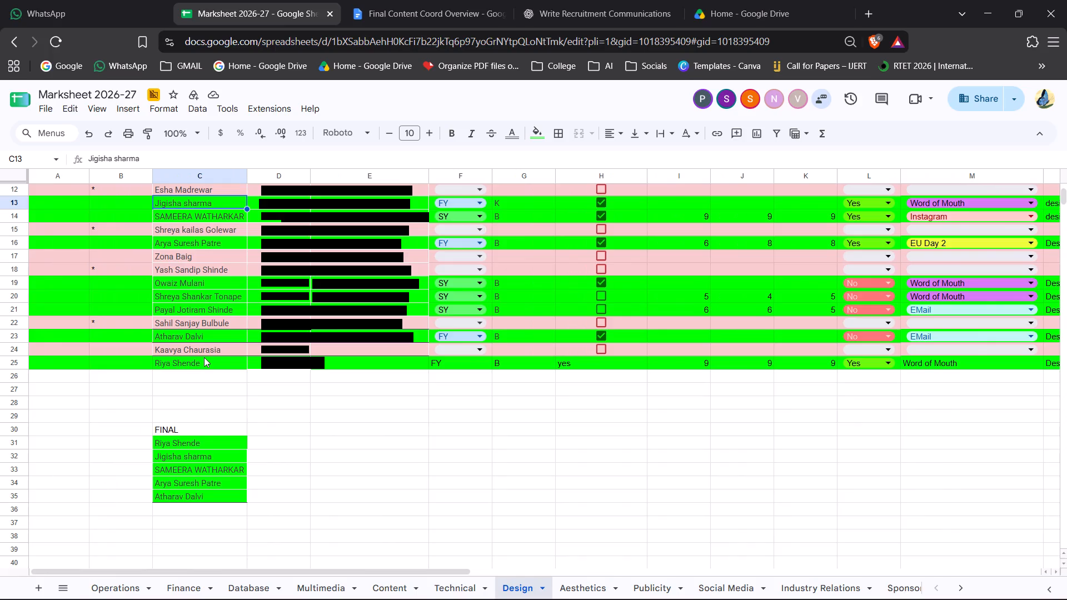
pyautogui.hscroll(-4, 204, 357)
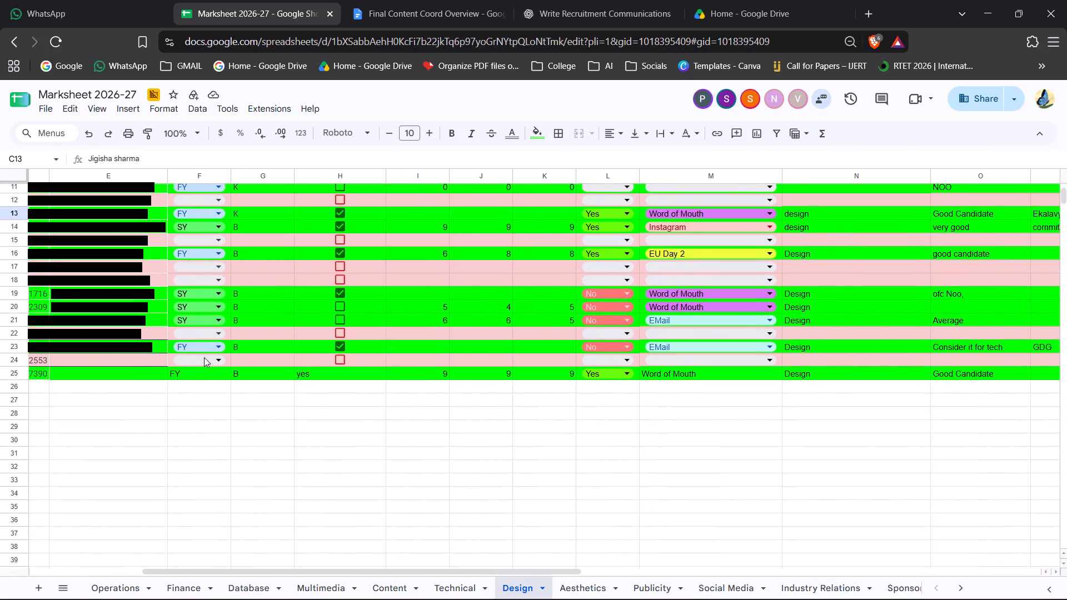
pyautogui.hscroll(5, 204, 357)
pyautogui.scroll(1, 204, 357)
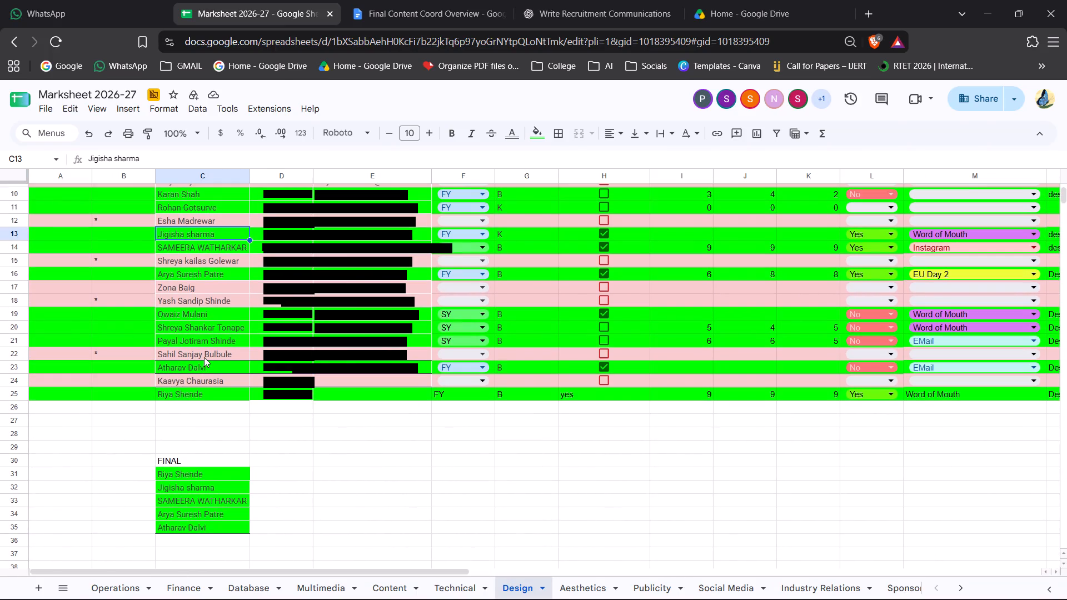
pyautogui.scroll(1, 204, 357)
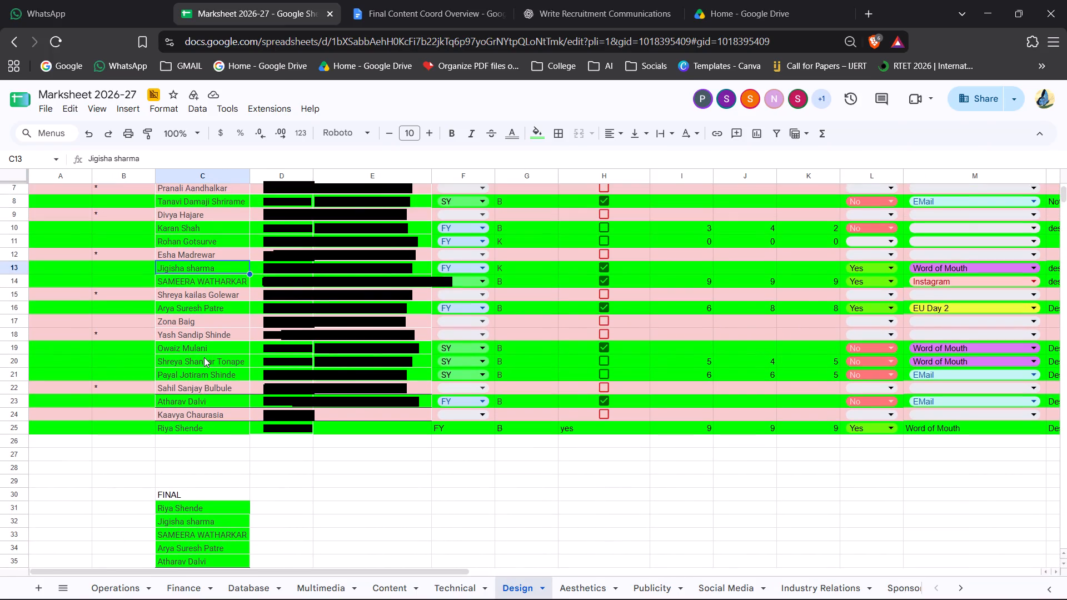
pyautogui.hscroll(1, 204, 357)
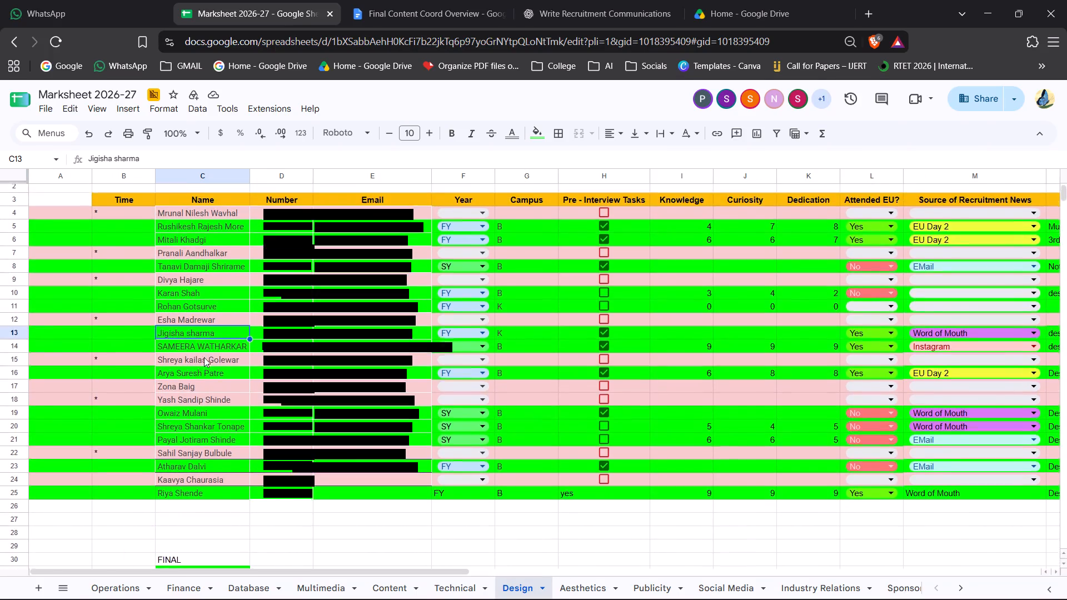
pyautogui.scroll(1, 204, 357)
pyautogui.hscroll(-3, 204, 357)
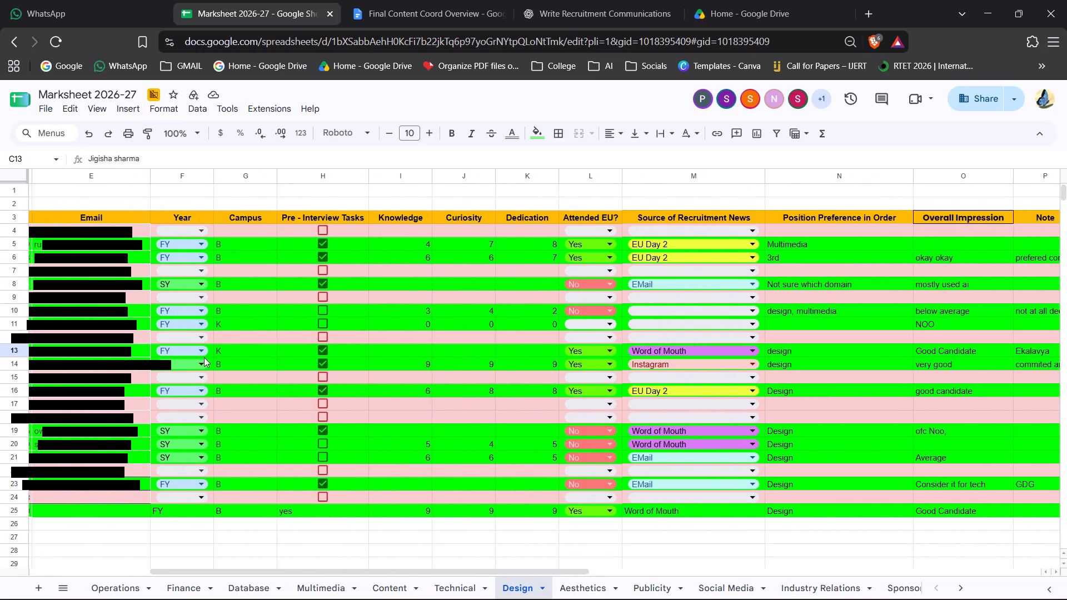
pyautogui.hscroll(4, 204, 357)
pyautogui.scroll(-1, 204, 357)
pyautogui.scroll(1, 204, 357)
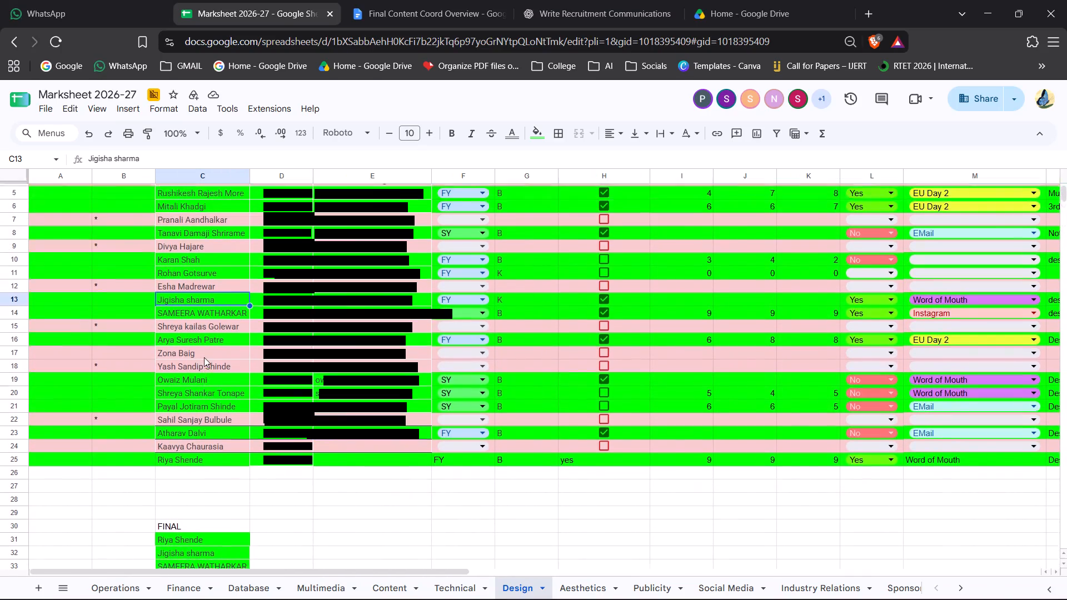
pyautogui.scroll(1, 204, 357)
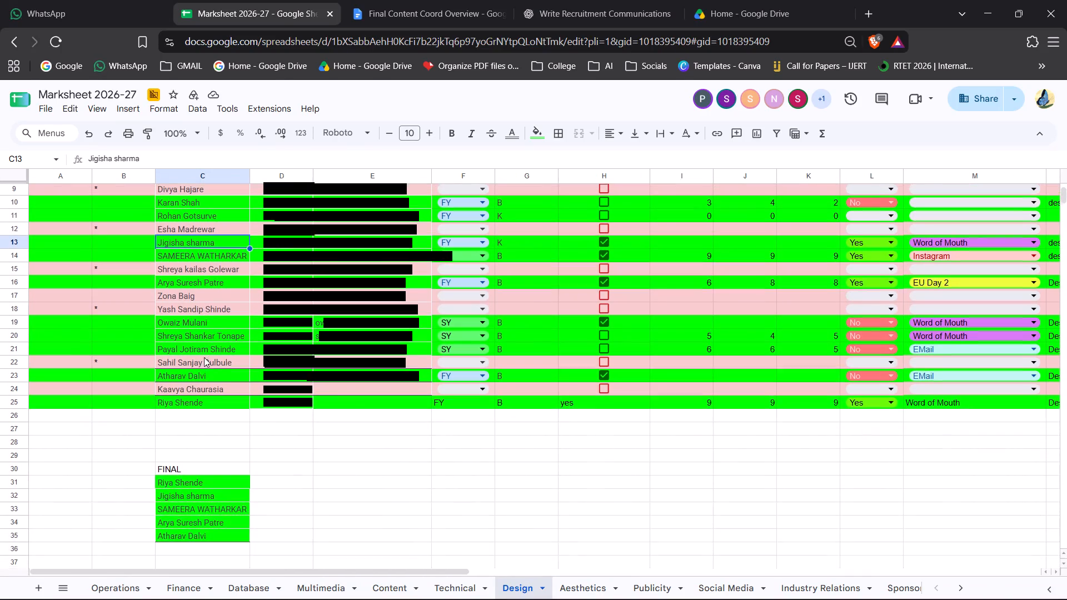
pyautogui.hscroll(-4, 204, 357)
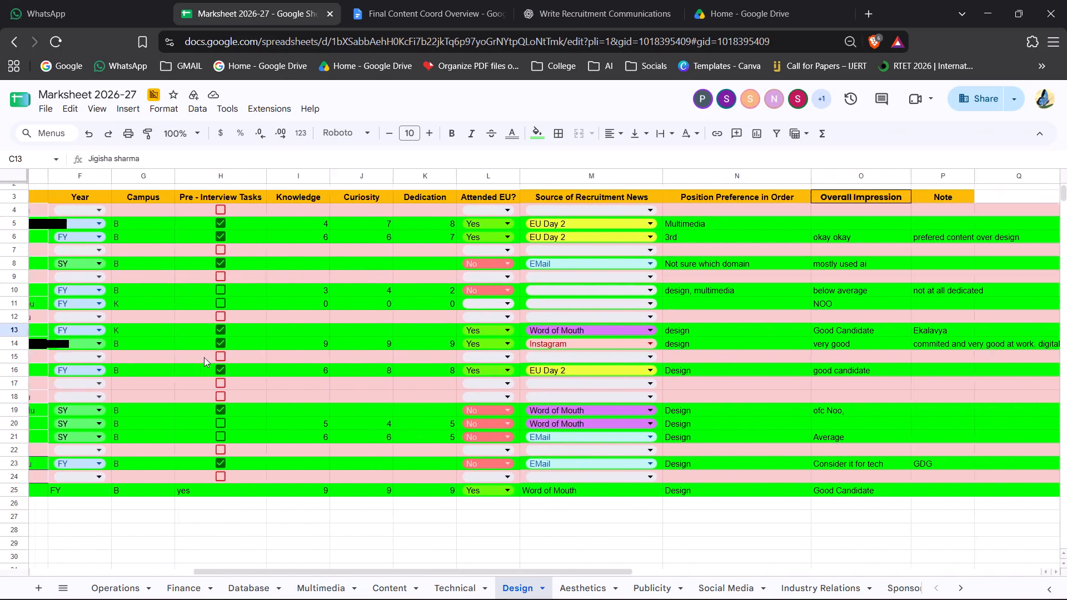
pyautogui.hscroll(-2, 204, 357)
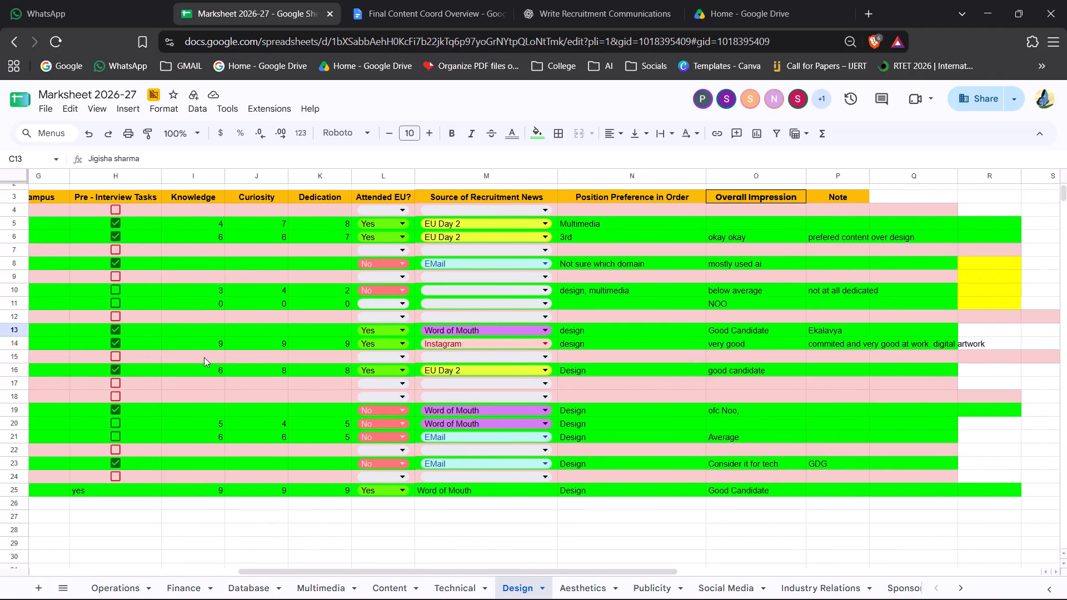
pyautogui.hscroll(5, 204, 357)
pyautogui.scroll(-4, 204, 357)
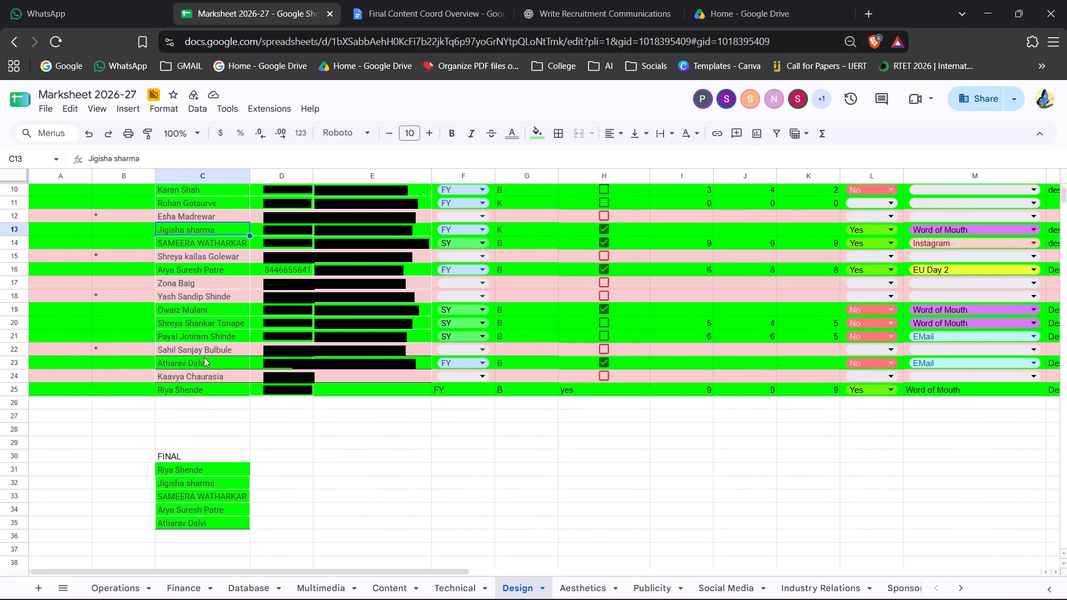
pyautogui.scroll(2, 204, 357)
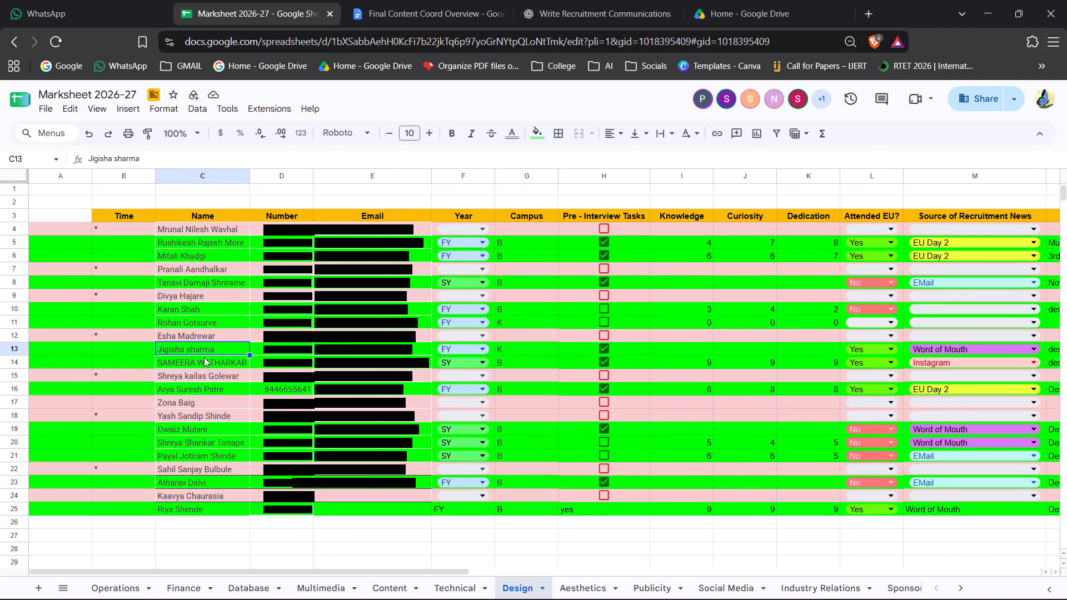
pyautogui.scroll(-2, 204, 357)
pyautogui.scroll(2, 204, 357)
pyautogui.hscroll(-2, 204, 357)
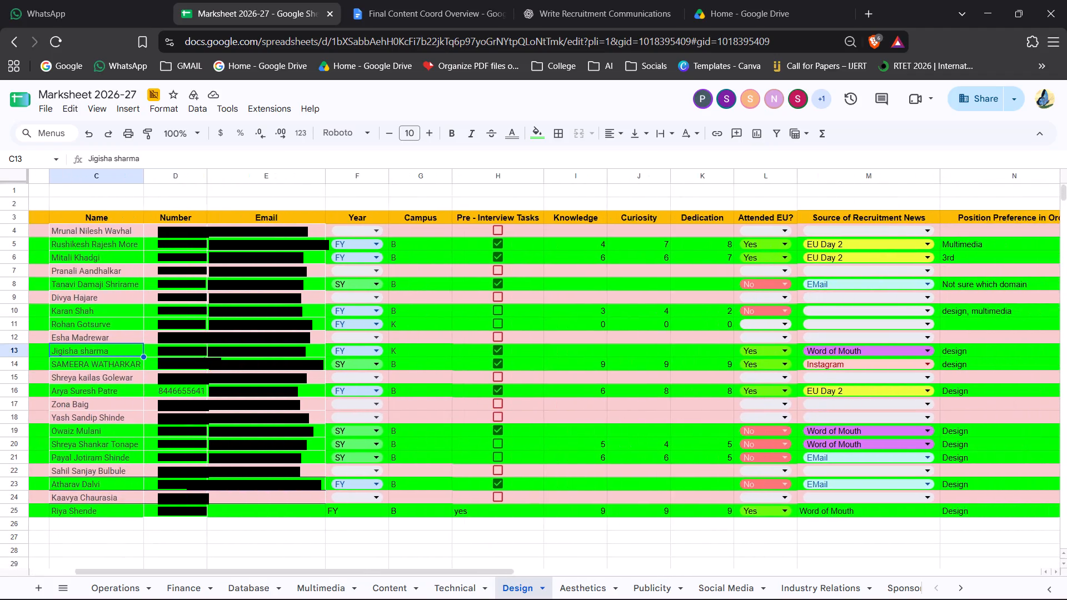
pyautogui.hscroll(-2, 204, 357)
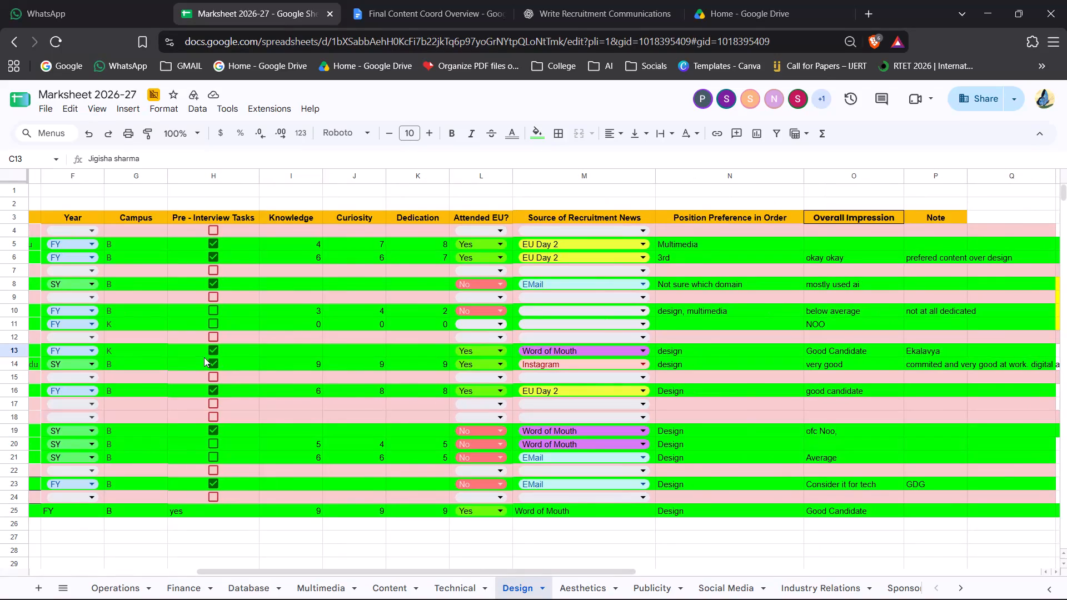
pyautogui.hscroll(3, 204, 357)
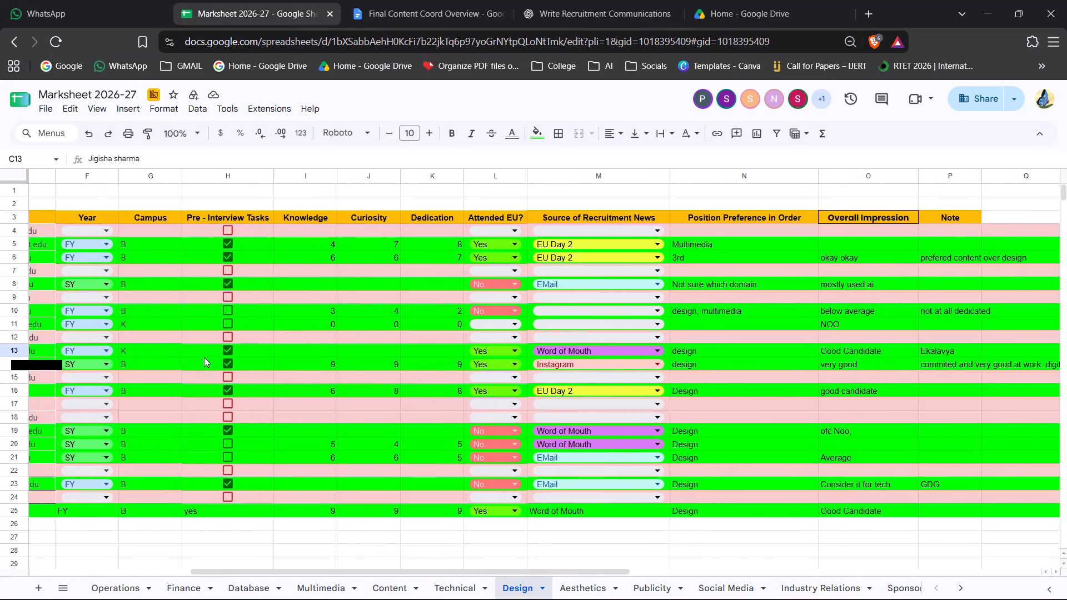
pyautogui.hscroll(4, 204, 357)
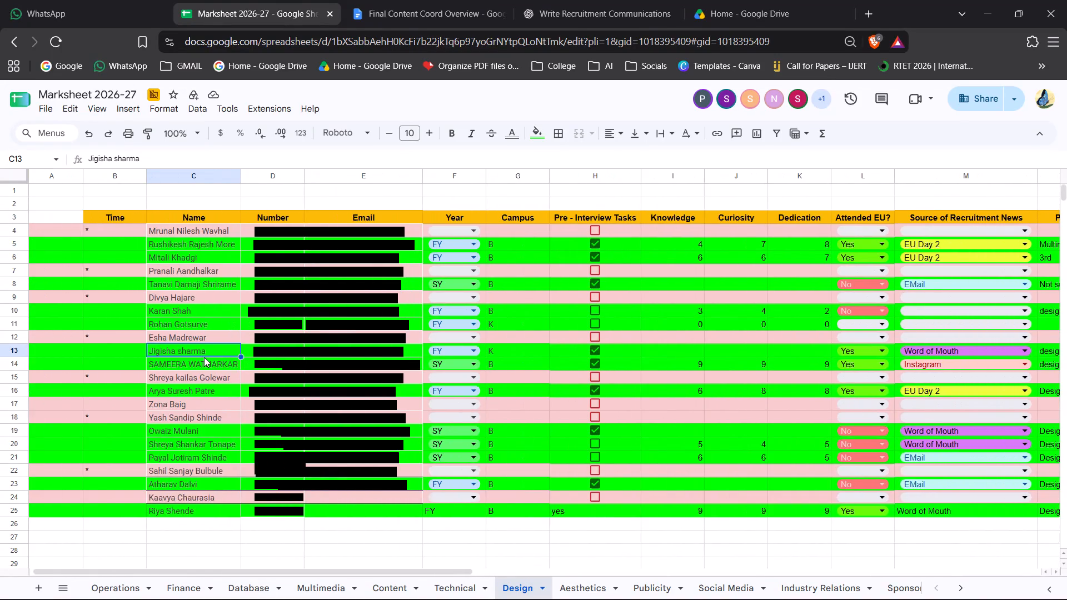
pyautogui.scroll(-1, 204, 357)
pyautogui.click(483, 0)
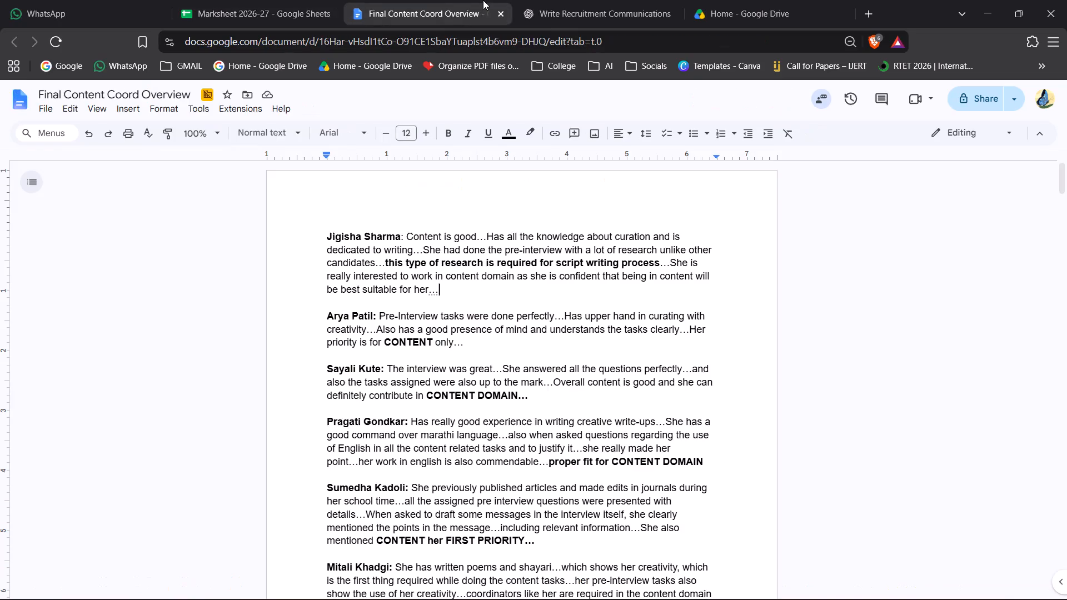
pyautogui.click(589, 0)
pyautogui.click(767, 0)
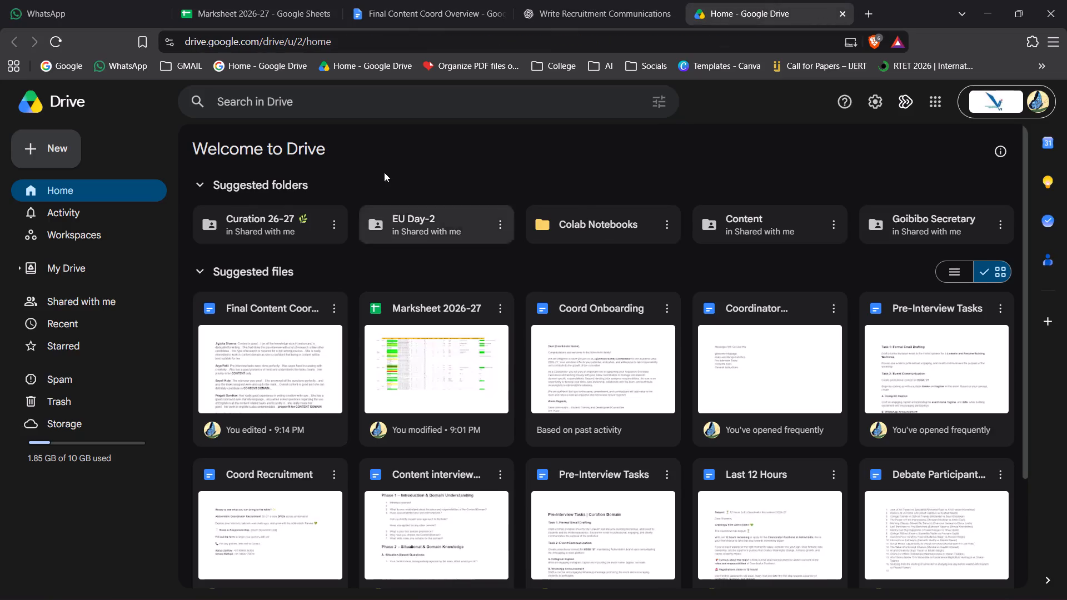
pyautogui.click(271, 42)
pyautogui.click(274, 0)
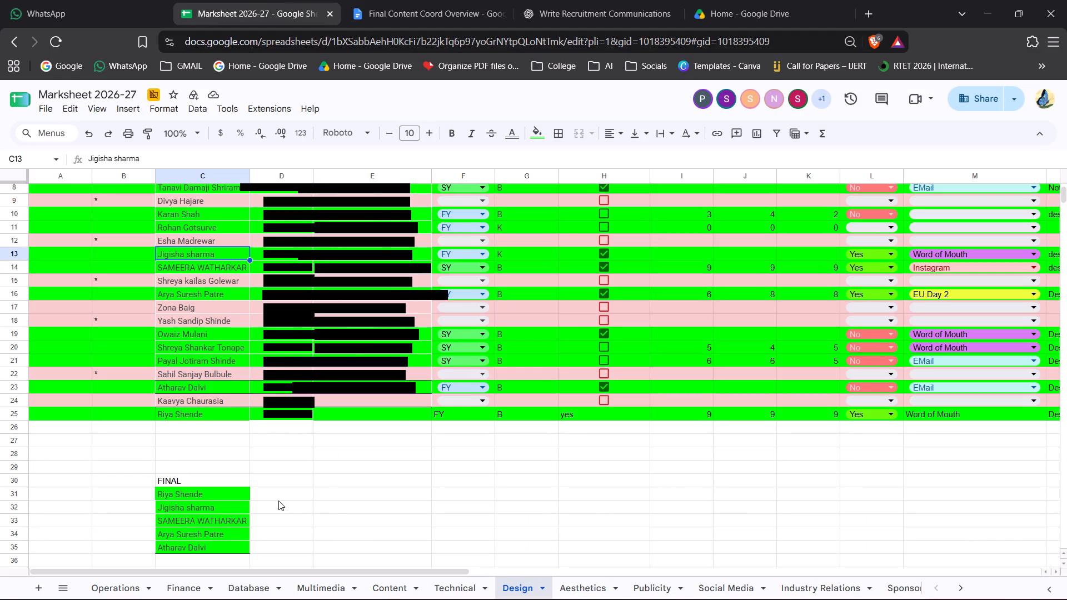
pyautogui.scroll(2, 278, 501)
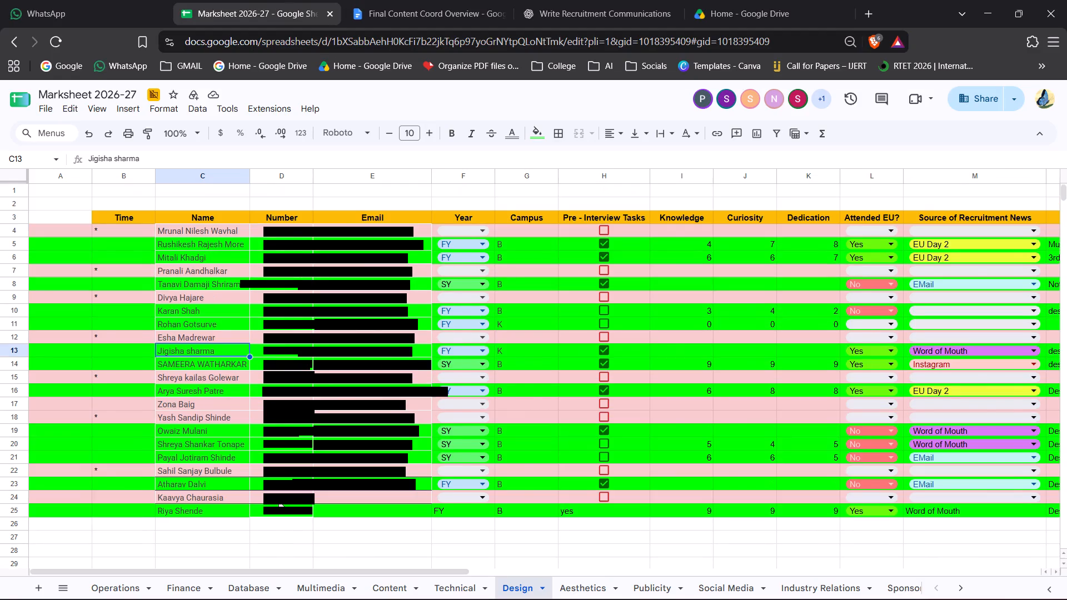
pyautogui.hscroll(-2, 278, 501)
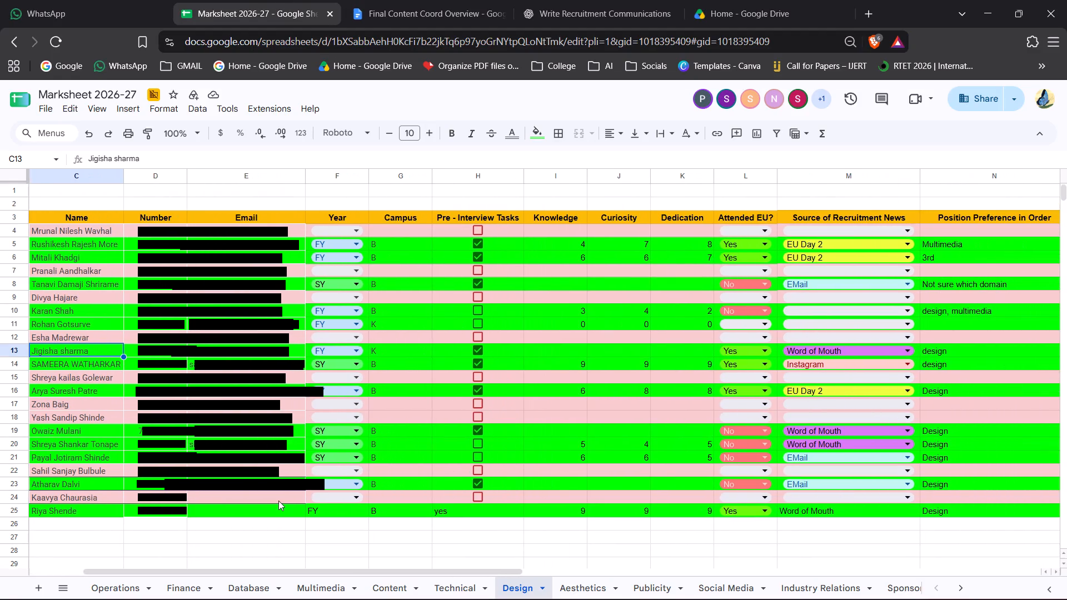
pyautogui.scroll(-1, 278, 501)
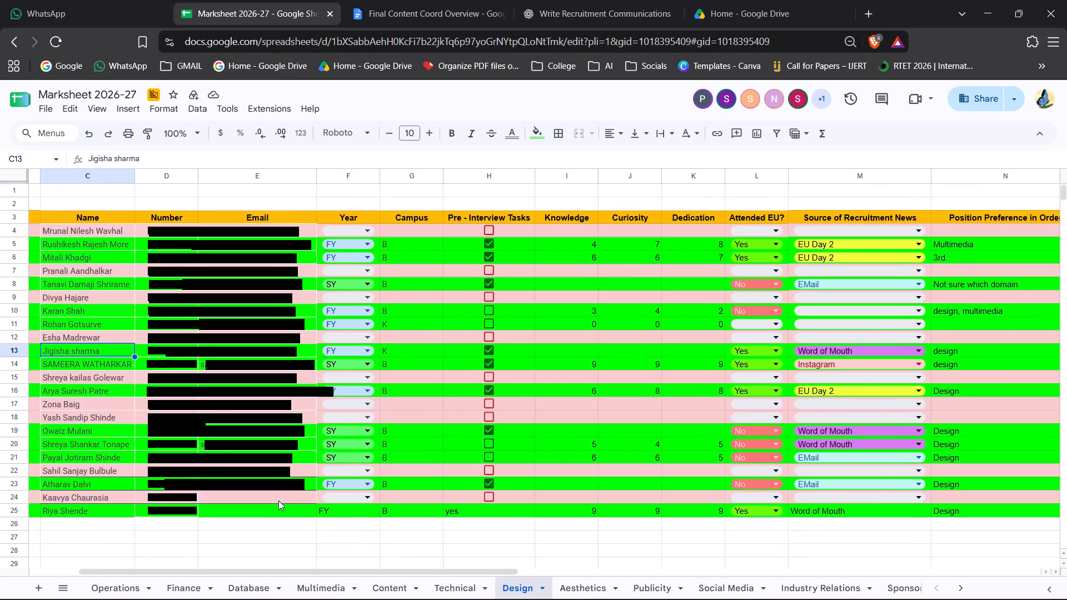
pyautogui.scroll(-2, 278, 501)
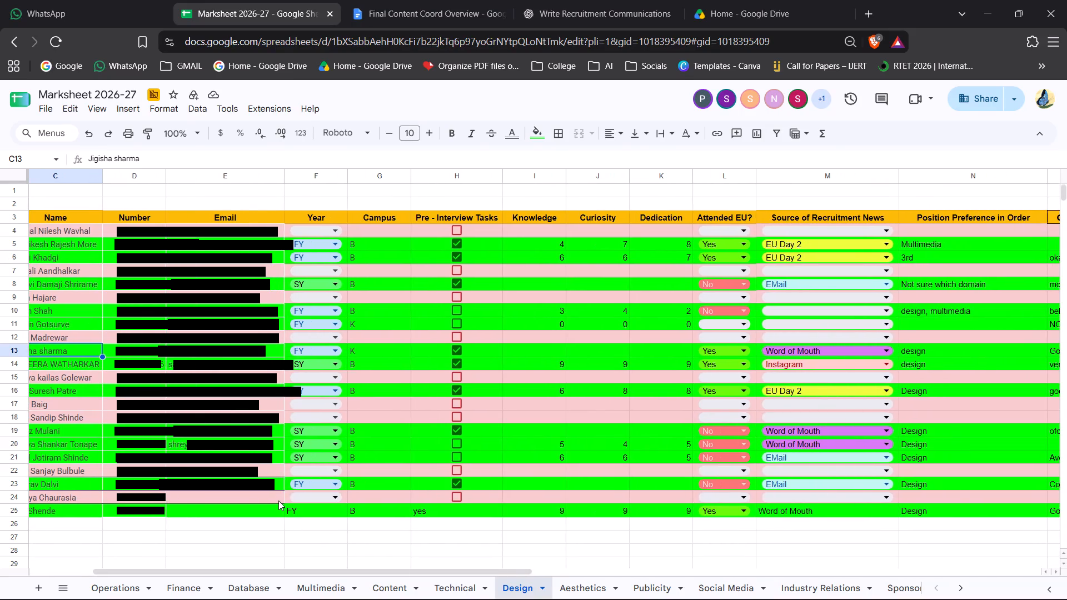
pyautogui.scroll(-4, 278, 501)
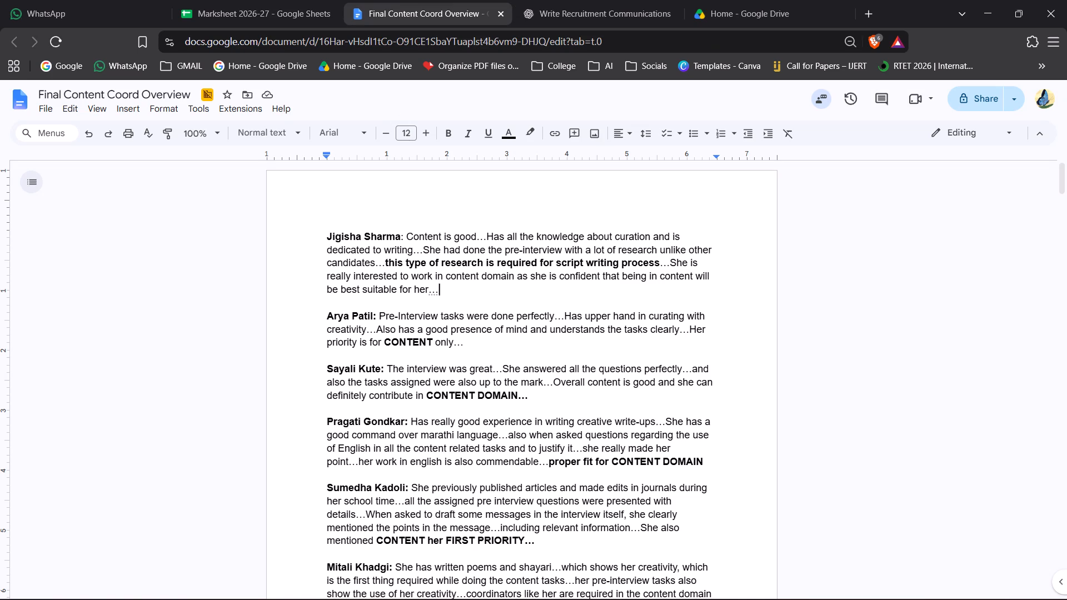
# Reread the opening candidates' notes in the Final Content Coord Overview document.
pyautogui.scroll(-3, 545, 350)
pyautogui.scroll(1, 545, 350)
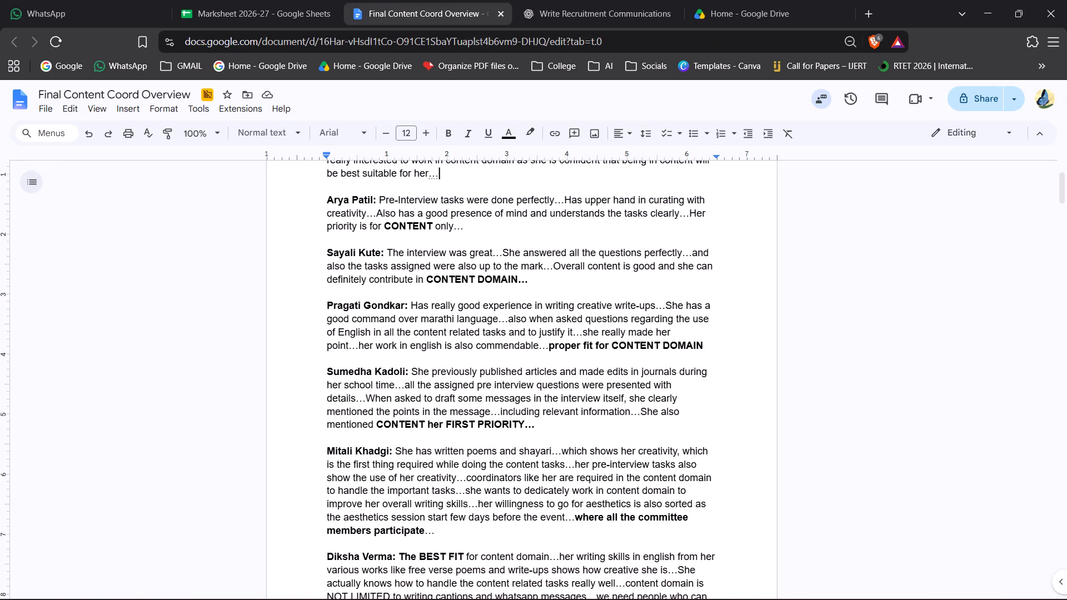
pyautogui.scroll(2, 545, 350)
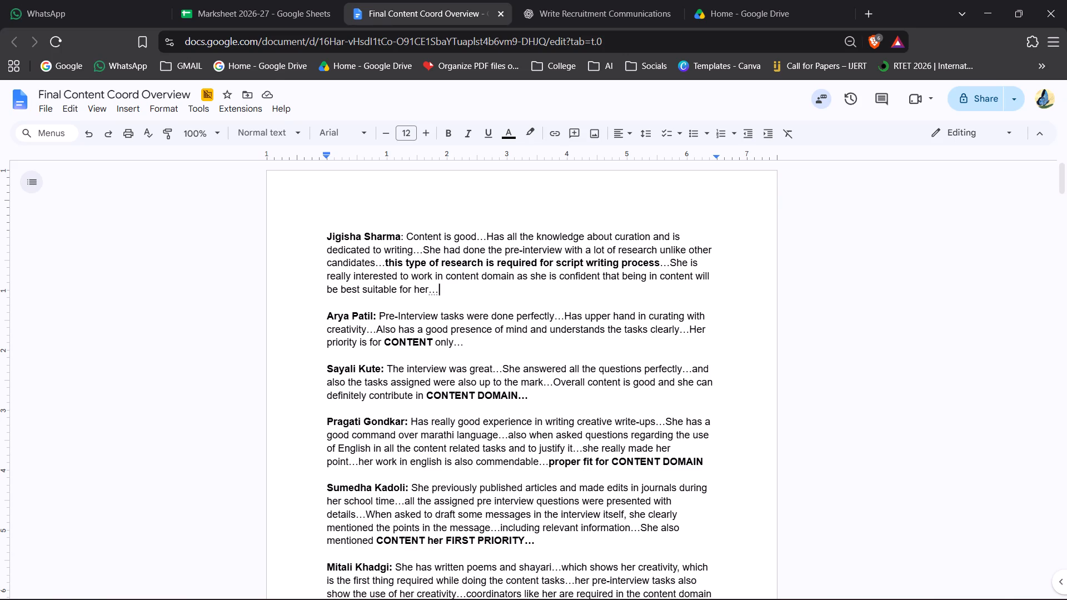
pyautogui.scroll(-1, 545, 350)
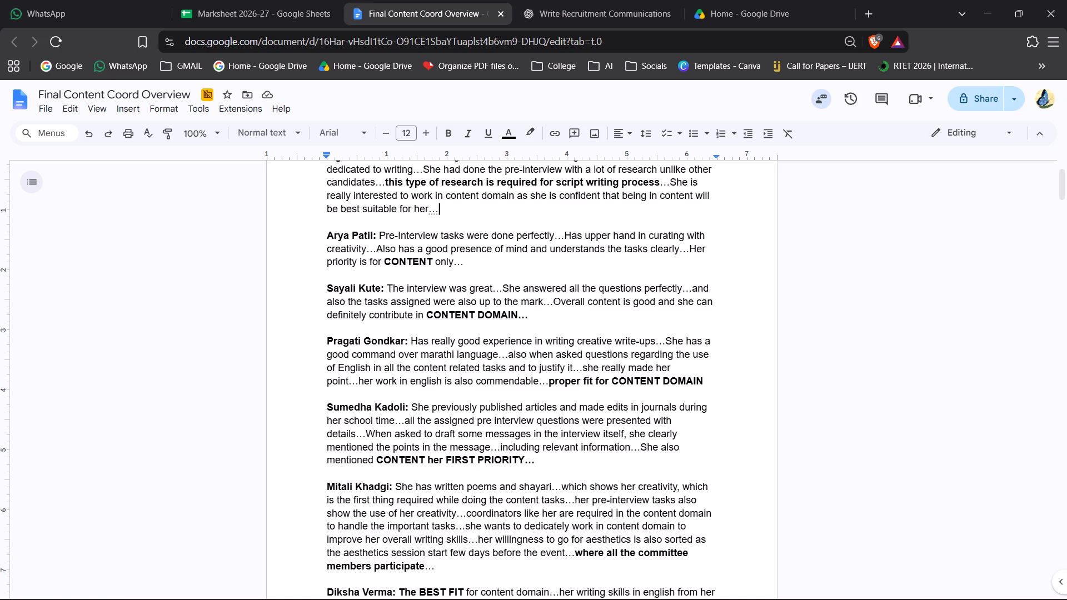
# Recheck the Design candidates' marks, position preferences, overall impressions and notes in Marksheet 2026-27, focusing on Jigisha's row.
pyautogui.click(243, 0)
pyautogui.scroll(1, 318, 236)
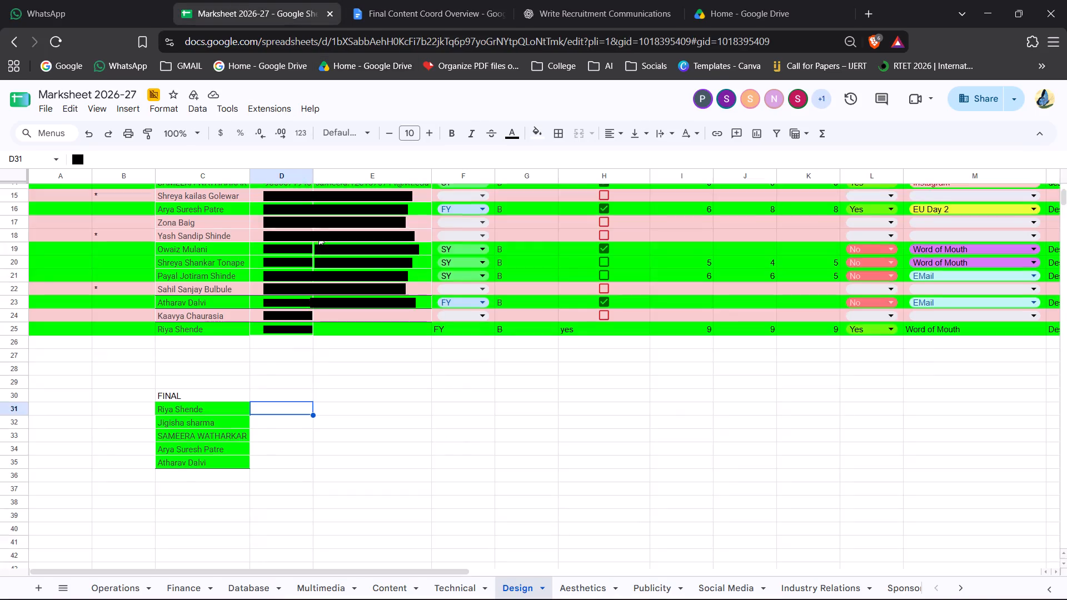
pyautogui.scroll(2, 318, 236)
pyautogui.click(367, 344)
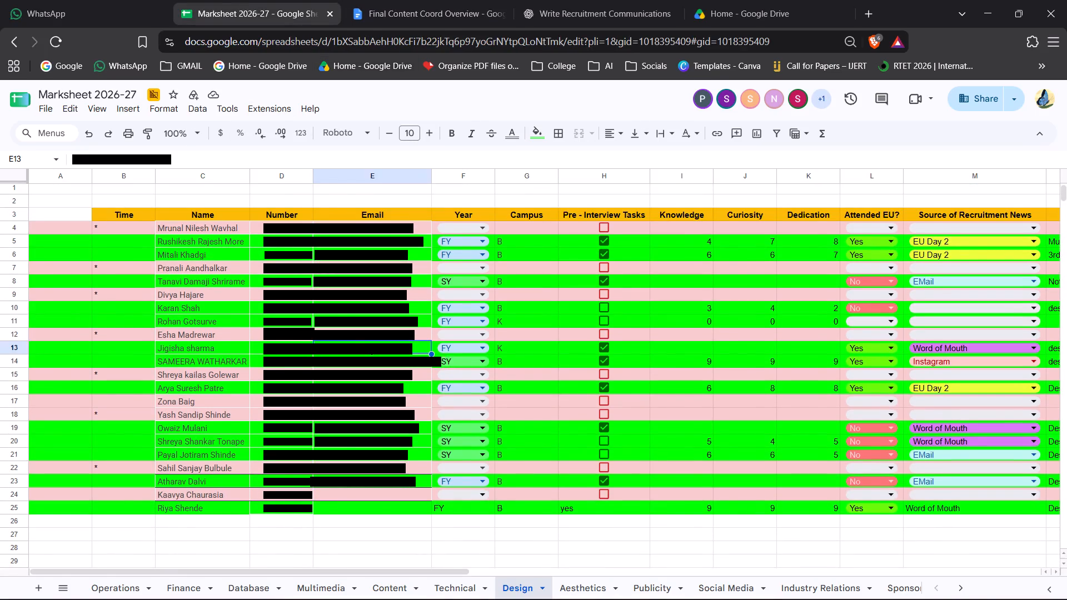
pyautogui.hscroll(-5, 367, 344)
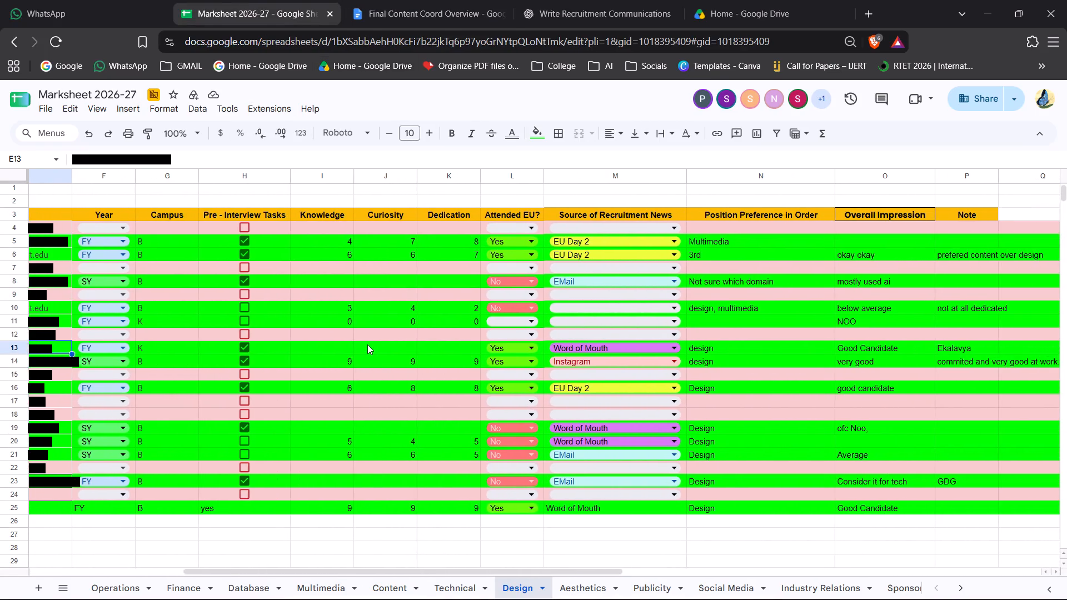
pyautogui.hscroll(-1, 367, 344)
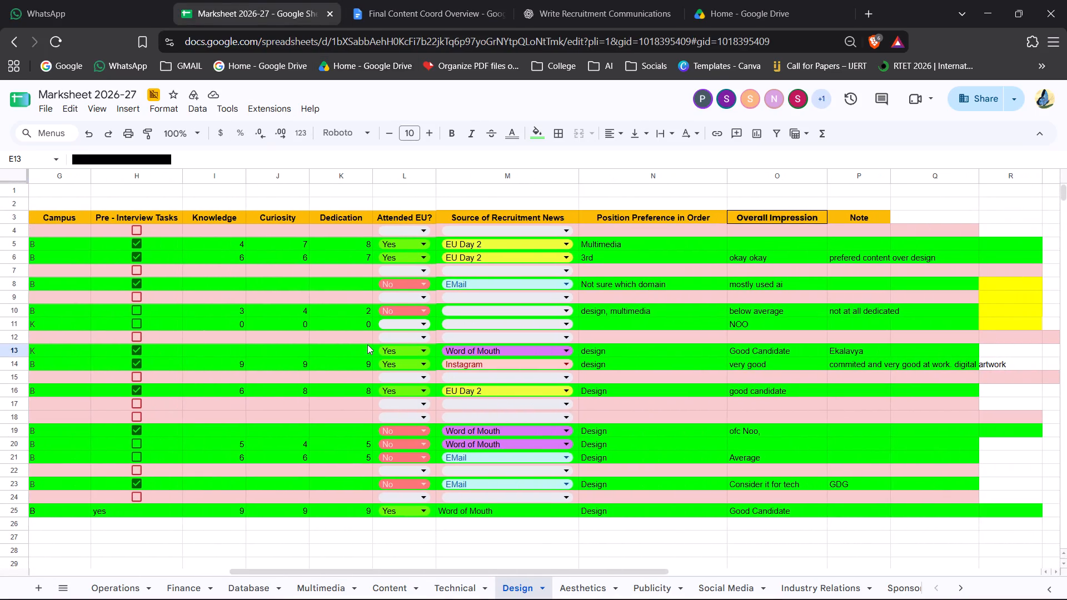
pyautogui.hscroll(4, 367, 344)
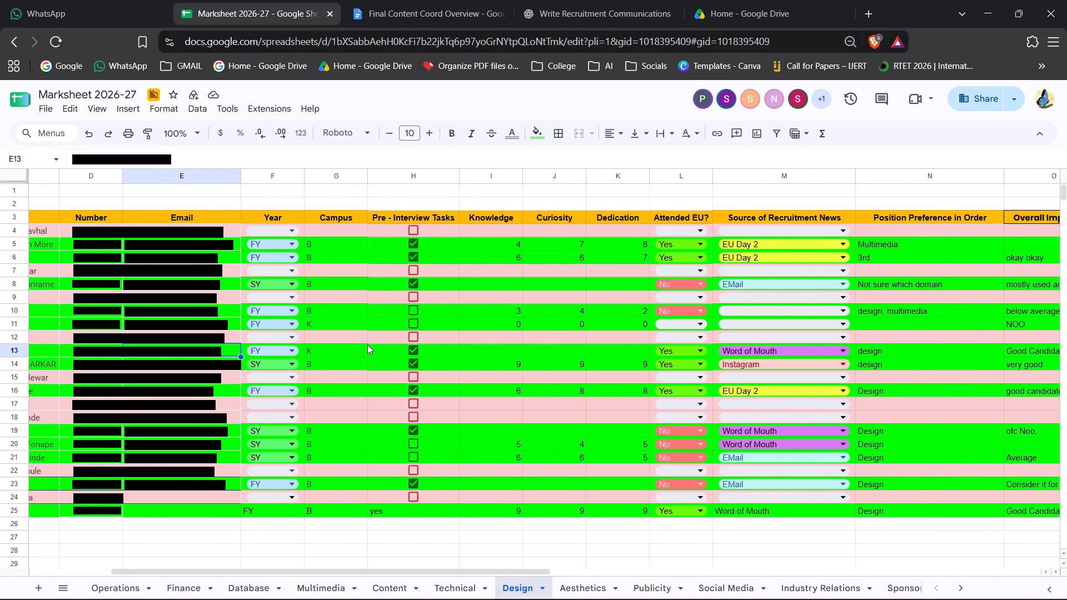
pyautogui.hscroll(-2, 367, 344)
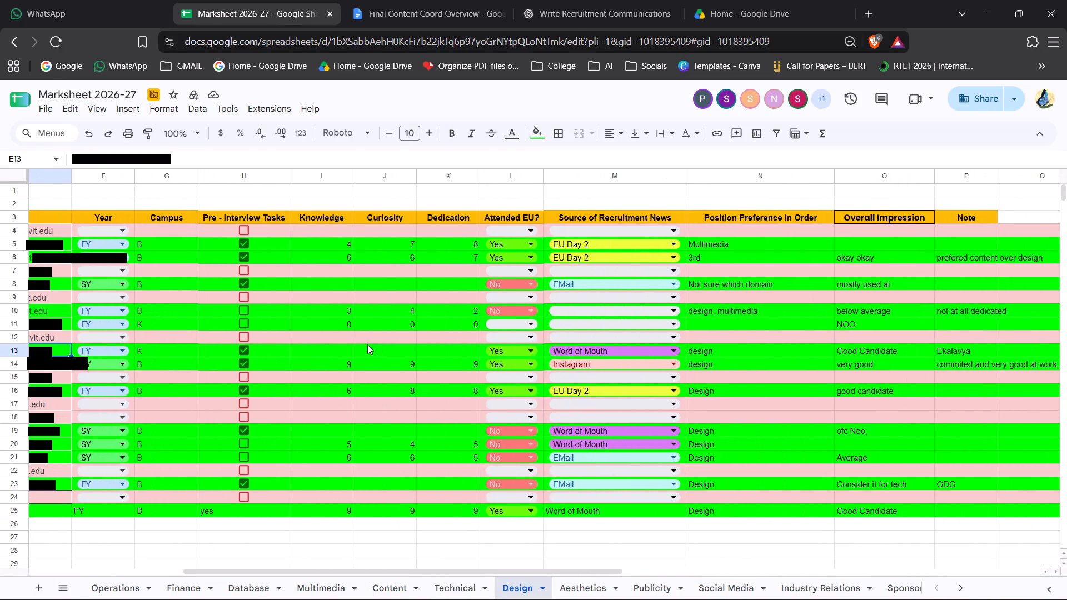
# Return to the Final Content Coord Overview document after glancing at the ChatGPT recruitment conversation.
pyautogui.click(732, 0)
pyautogui.click(607, 0)
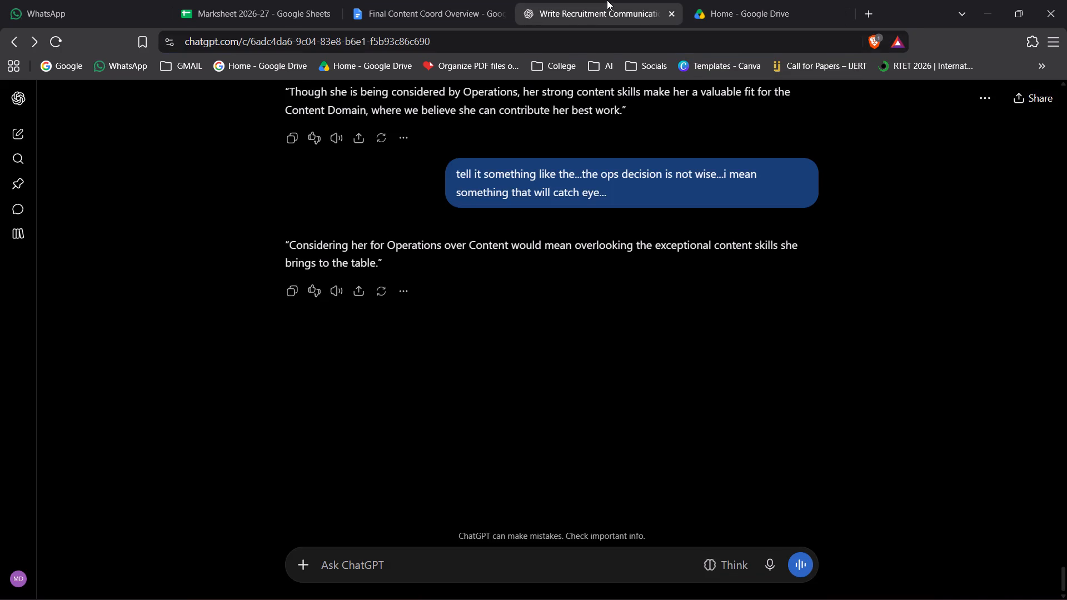
pyautogui.click(408, 0)
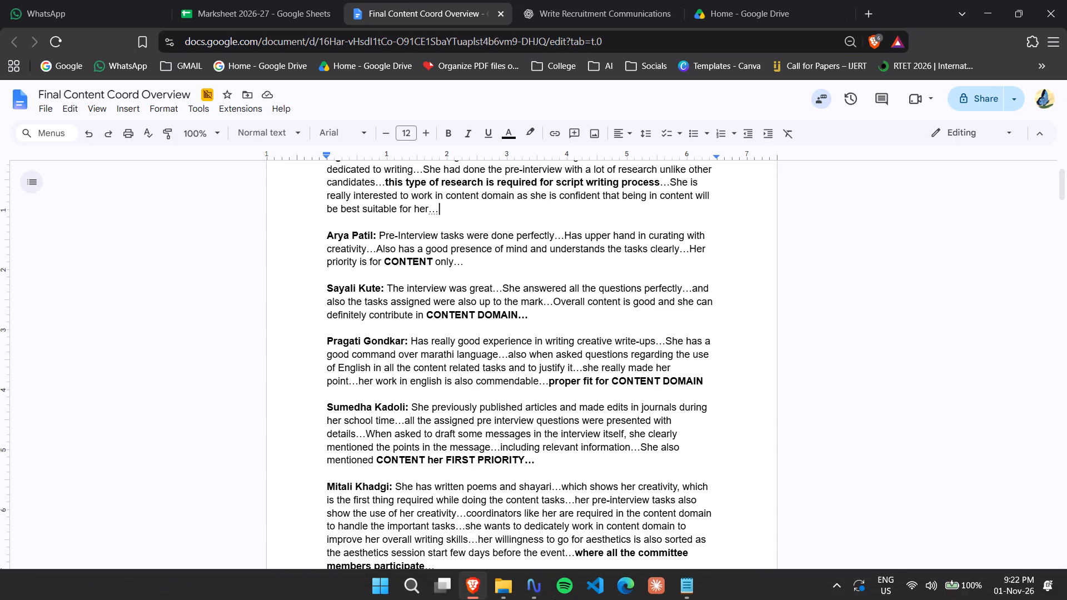